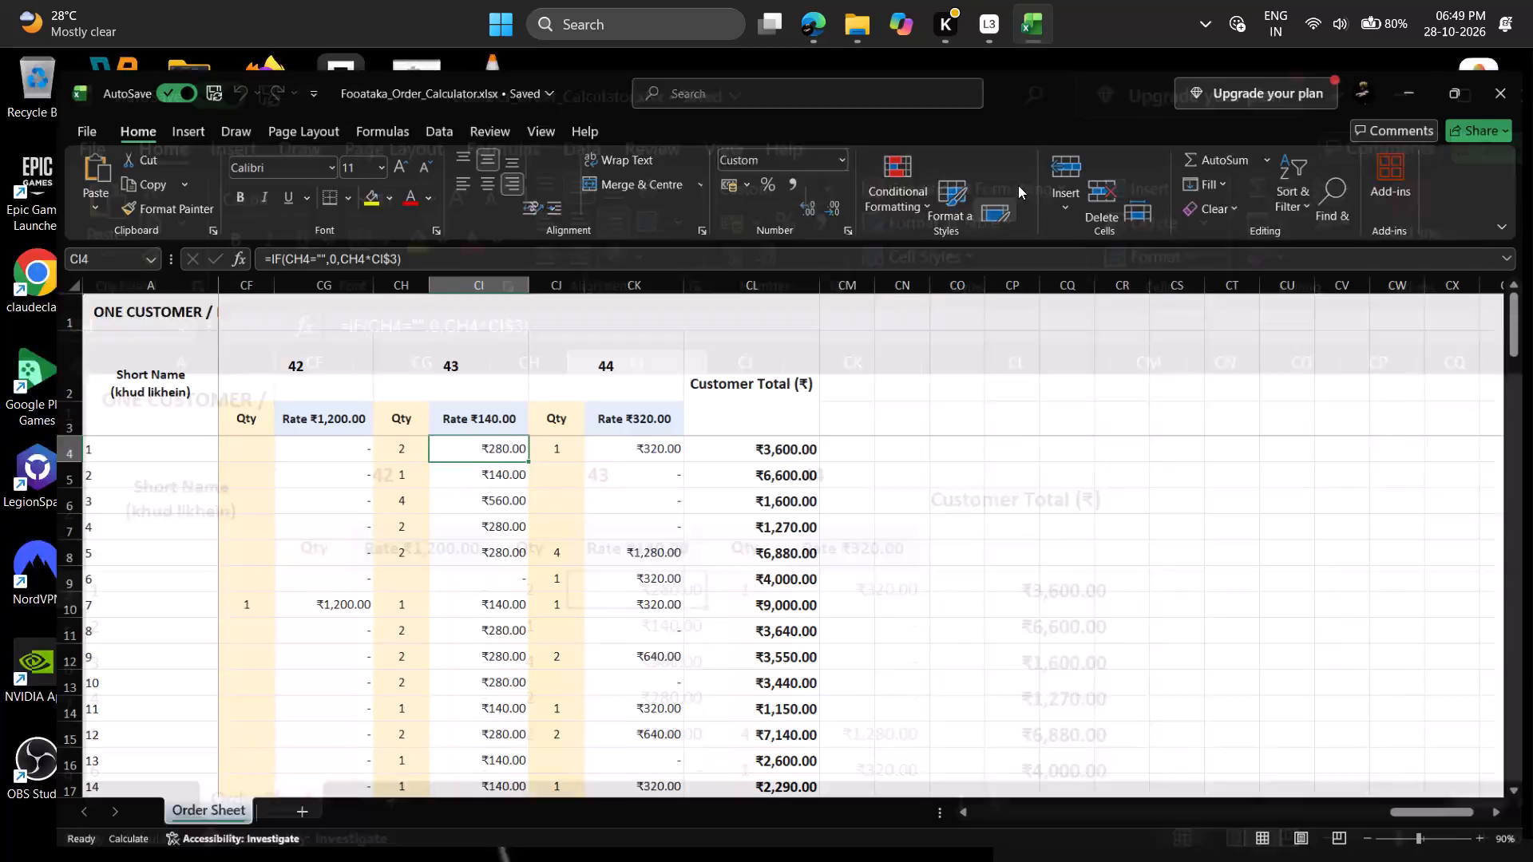
Add customer 34 in the first empty Short Name cell of the Order Sheet, directly below customer 33.
scroll(410, 476, "down", 7)
scroll(405, 478, "up", 7)
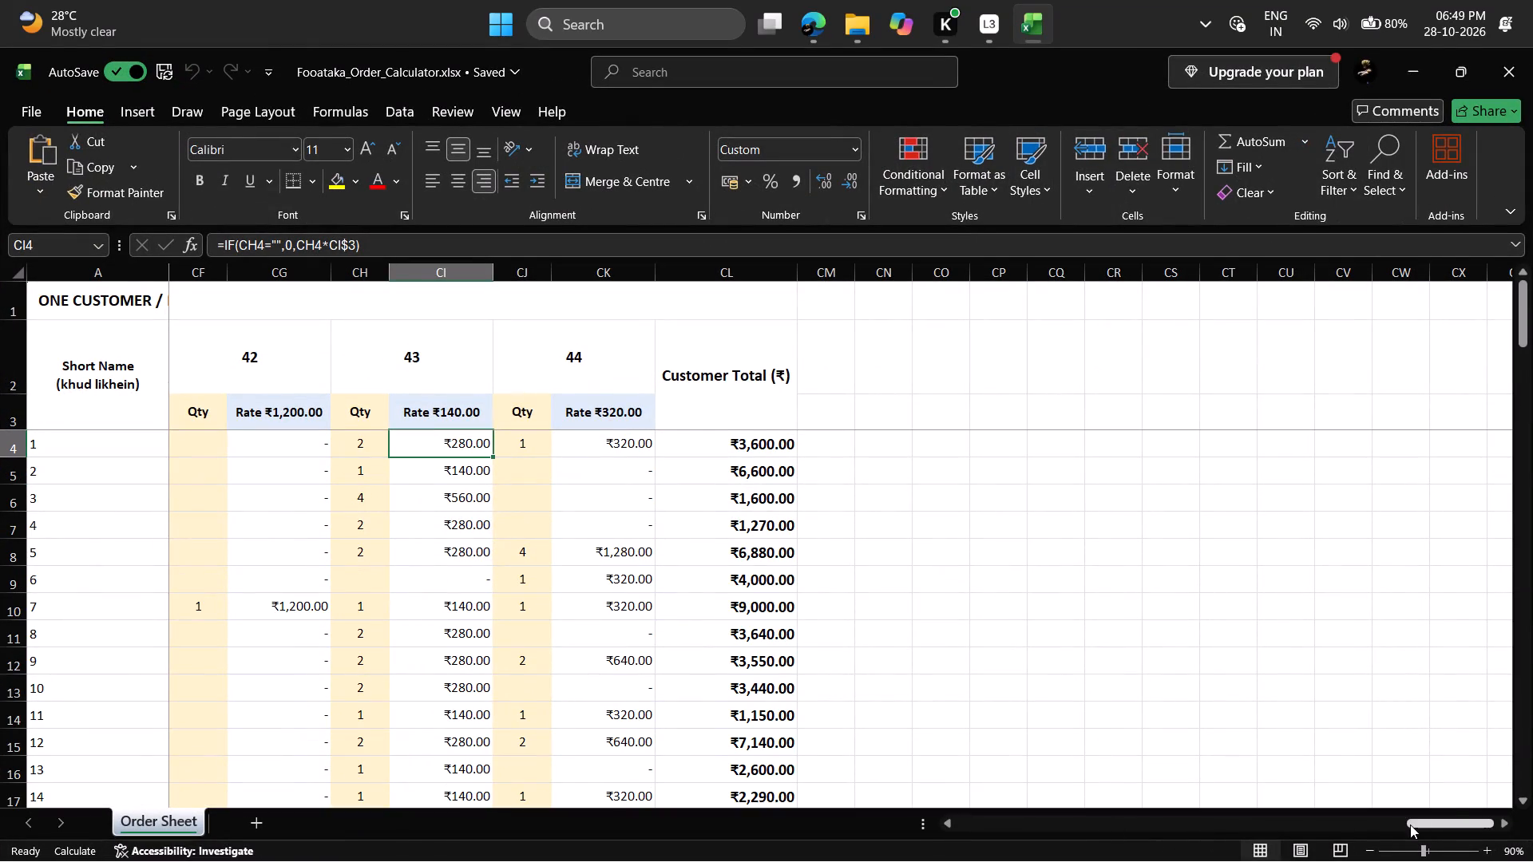
left_click_drag(1416, 821, 486, 807)
scroll(123, 551, "down", 10)
scroll(223, 602, "up", 5)
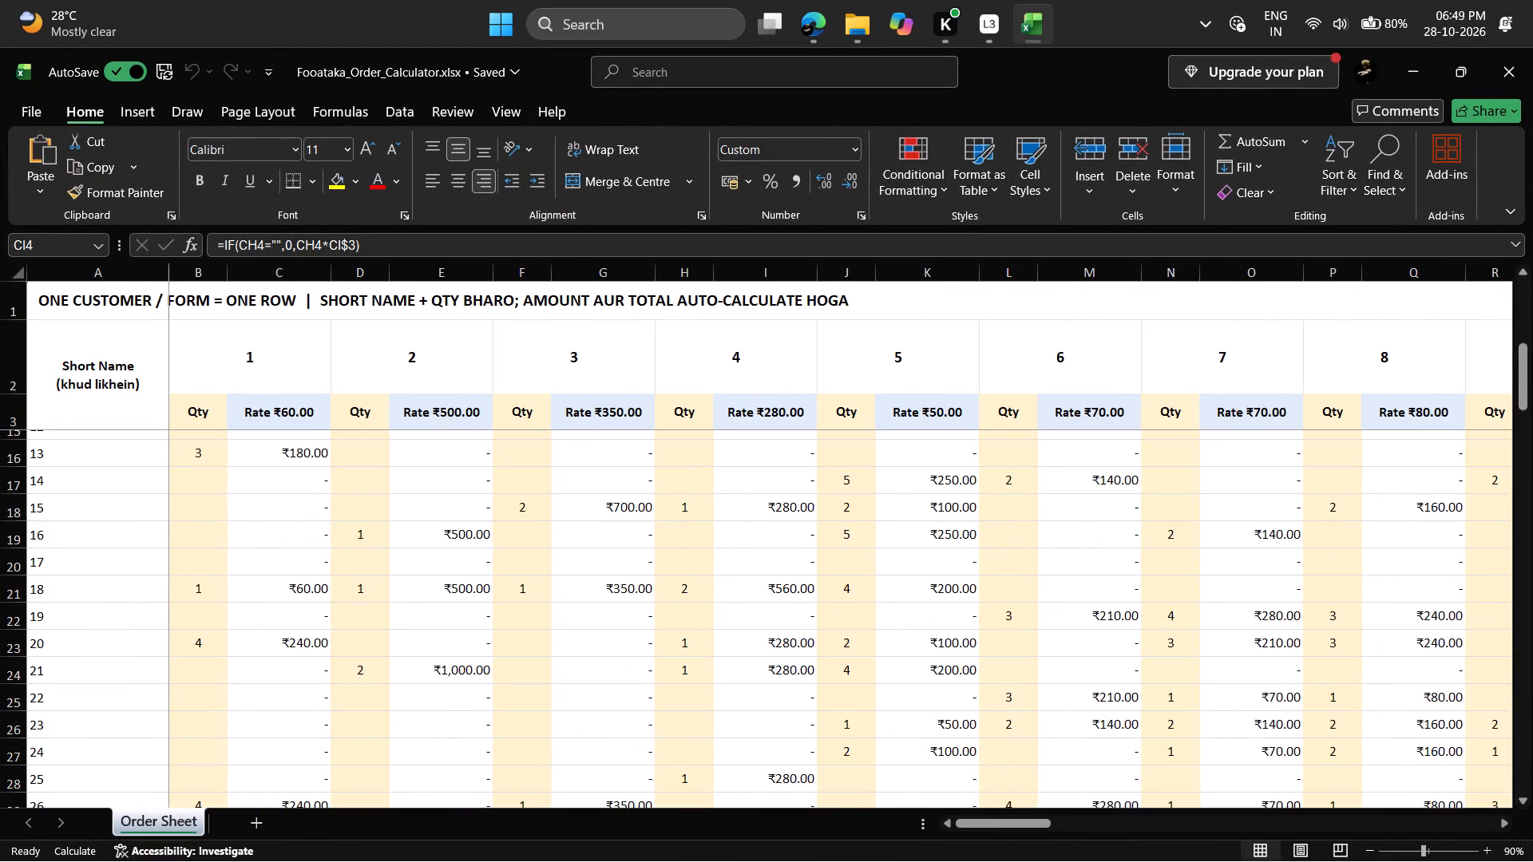
scroll(223, 602, "up", 3)
scroll(231, 733, "down", 2)
scroll(135, 816, "down", 3)
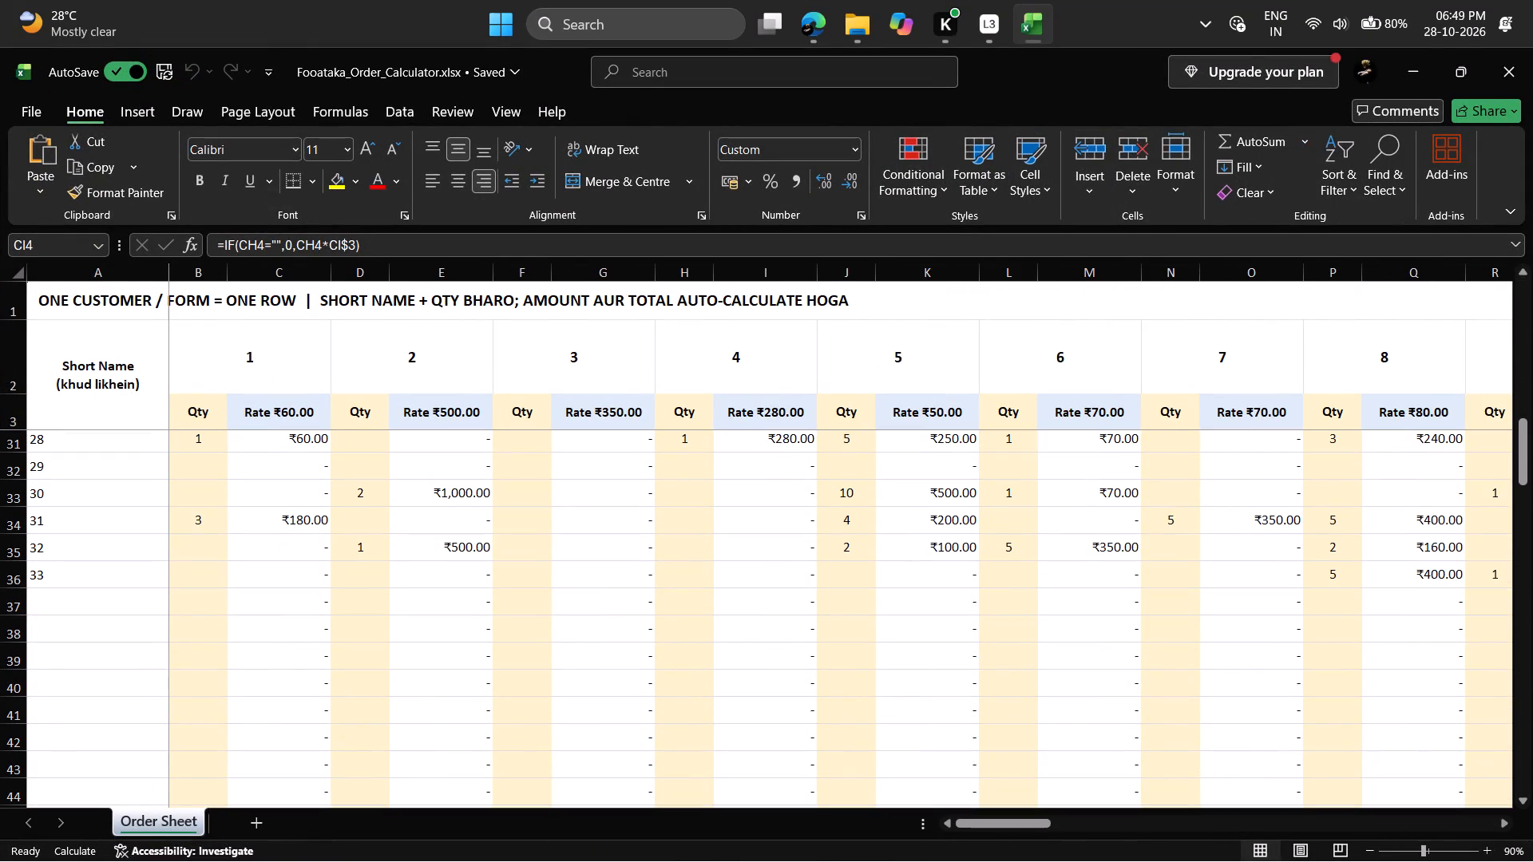
left_click(58, 603)
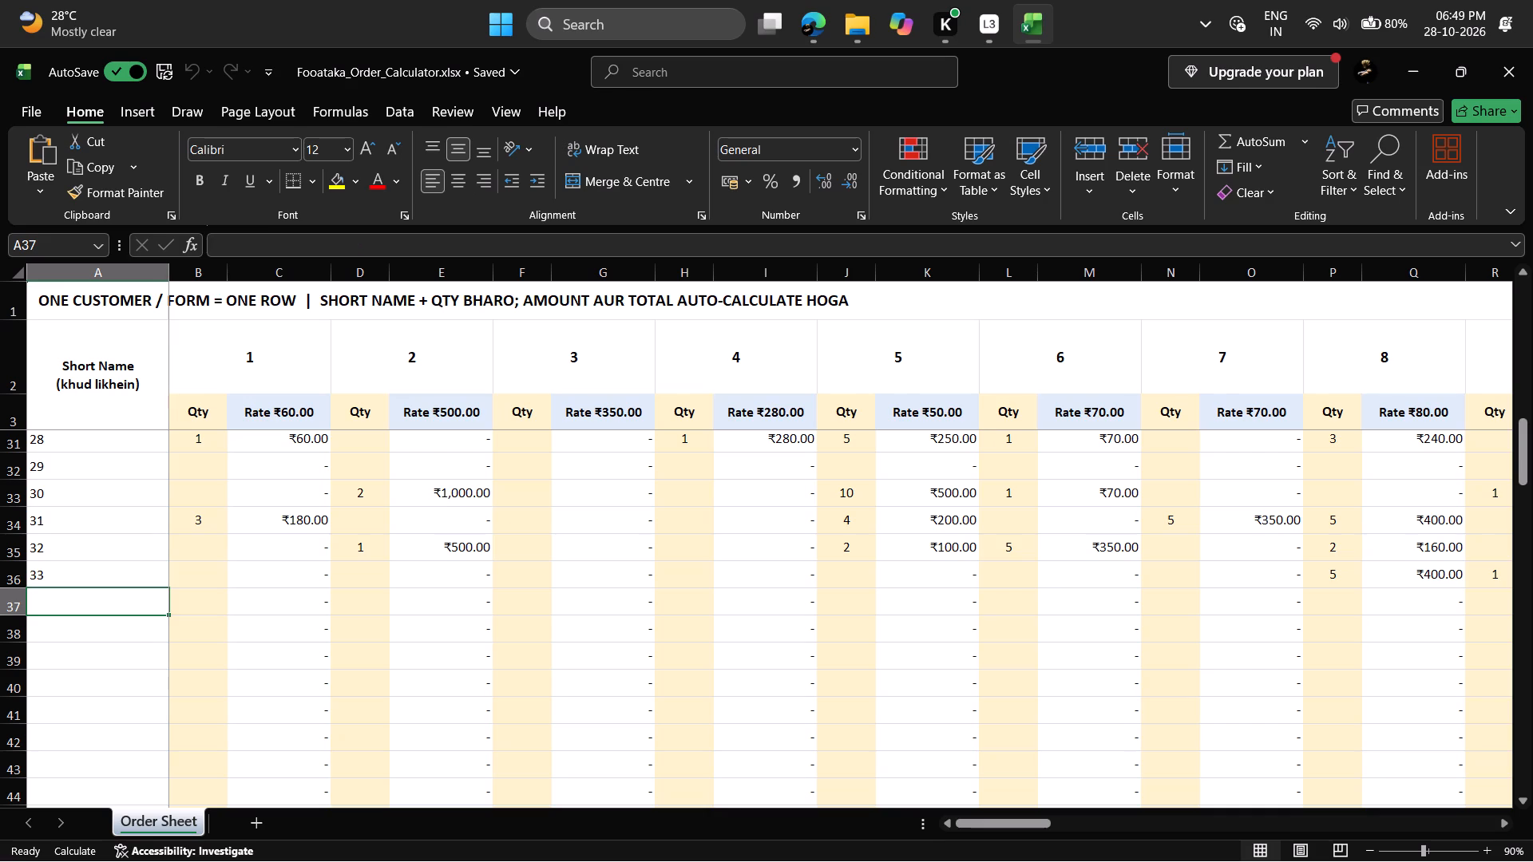
key("Right")
key("Right")
key("Right")
key("Left")
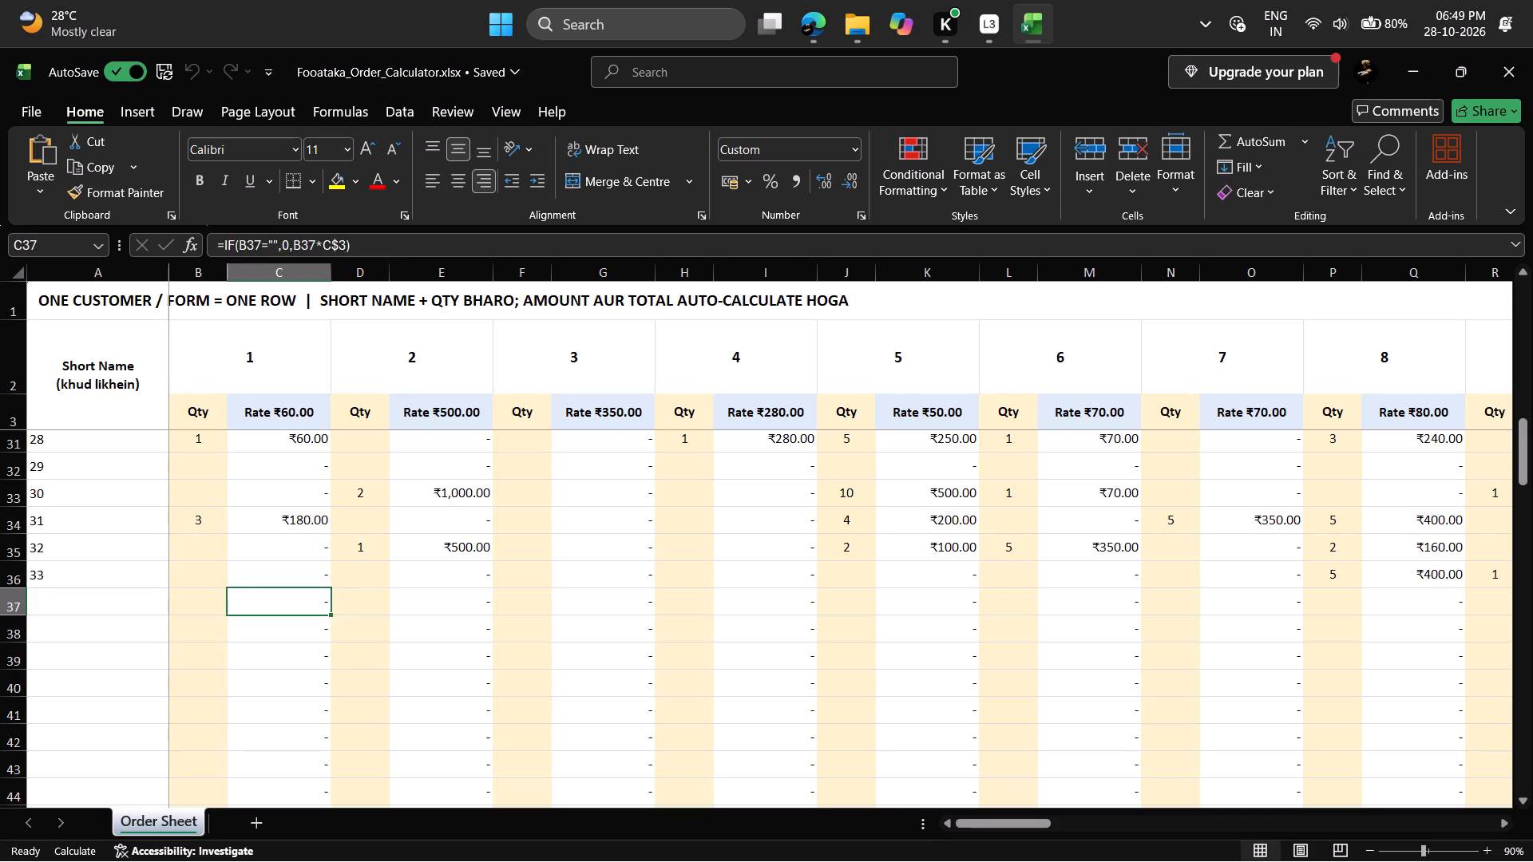
key("Left")
key("Left")
type("34")
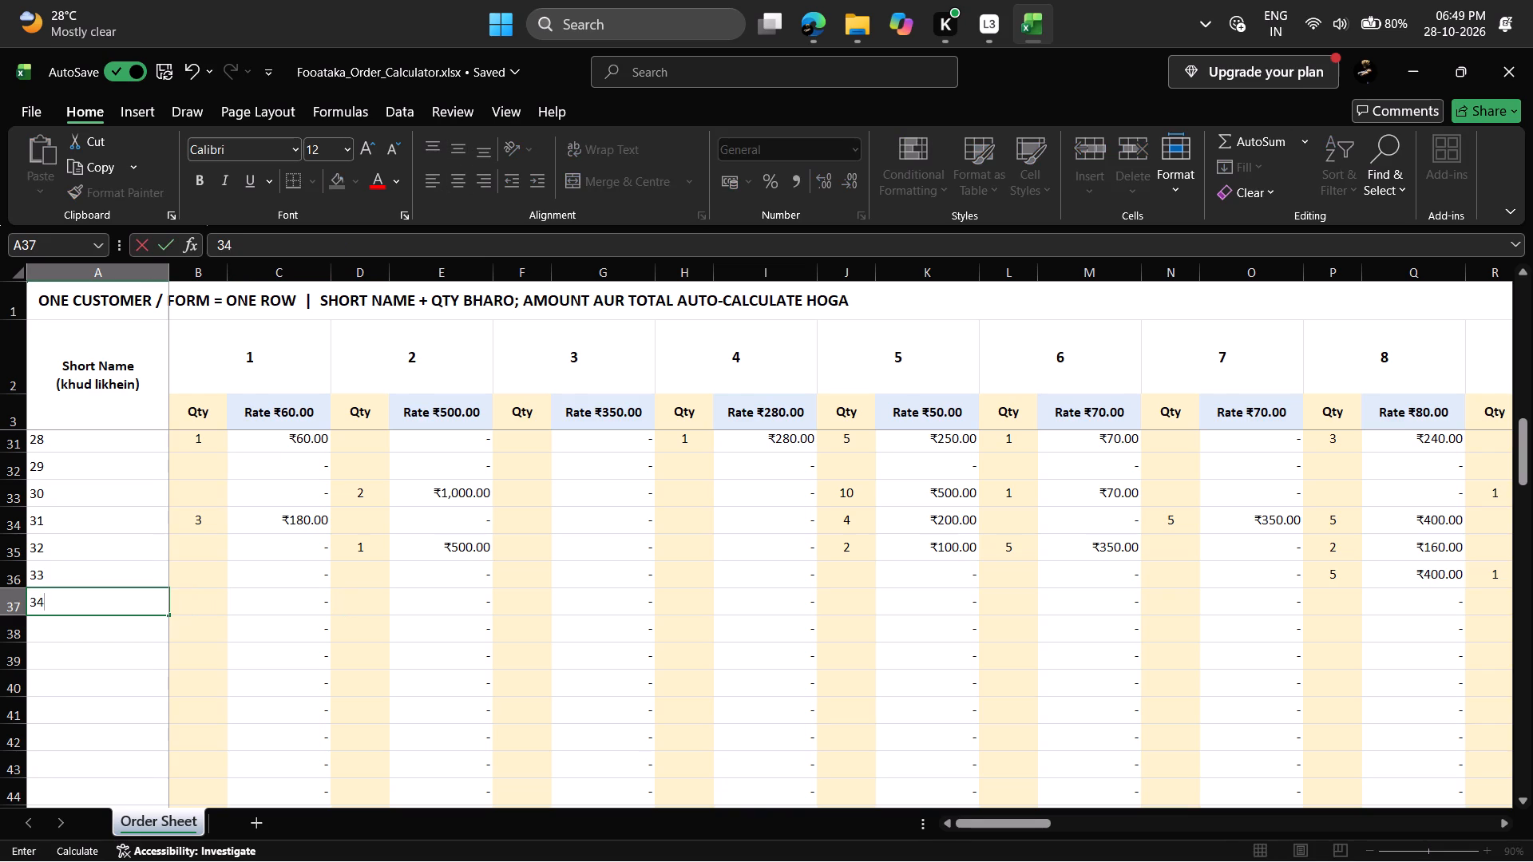
key("Right")
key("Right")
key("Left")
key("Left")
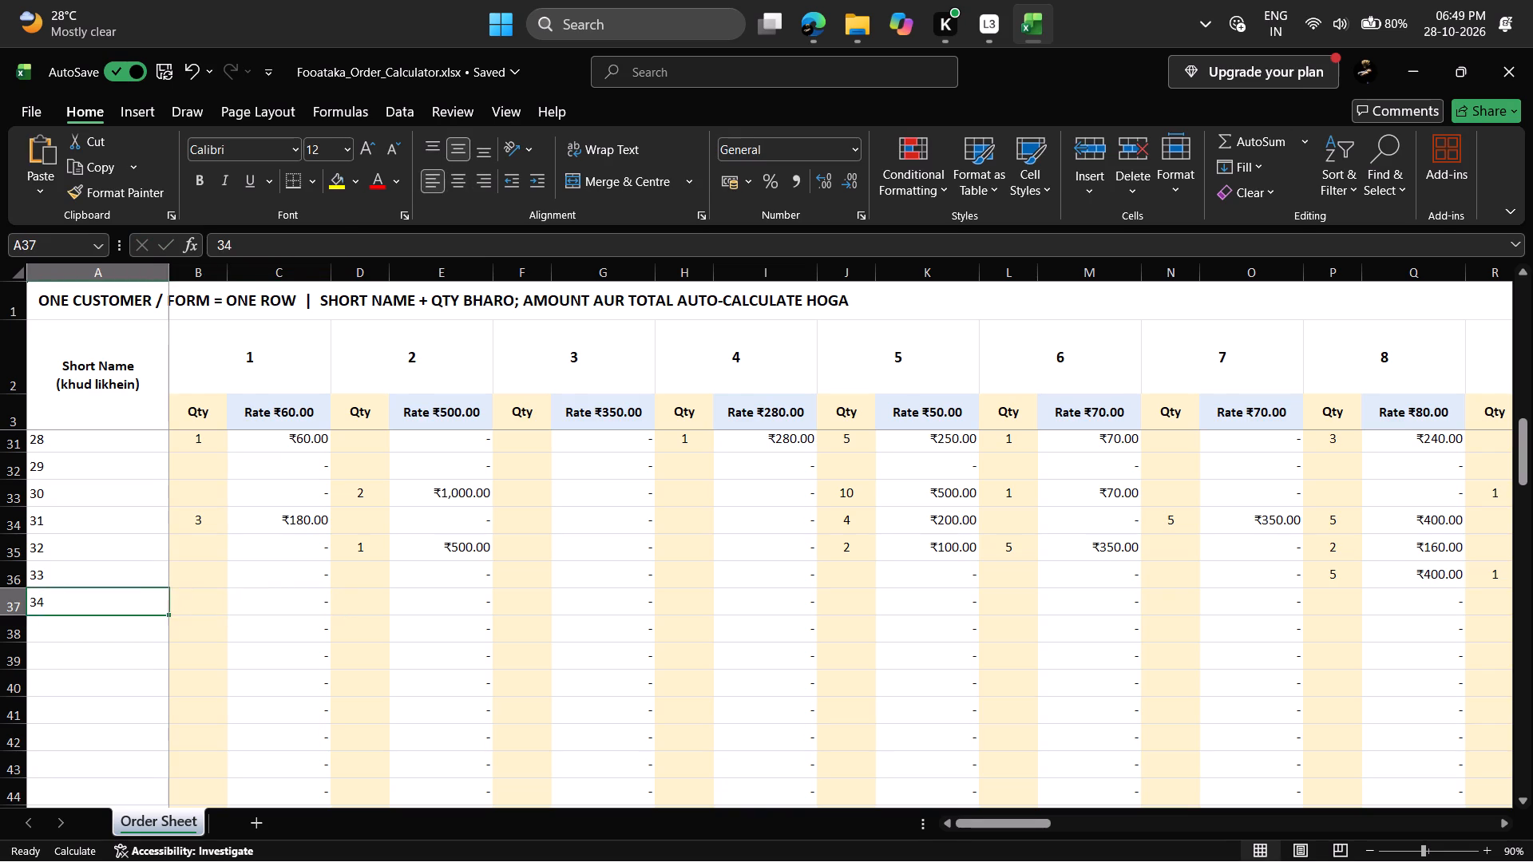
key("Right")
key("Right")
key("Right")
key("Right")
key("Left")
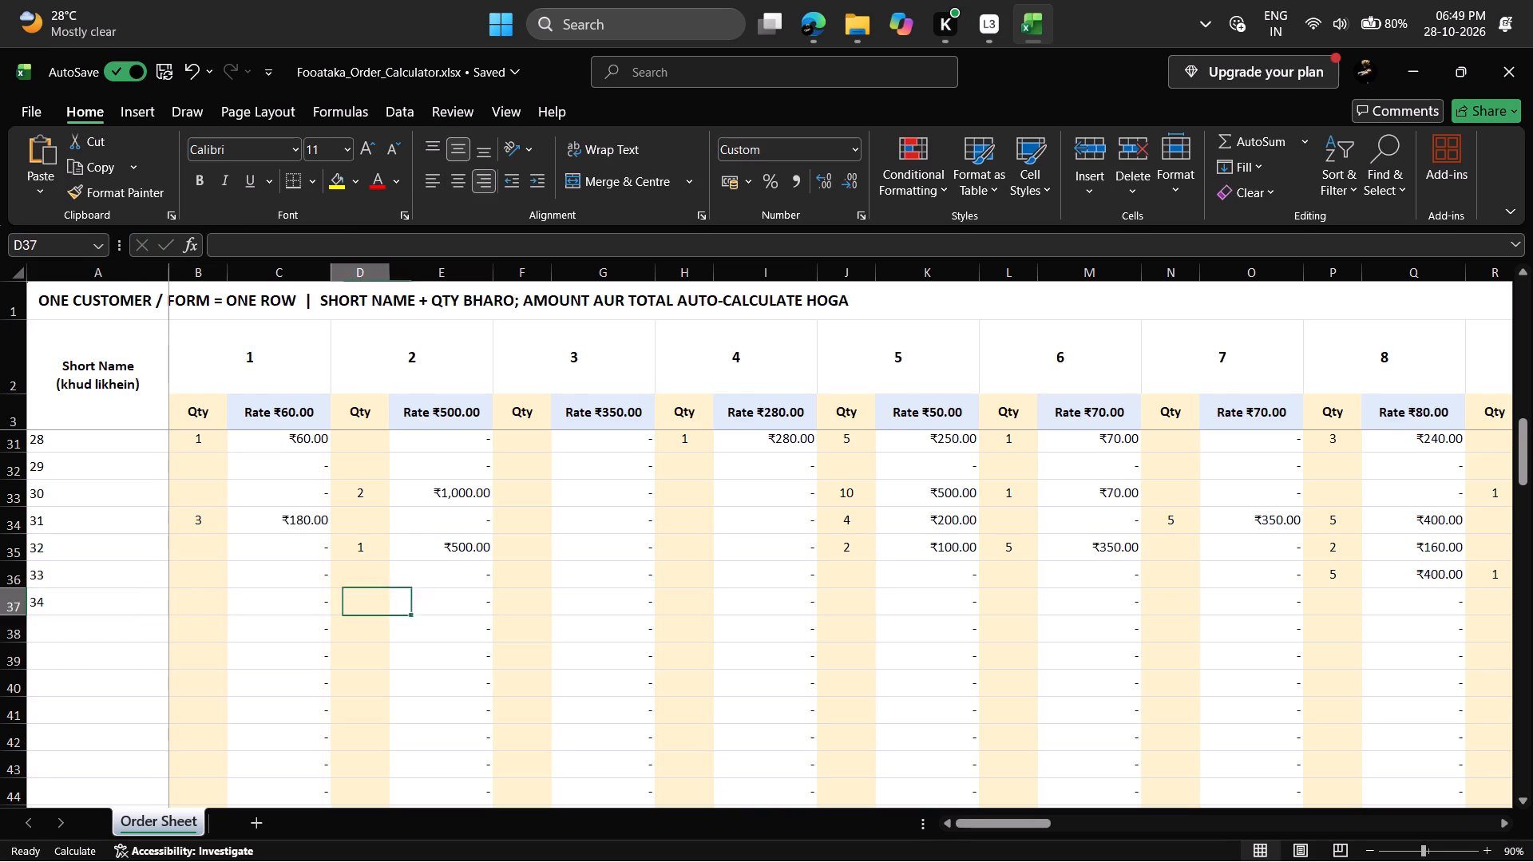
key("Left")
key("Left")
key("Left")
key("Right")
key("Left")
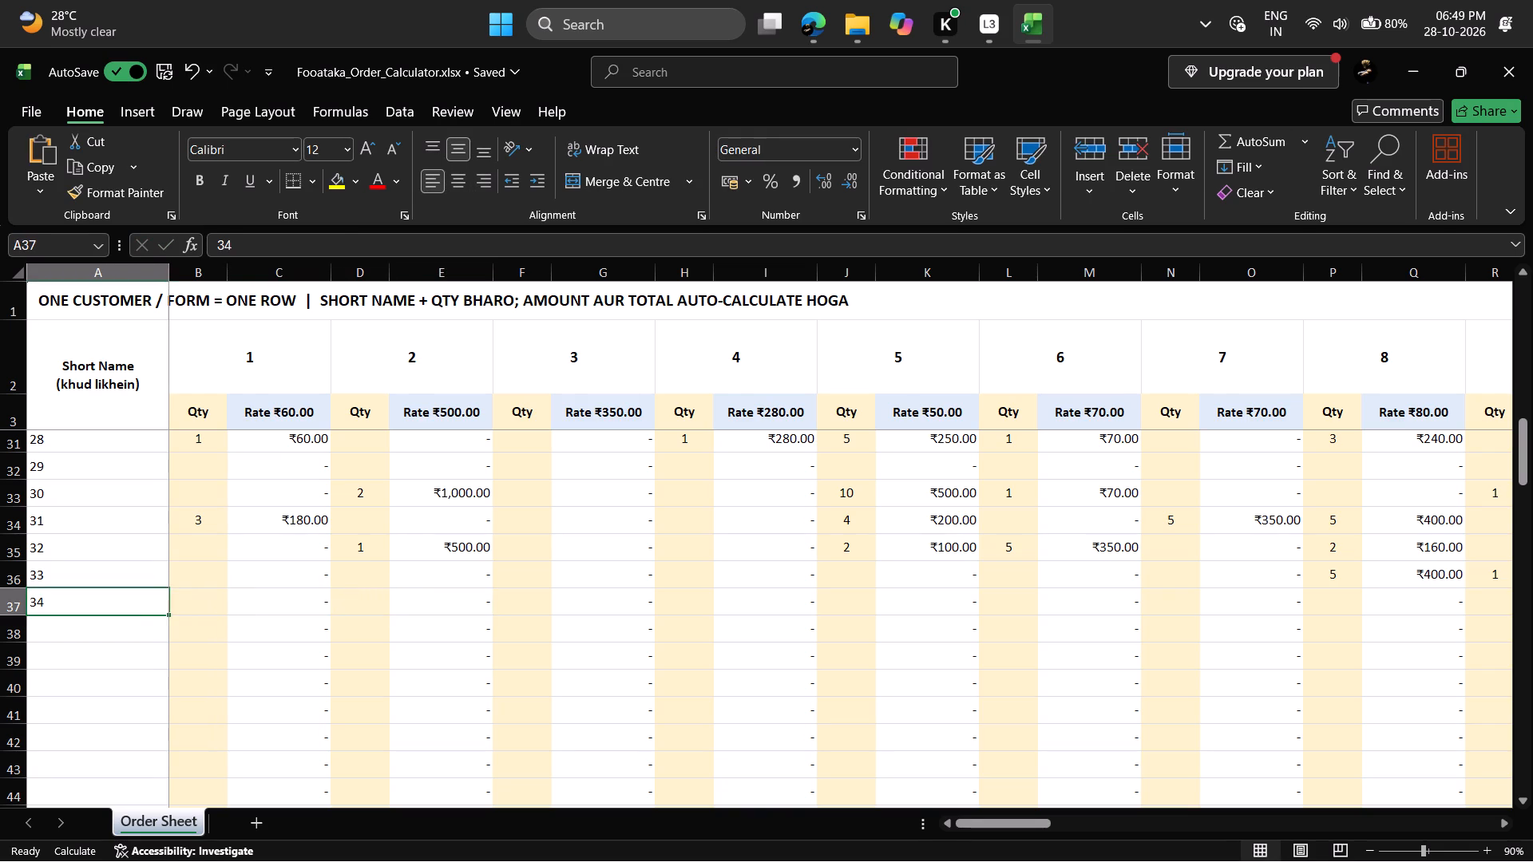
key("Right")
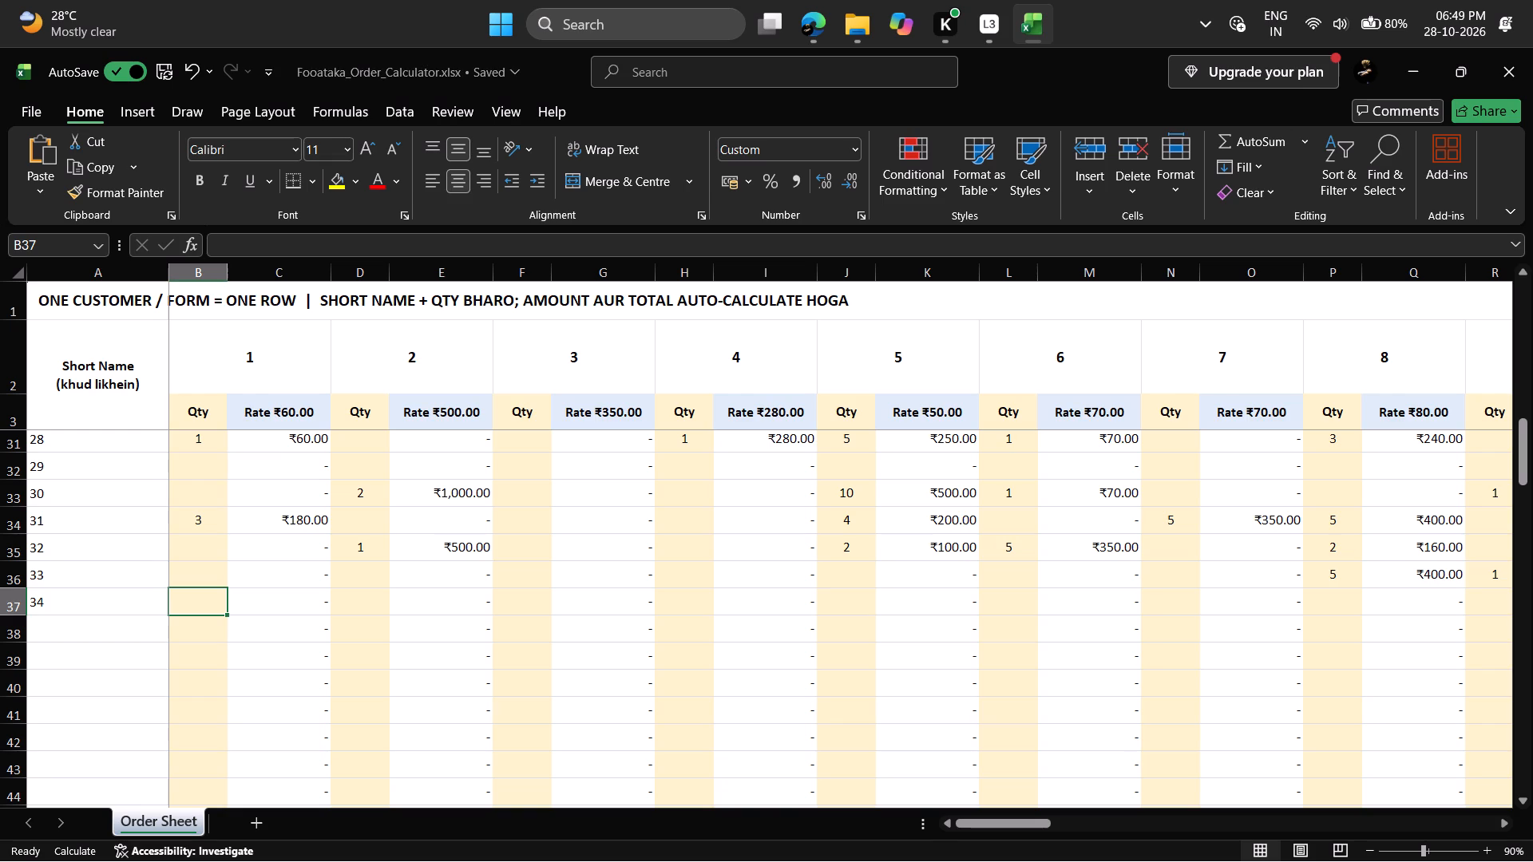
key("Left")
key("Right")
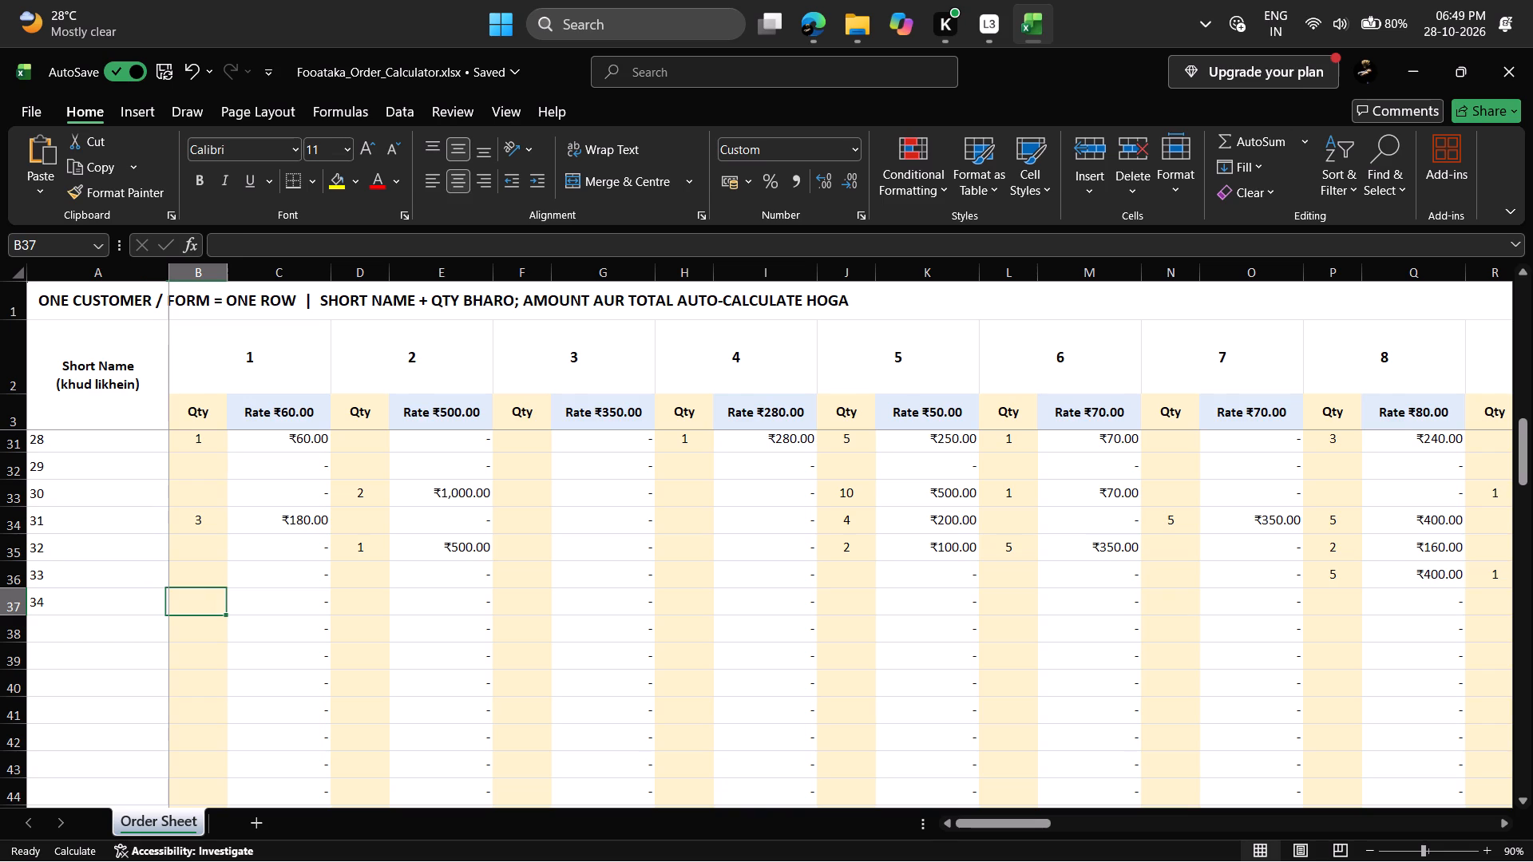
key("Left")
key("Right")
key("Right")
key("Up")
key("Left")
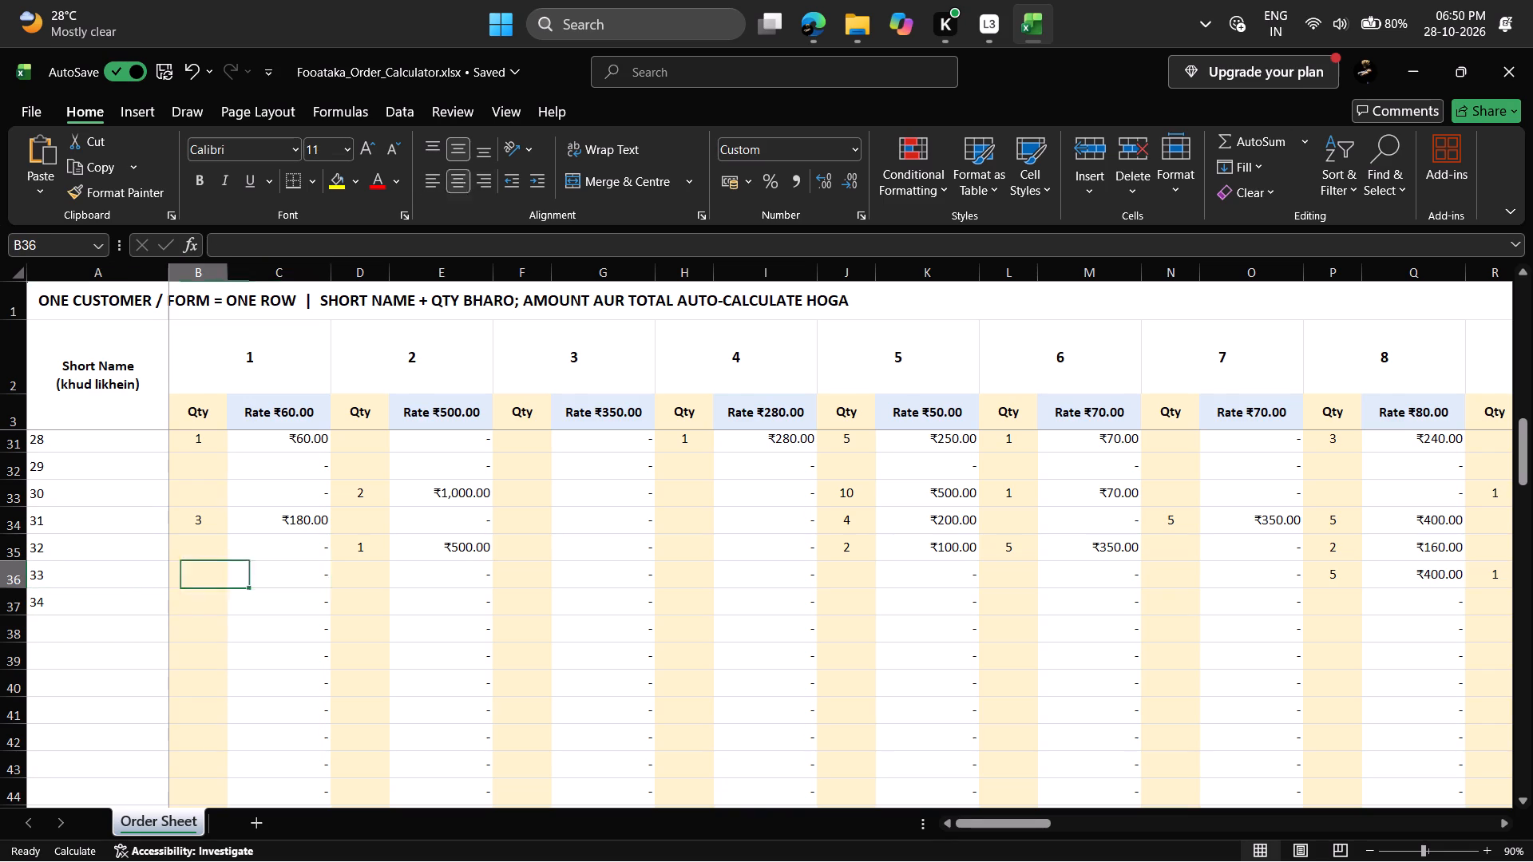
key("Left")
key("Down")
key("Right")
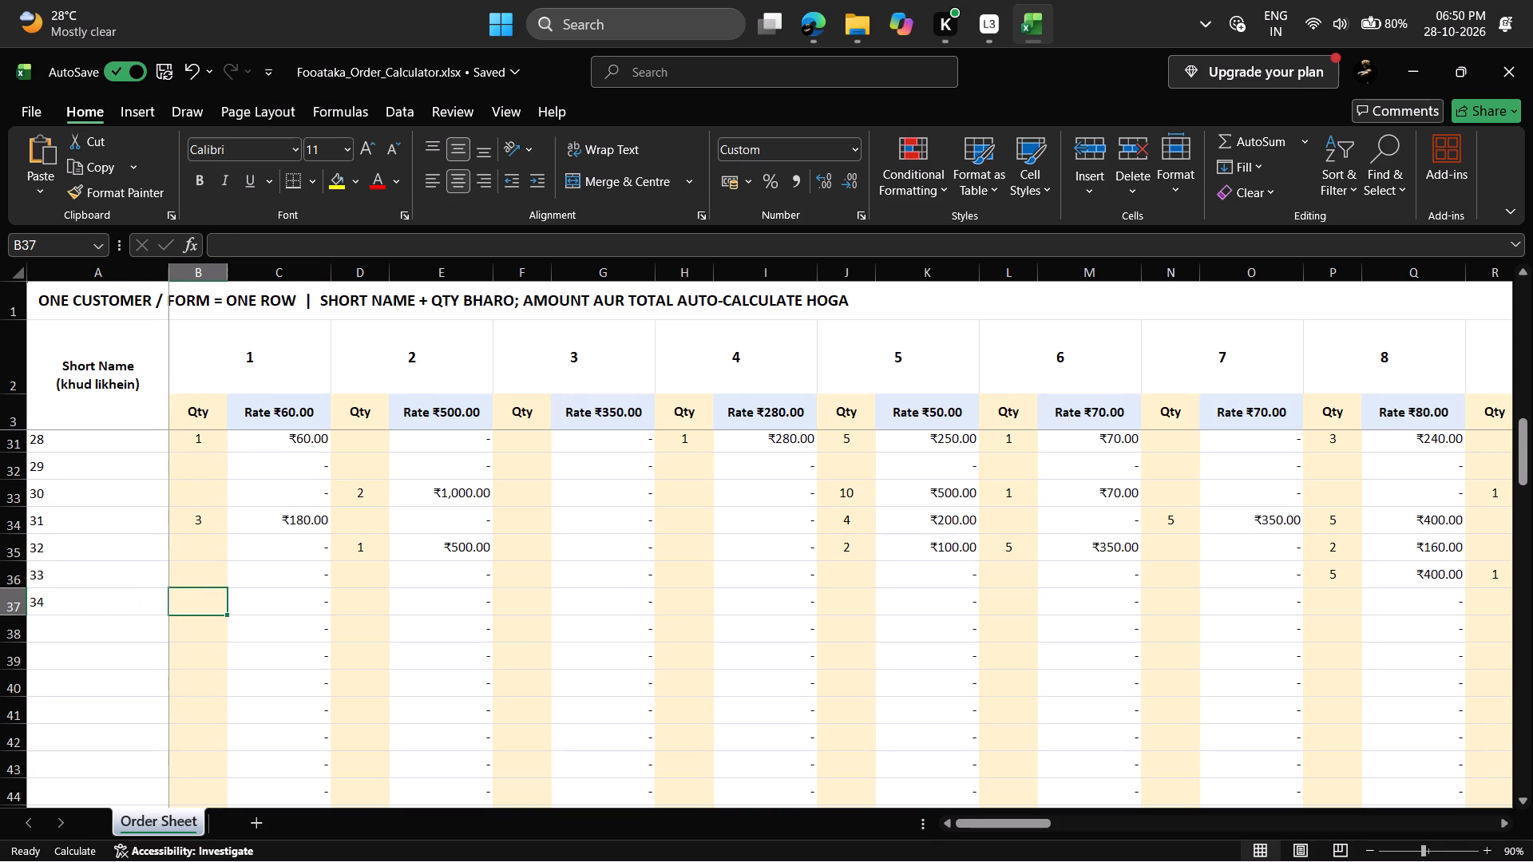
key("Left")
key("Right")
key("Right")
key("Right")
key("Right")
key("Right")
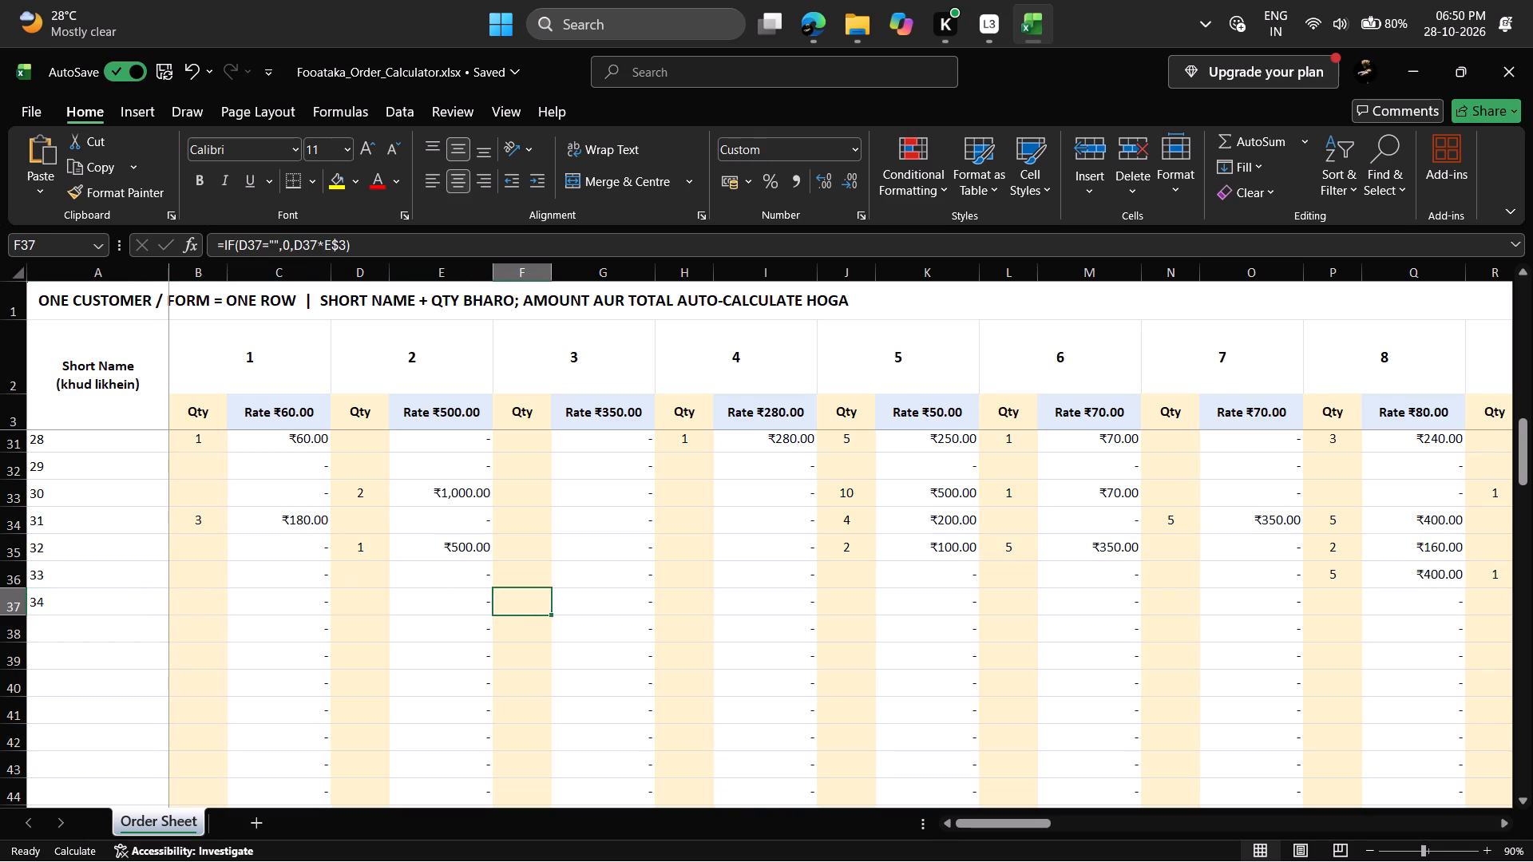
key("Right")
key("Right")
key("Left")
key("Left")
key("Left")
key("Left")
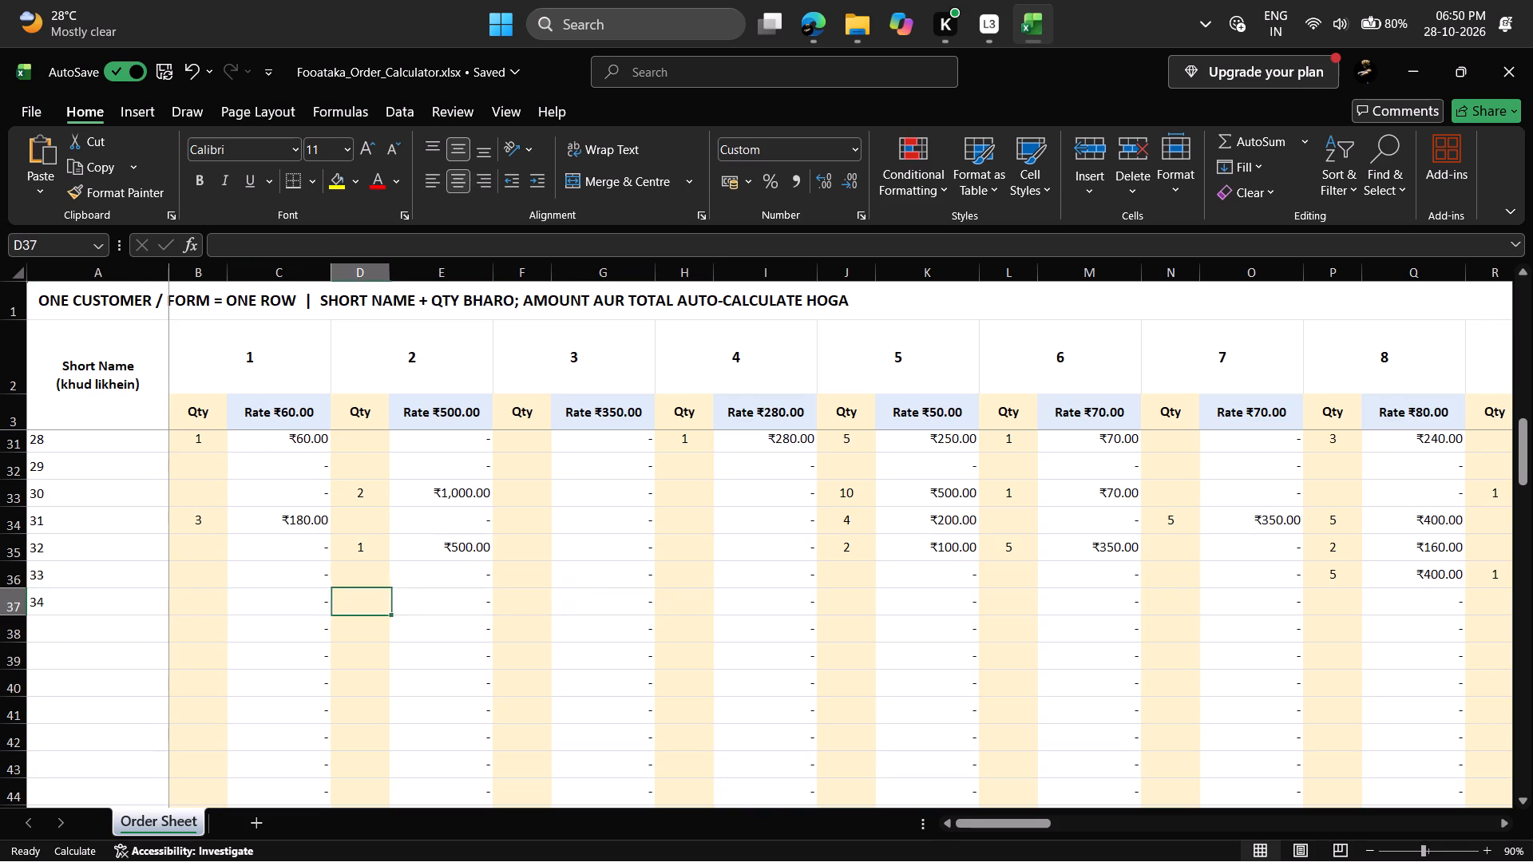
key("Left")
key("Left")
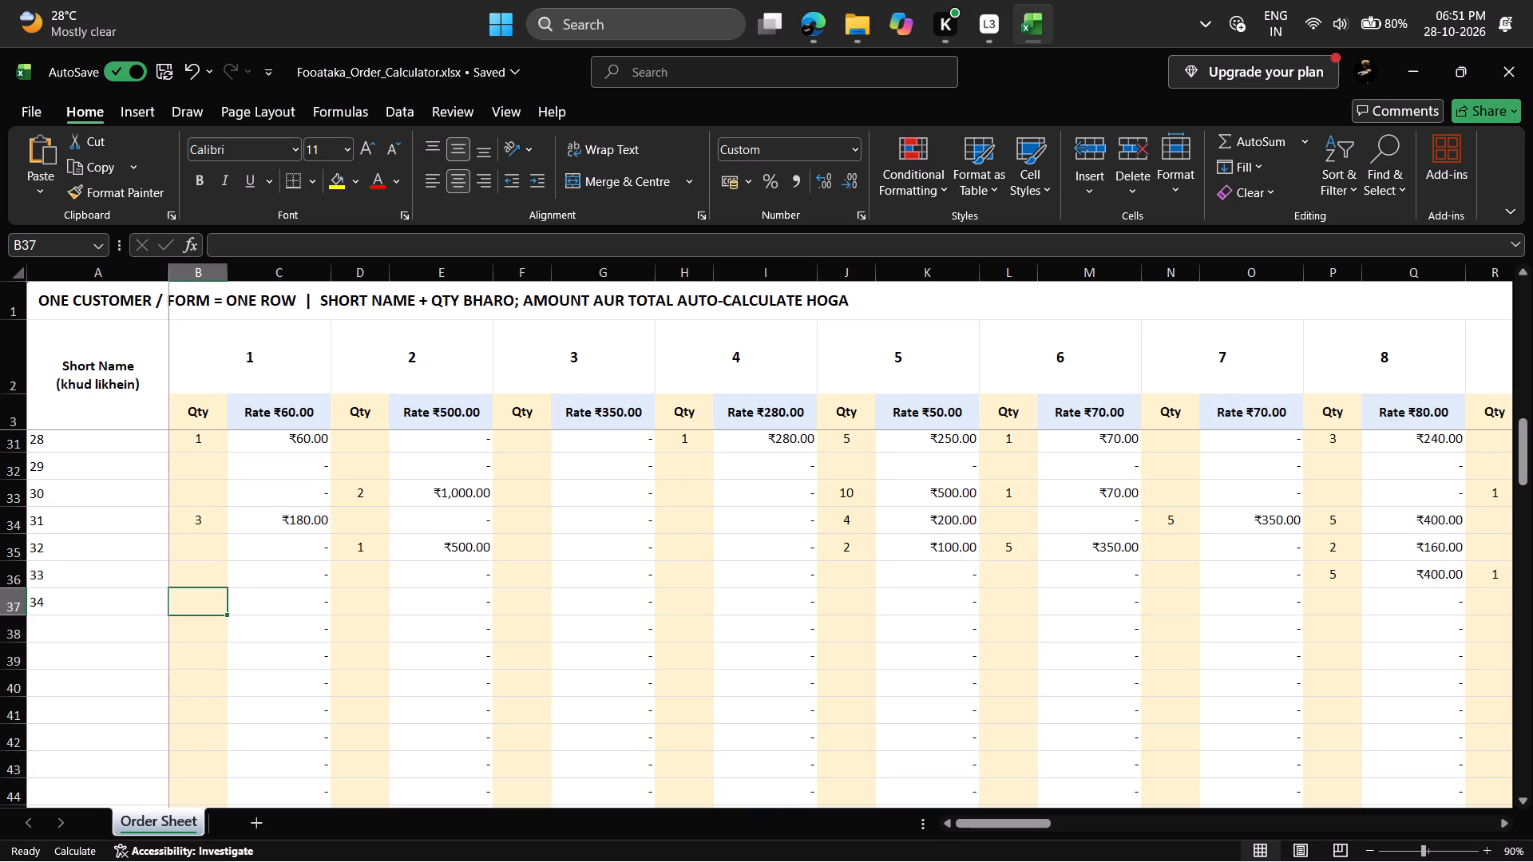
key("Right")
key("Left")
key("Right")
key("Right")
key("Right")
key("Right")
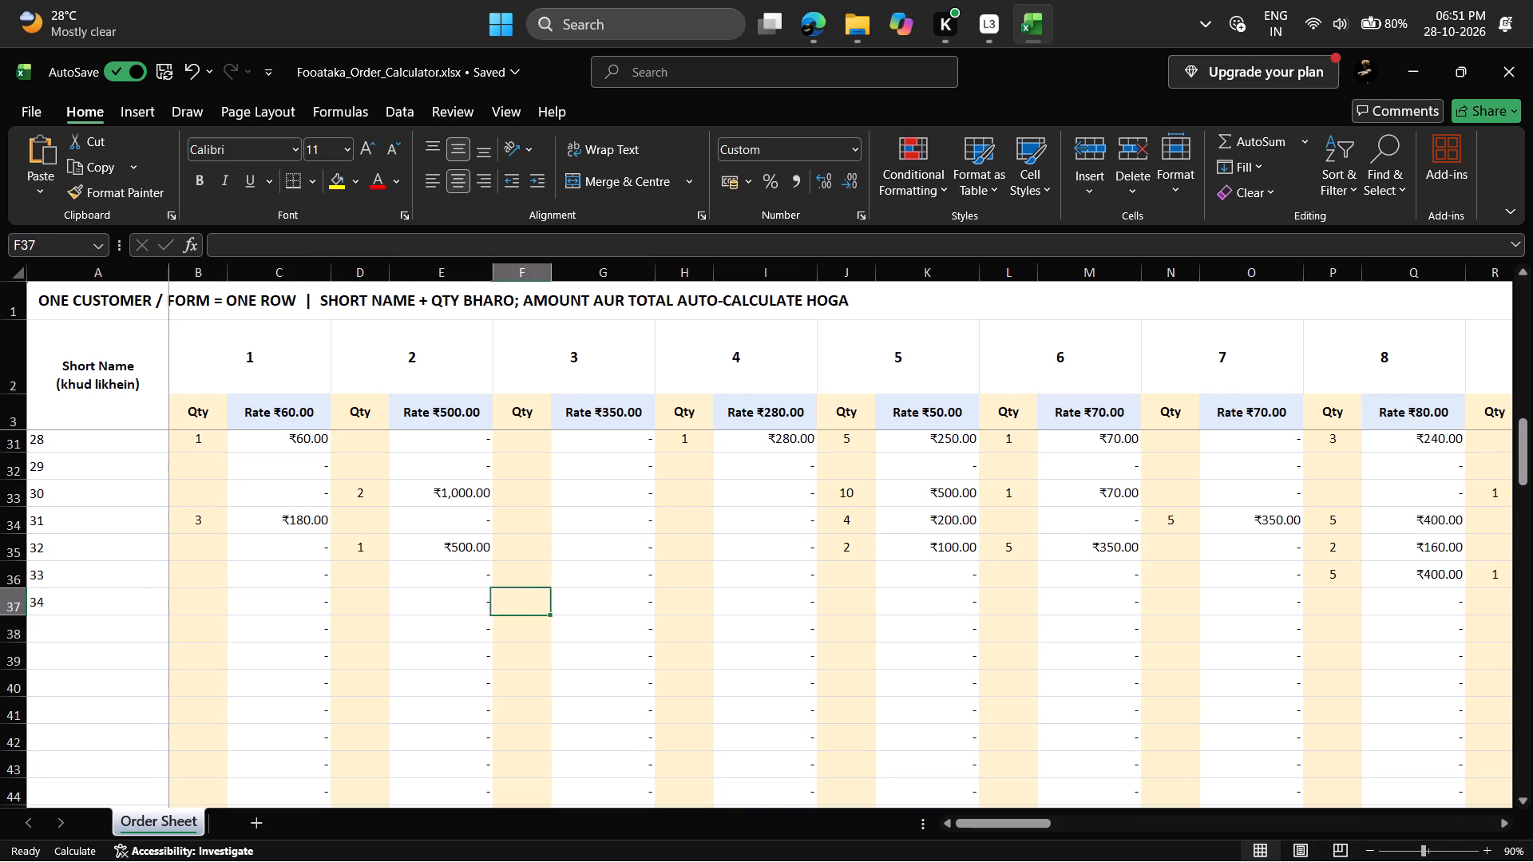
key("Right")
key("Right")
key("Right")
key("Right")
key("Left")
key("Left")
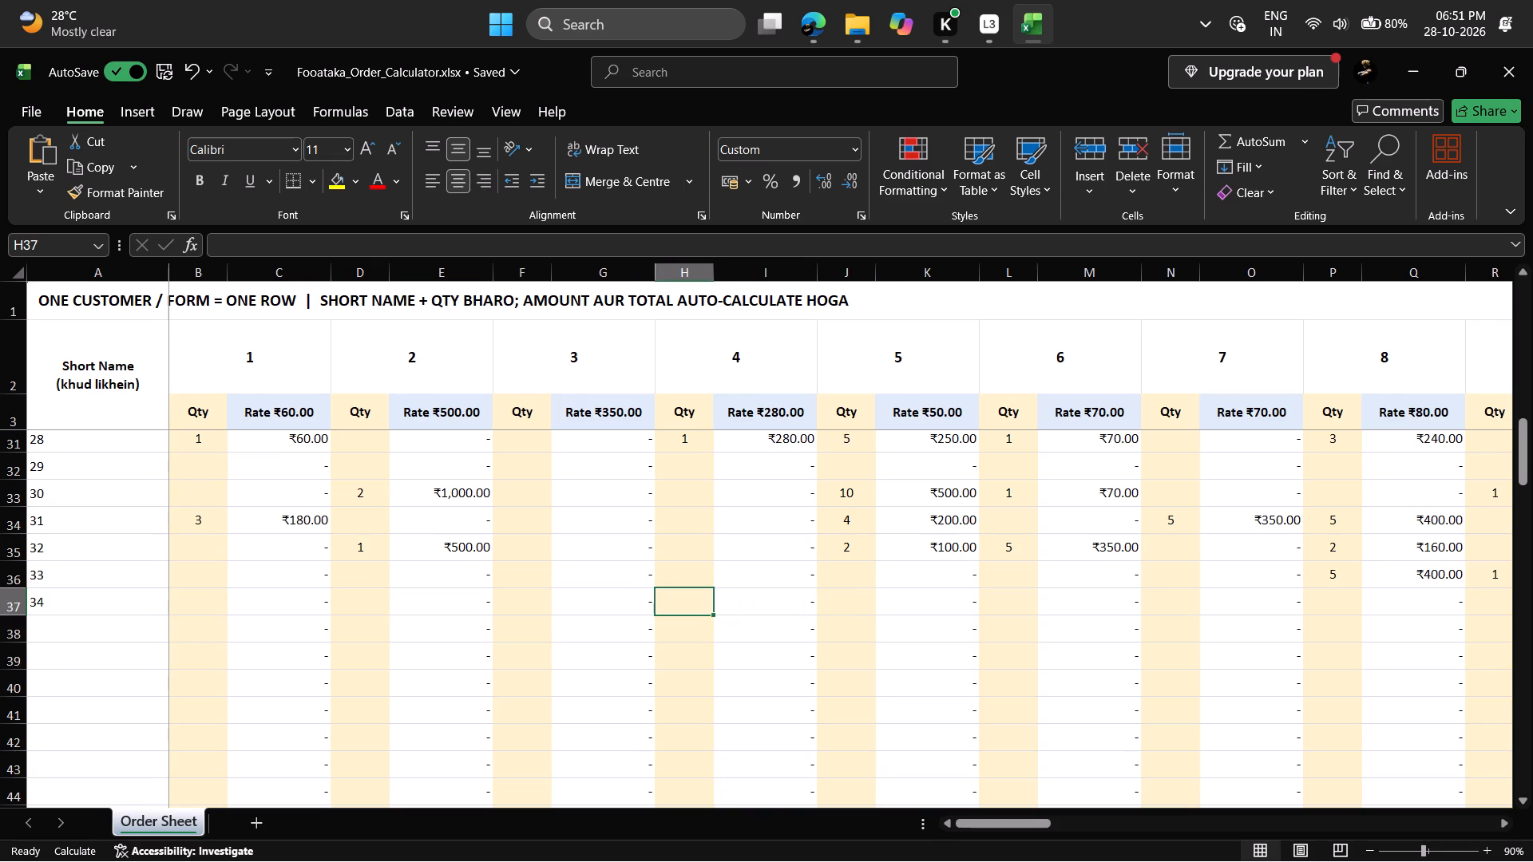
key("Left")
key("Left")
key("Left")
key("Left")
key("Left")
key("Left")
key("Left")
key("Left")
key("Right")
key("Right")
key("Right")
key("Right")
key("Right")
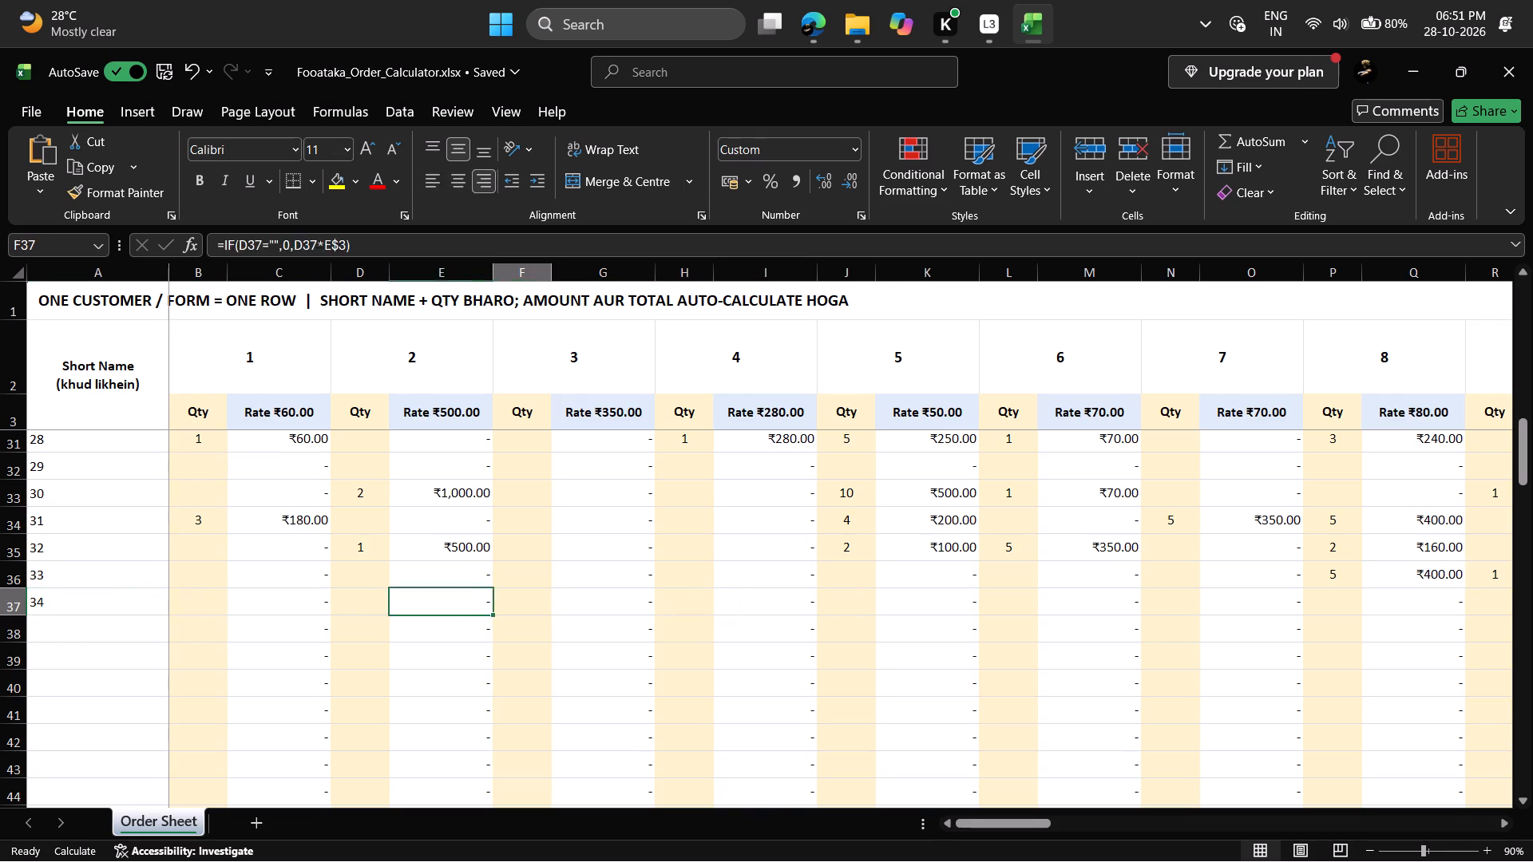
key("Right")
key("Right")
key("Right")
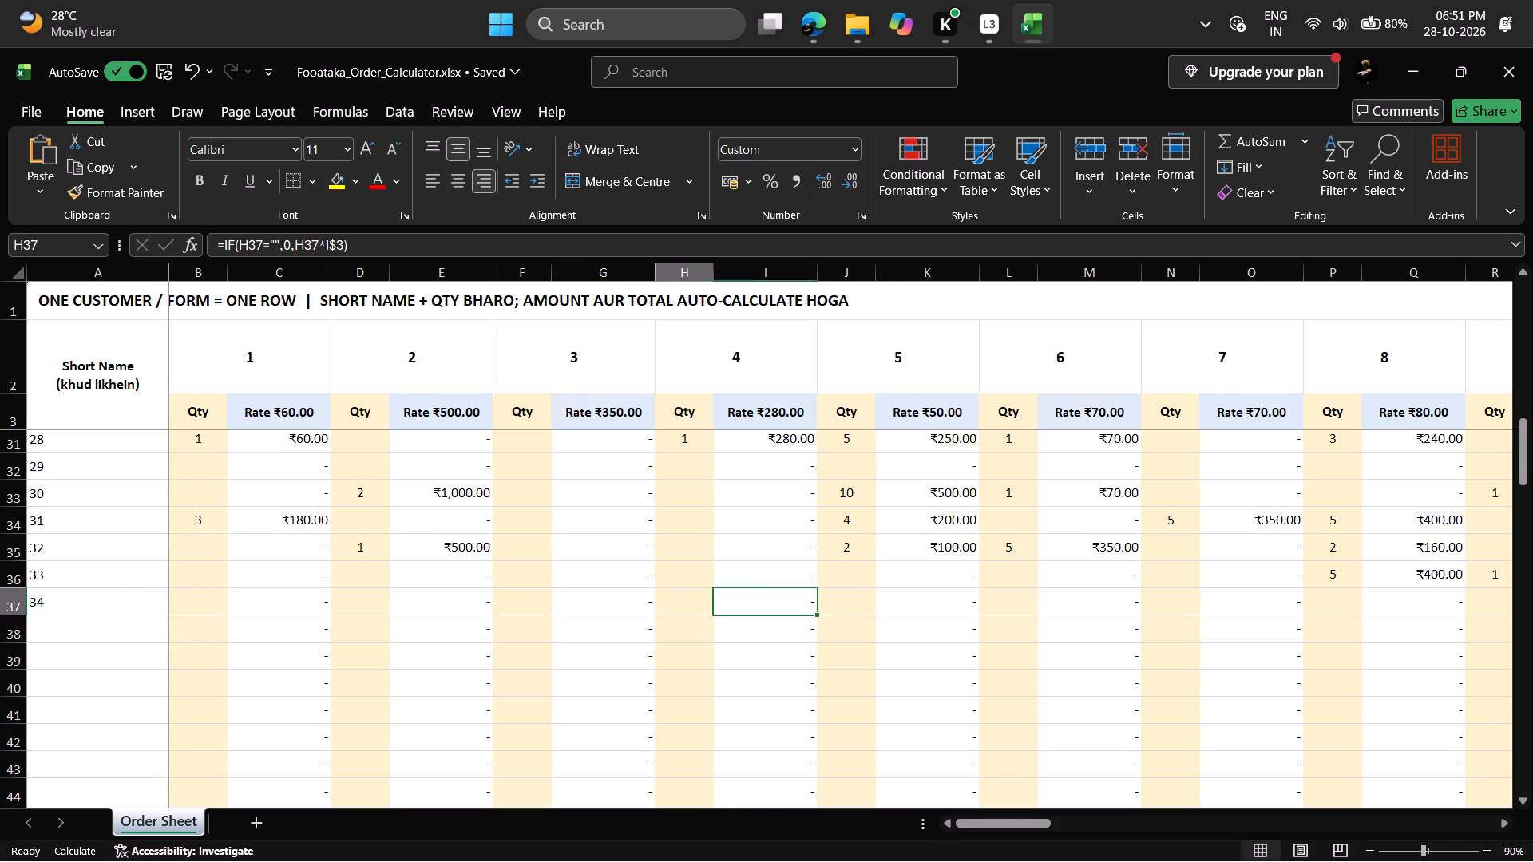
In customer 34's row, enter quantity 1 for item 3, 1 for item 4 and 2 for item 5.
key("Left")
key("Left")
key("Left")
key("1")
key("Right")
key("Right")
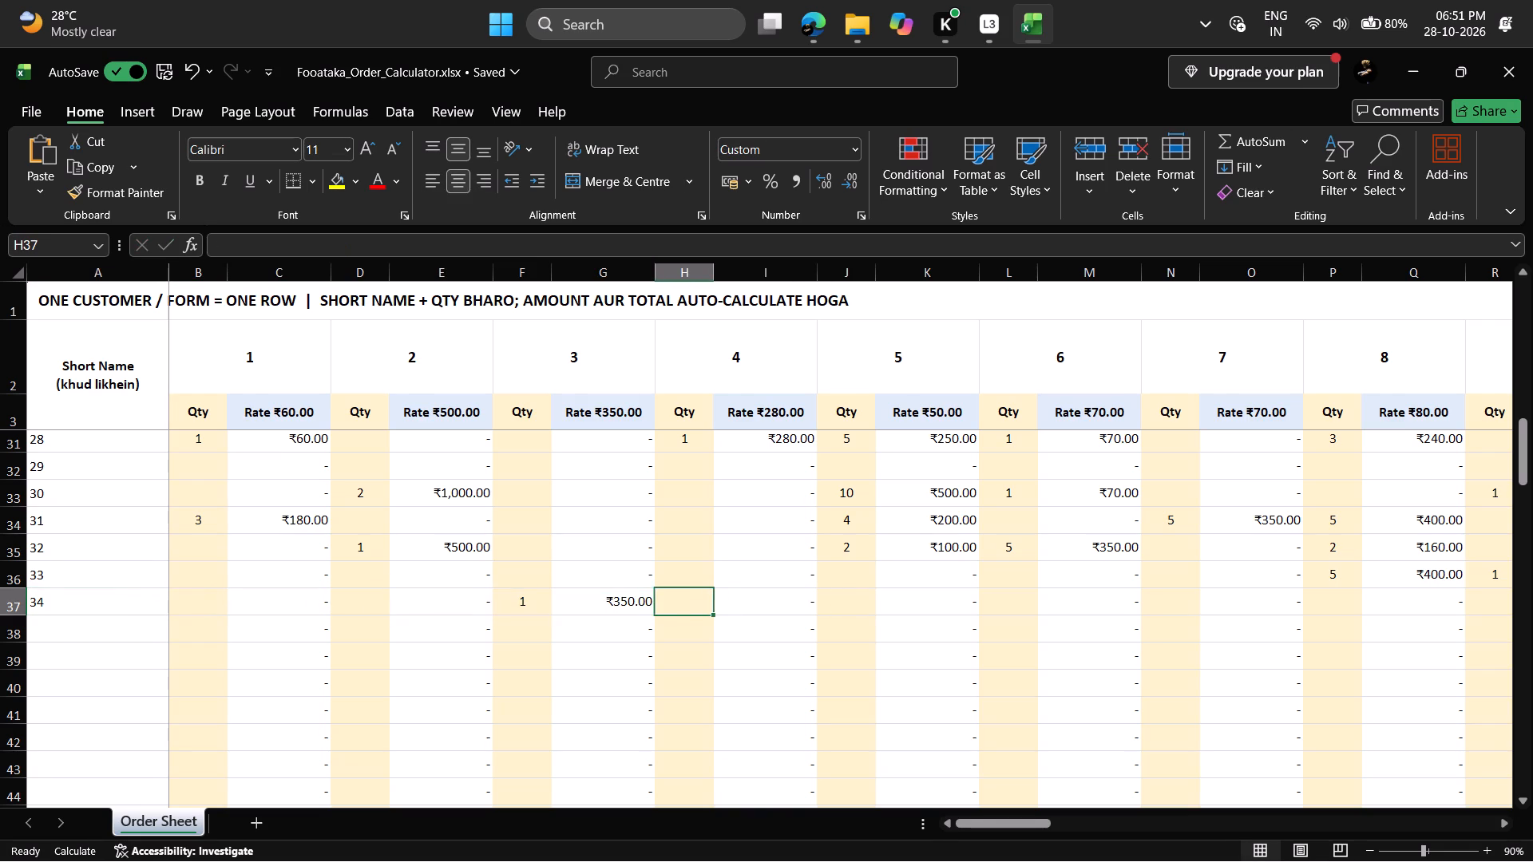
key("1")
key("Right")
key("Right")
key("1")
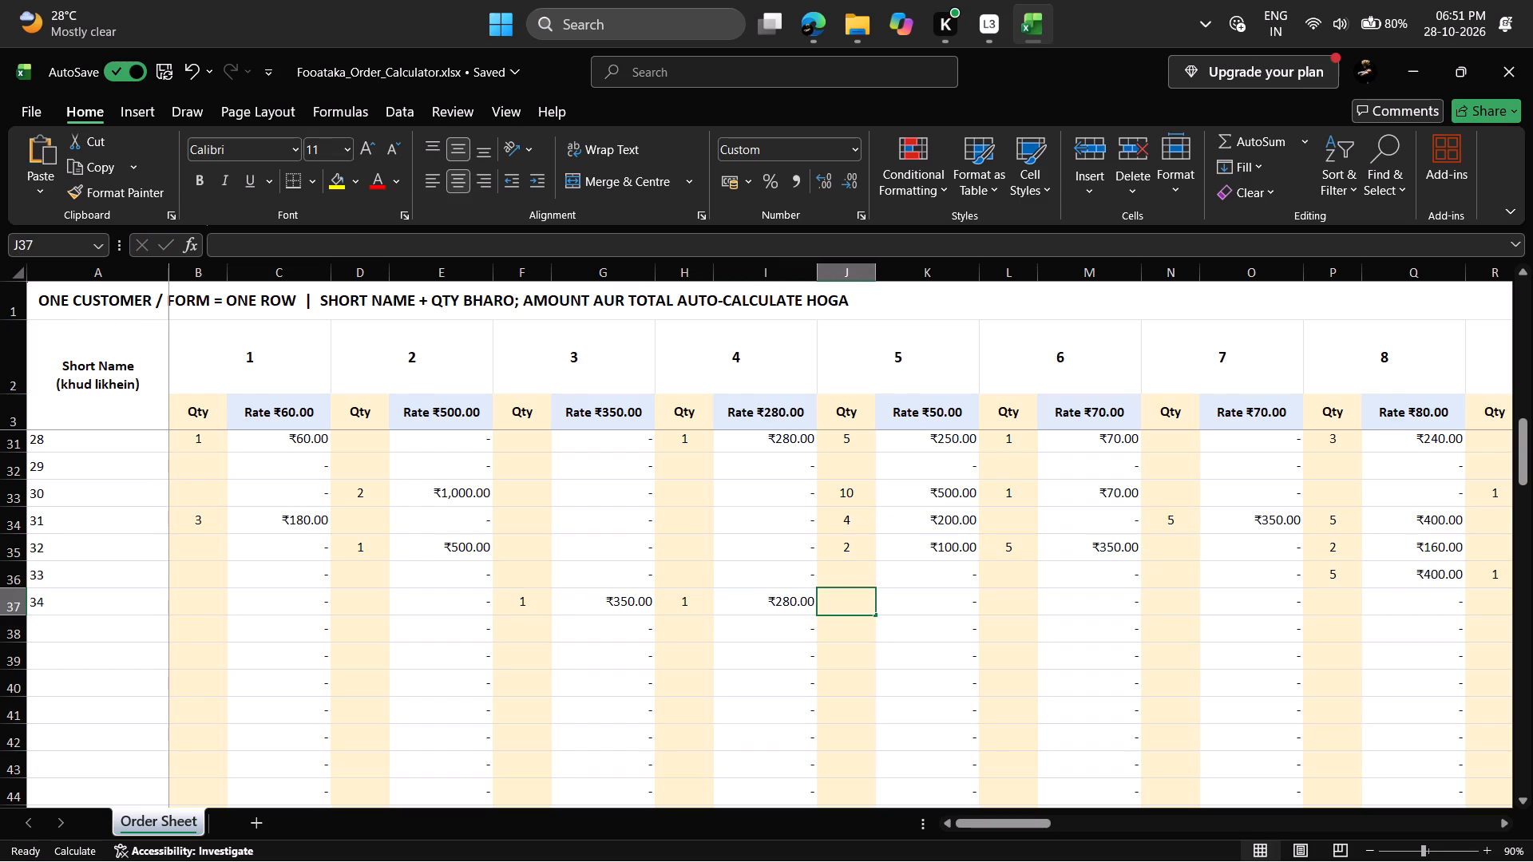
key("BackSpace")
key("2")
key("Right")
Enter quantity 10 for item 8 in customer 34's row.
key("Right")
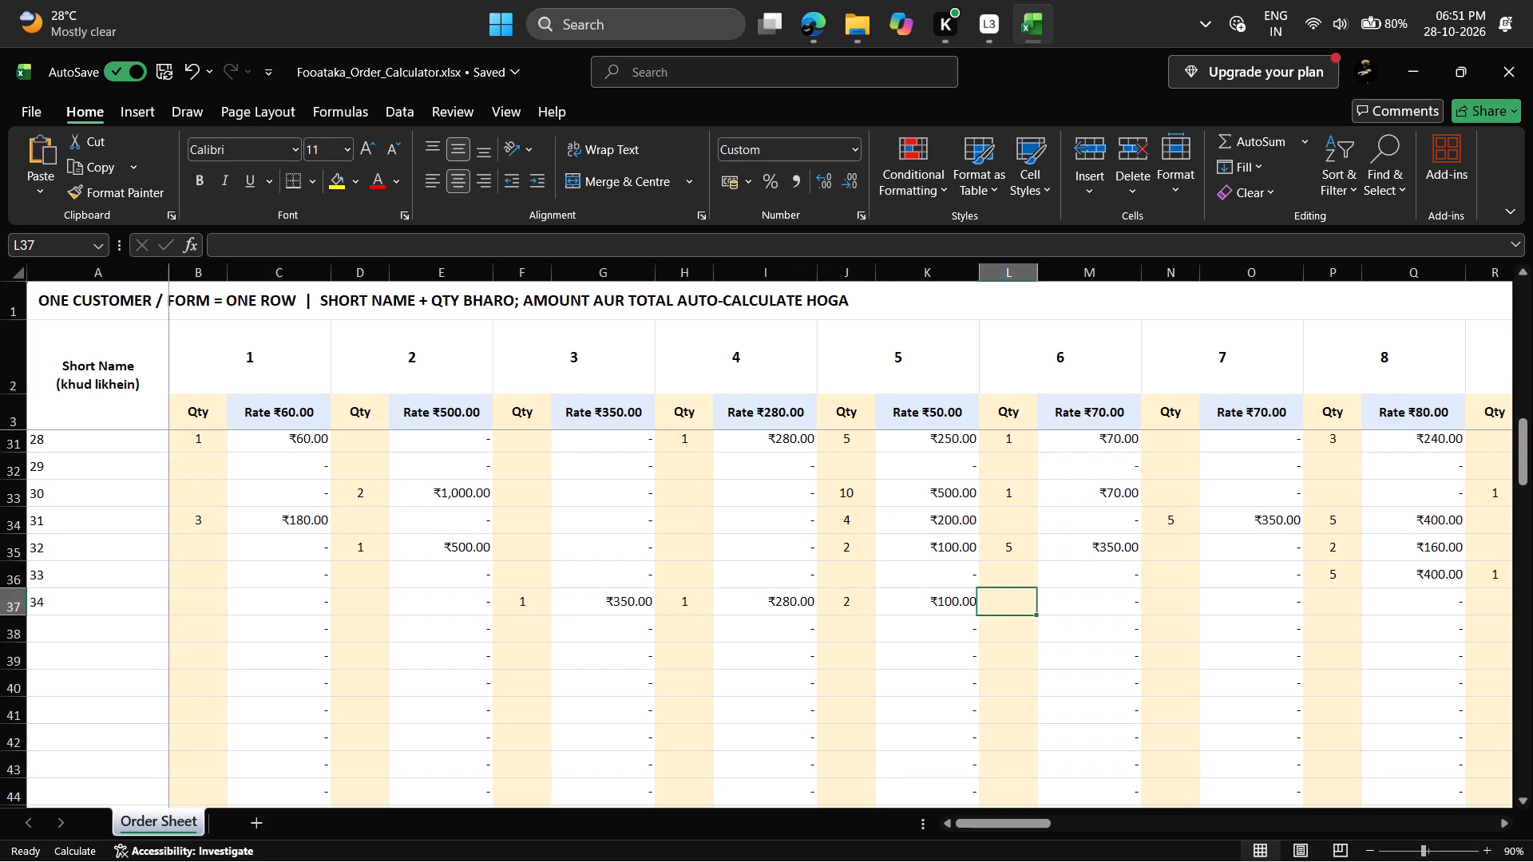
key("Right")
key("Right")
key("Right")
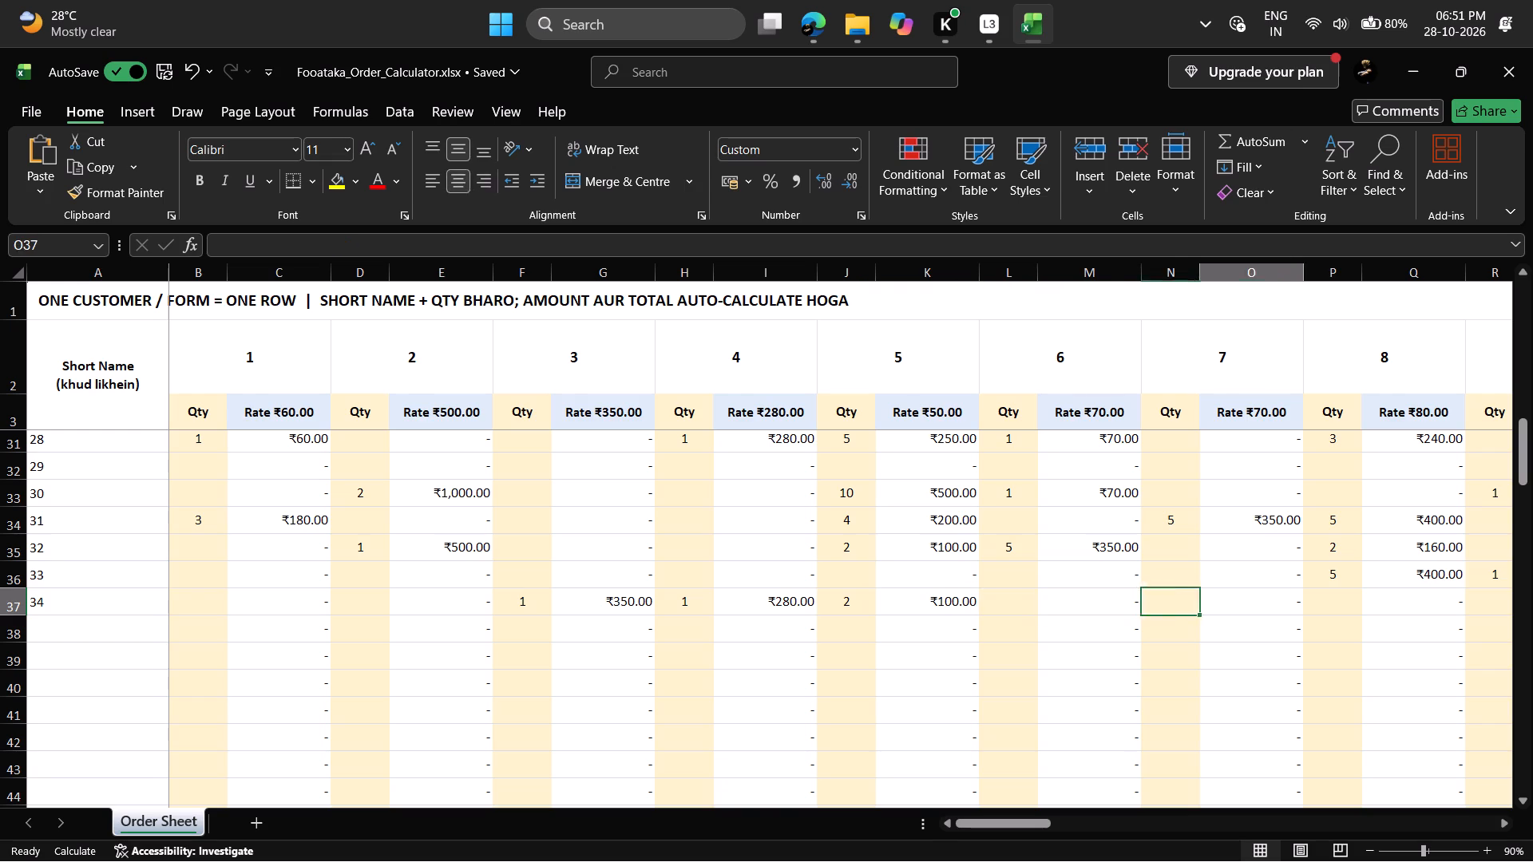
key("Right")
type("10")
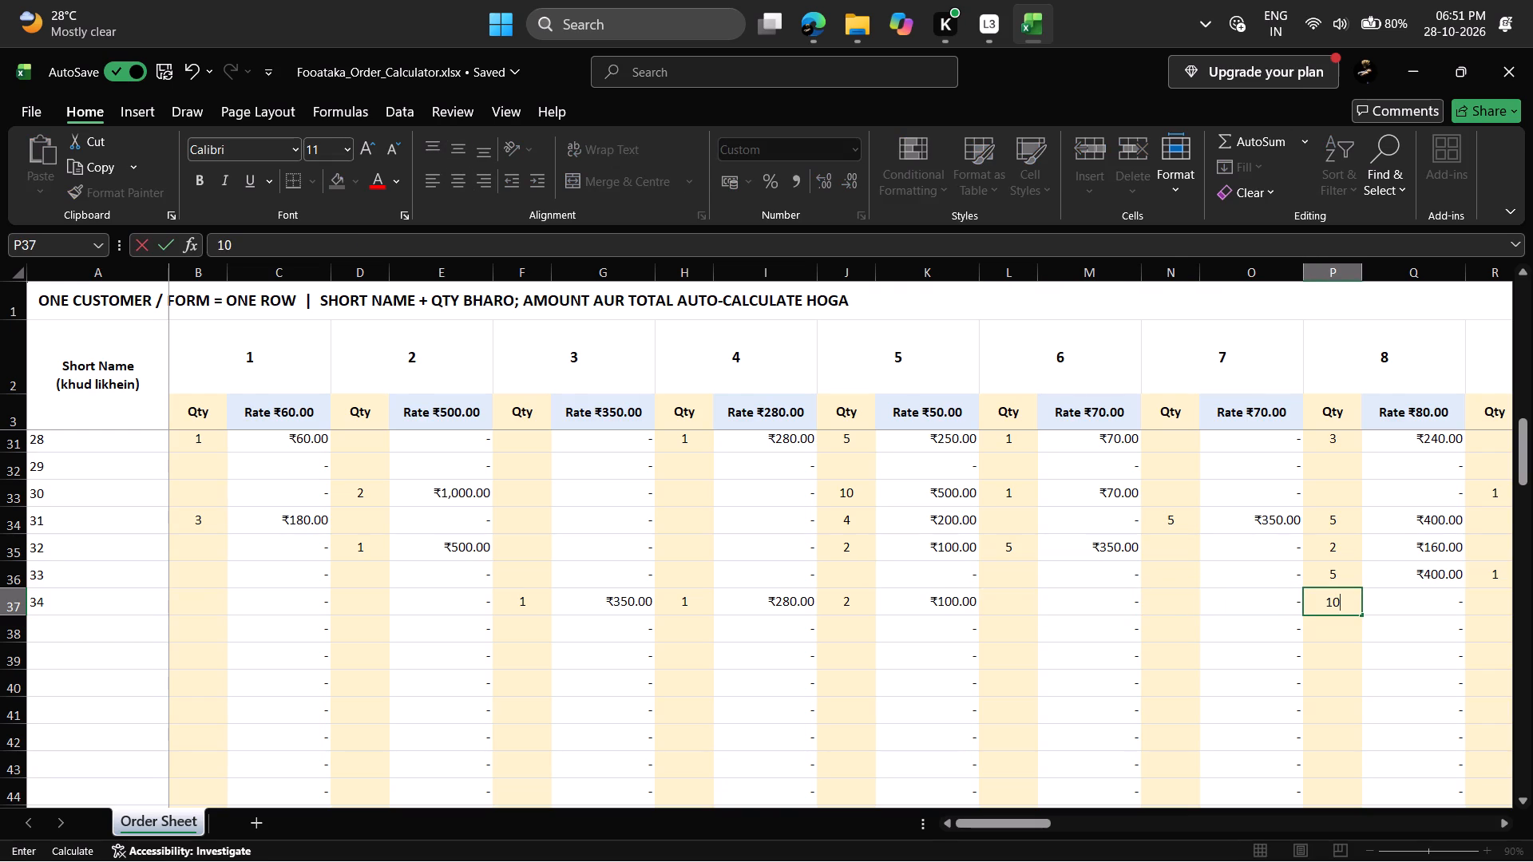
key("Right")
Enter quantity 2 for both item 10 and item 11 in customer 34's row.
key("Right")
key("Right")
key("Right")
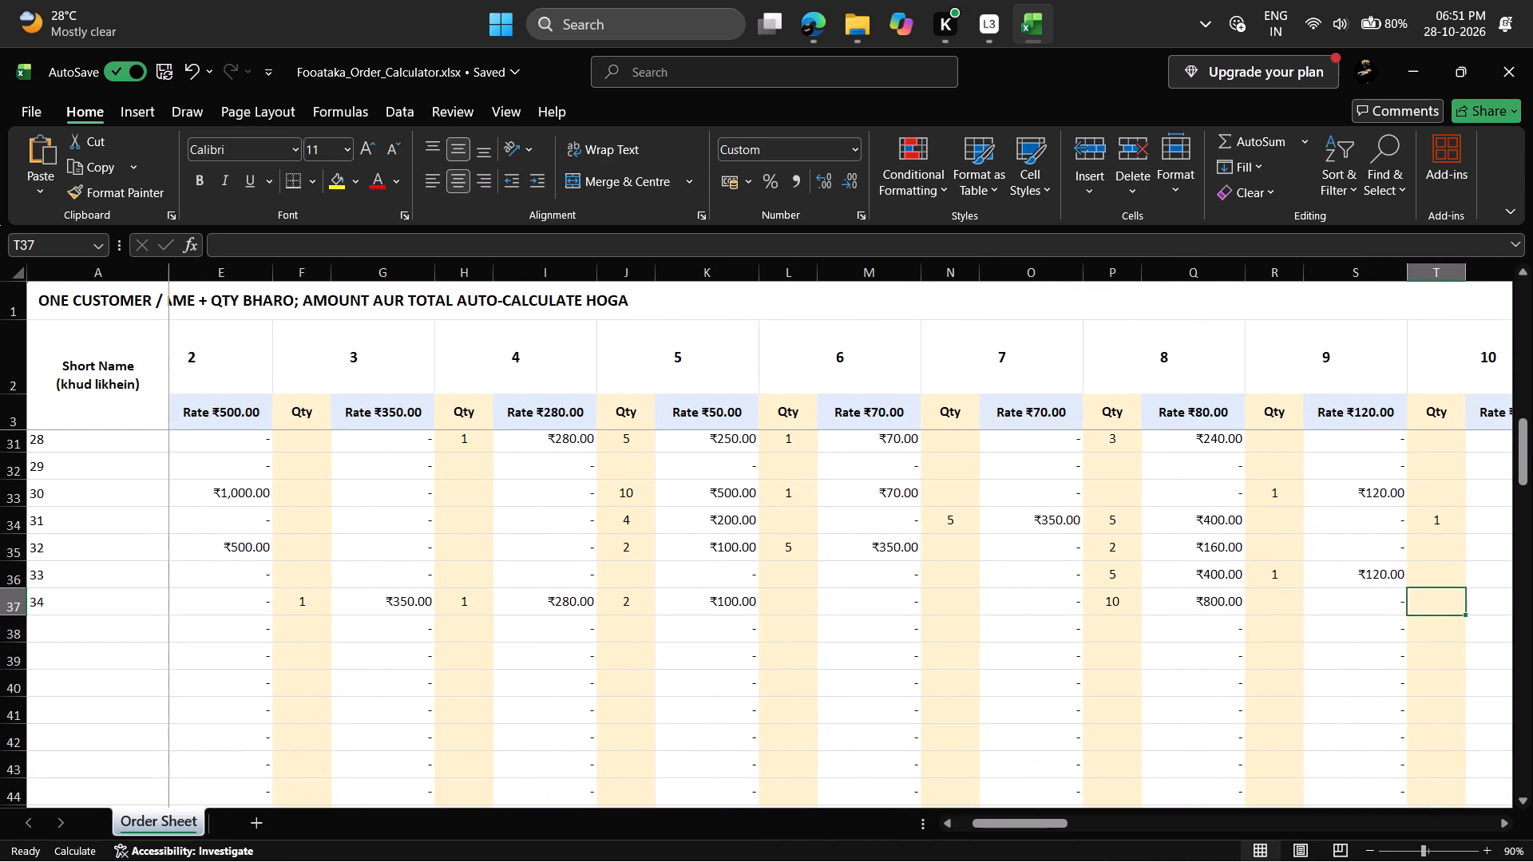
key("2")
key("Right")
key("Right")
key("Right")
key("Left")
key("2")
key("Right")
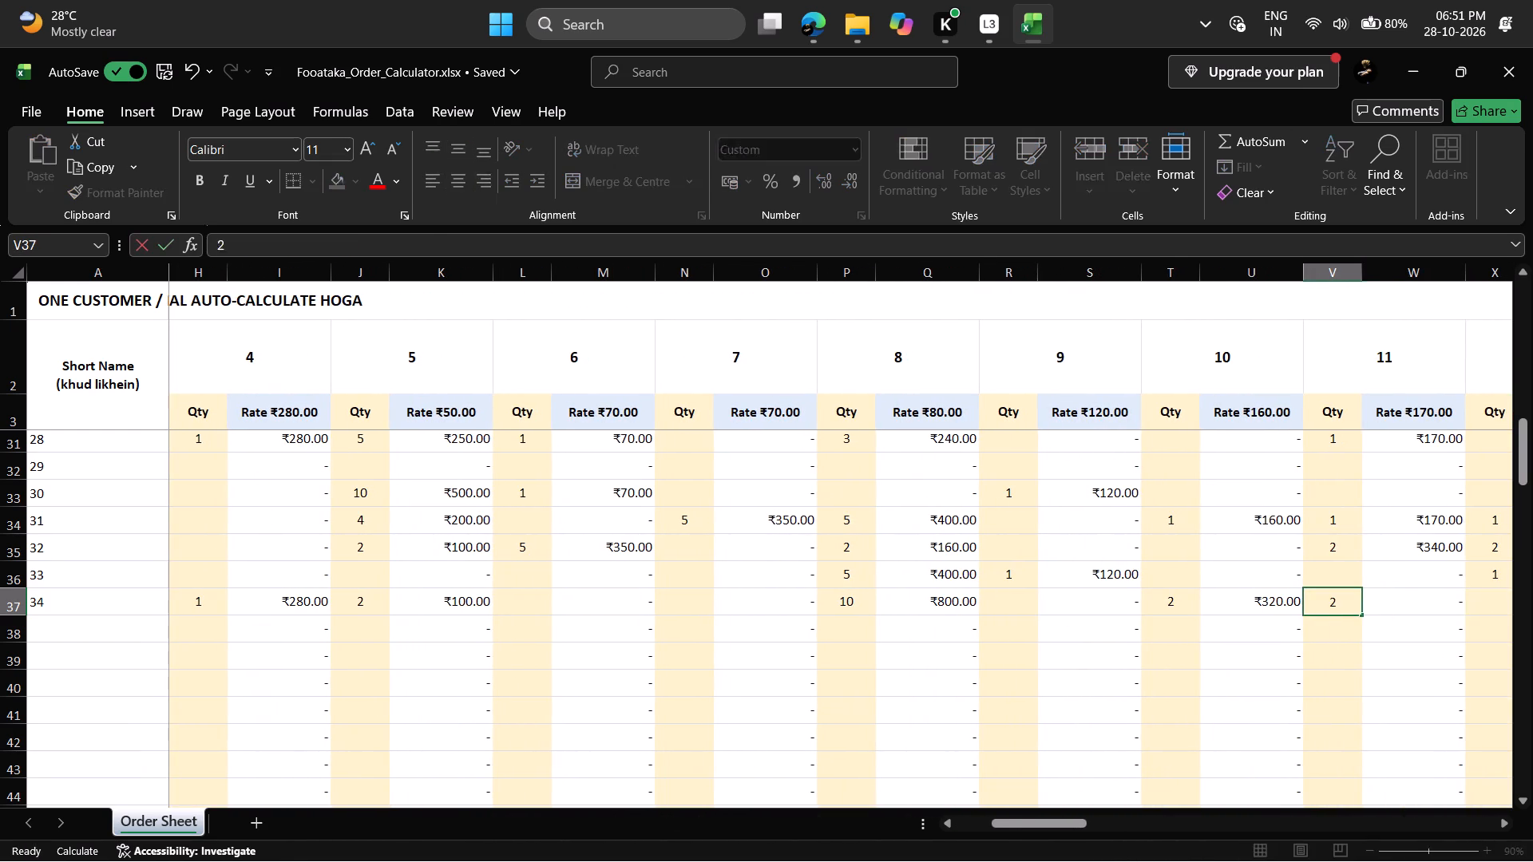
In customer 34's row, enter quantity 2 for item 14 and quantity 17 for item 16.
key("Right")
key("Right")
key("Right")
key("Right")
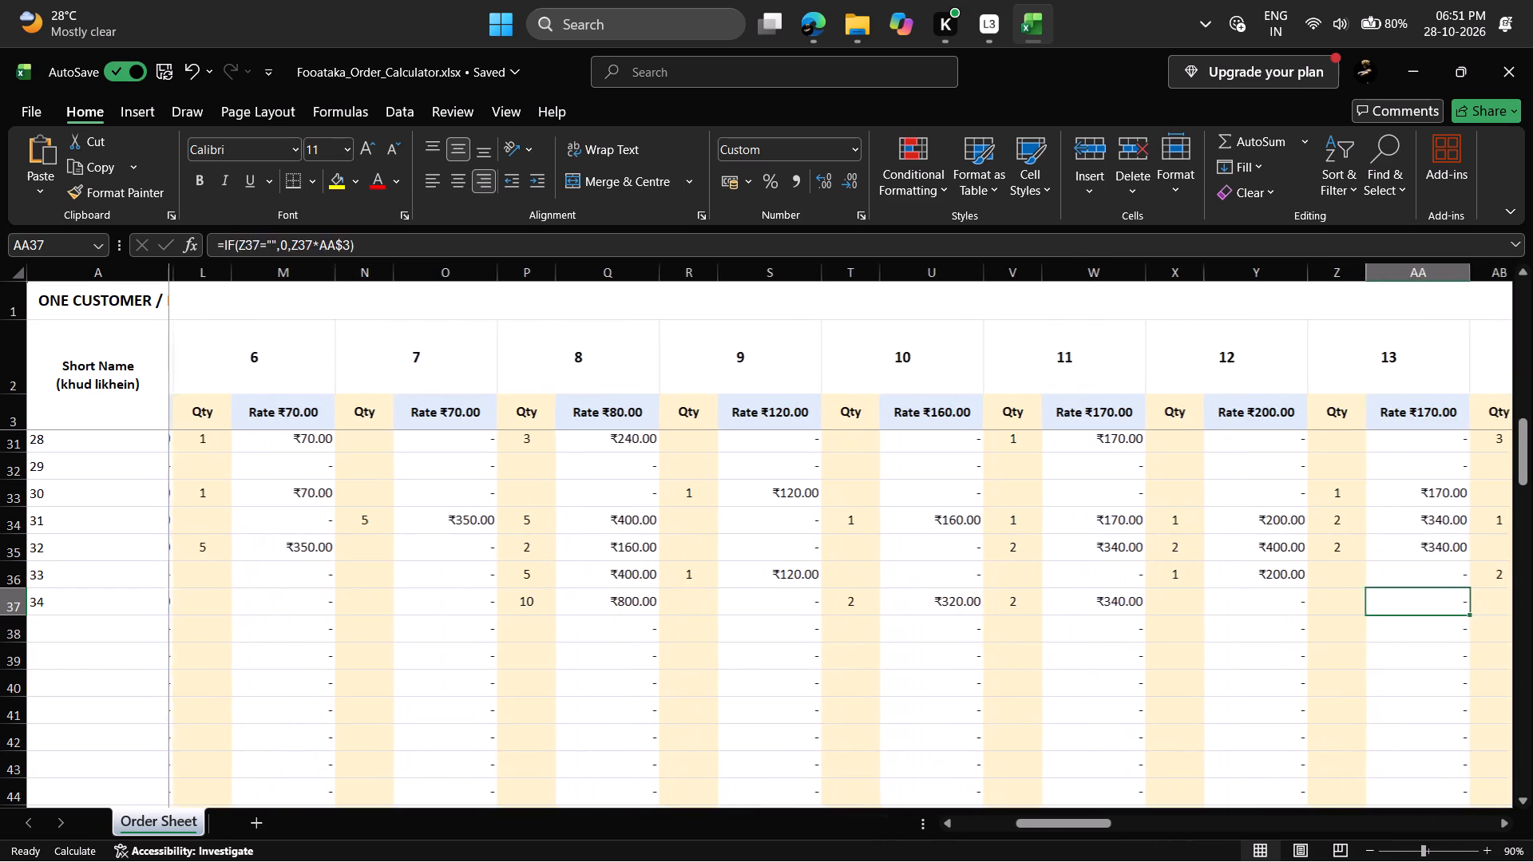
key("Right")
key("2")
key("Right")
key("Right")
key("Right")
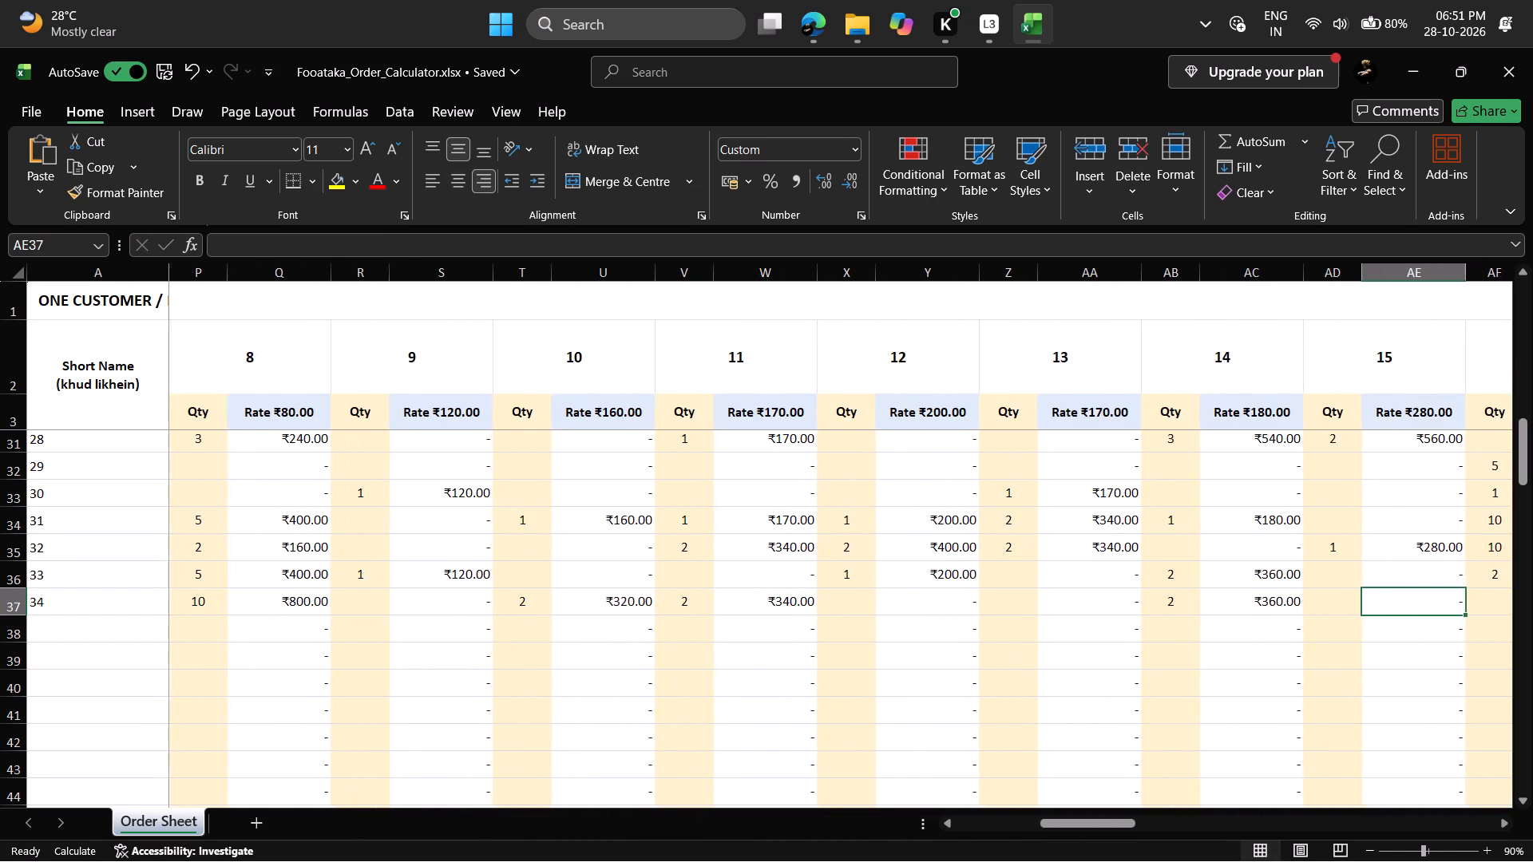
key("Right")
type("17")
key("Right")
In customer 34's row, enter quantity 1 for item 18, 2 for item 19 and 1 for item 20.
key("Right")
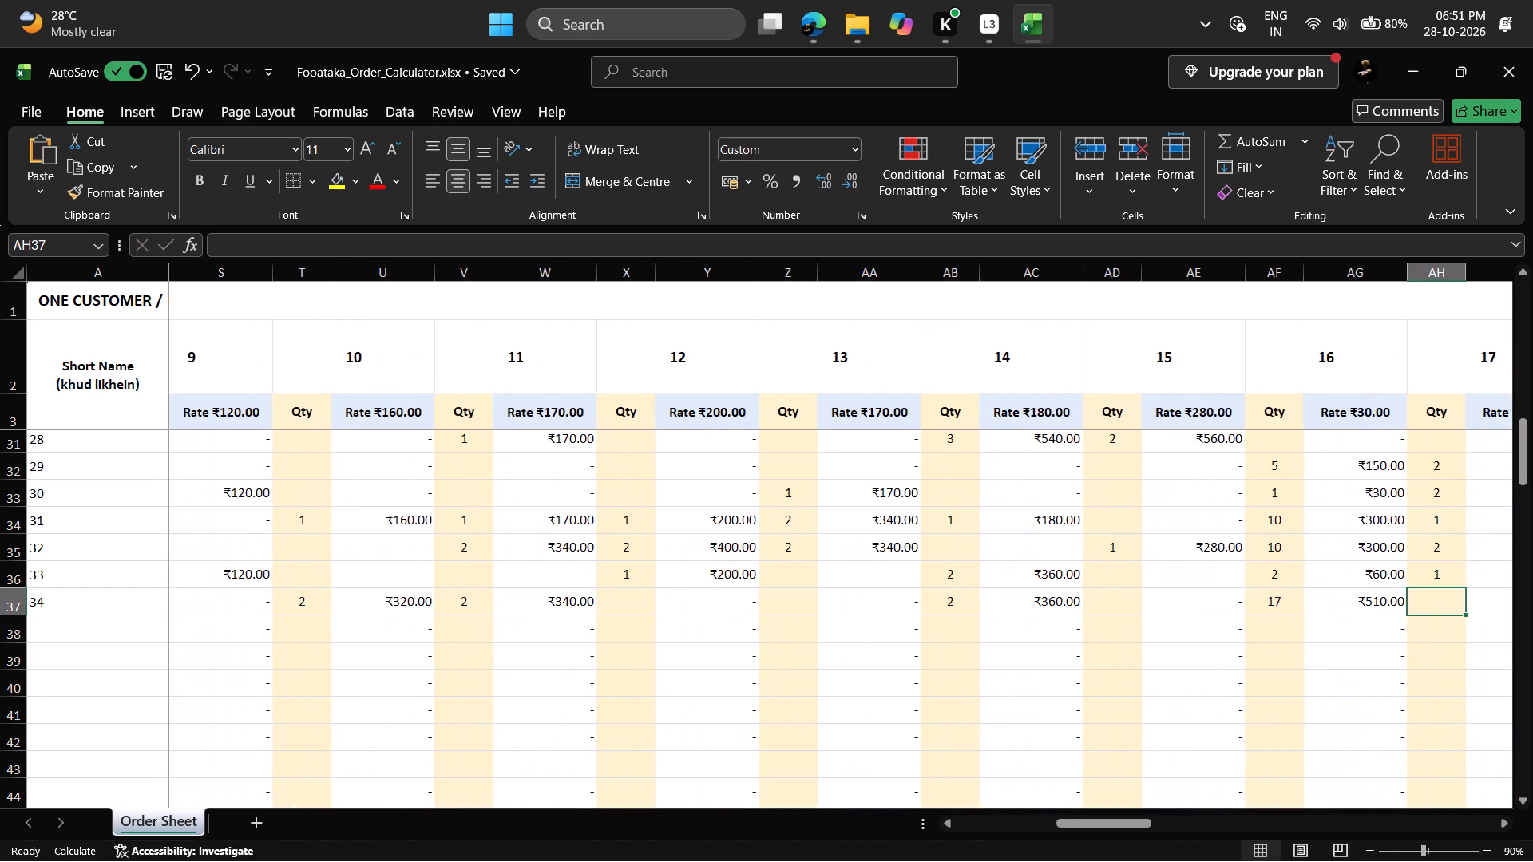
key("Right")
key("Right")
key("1")
key("Right")
key("Right")
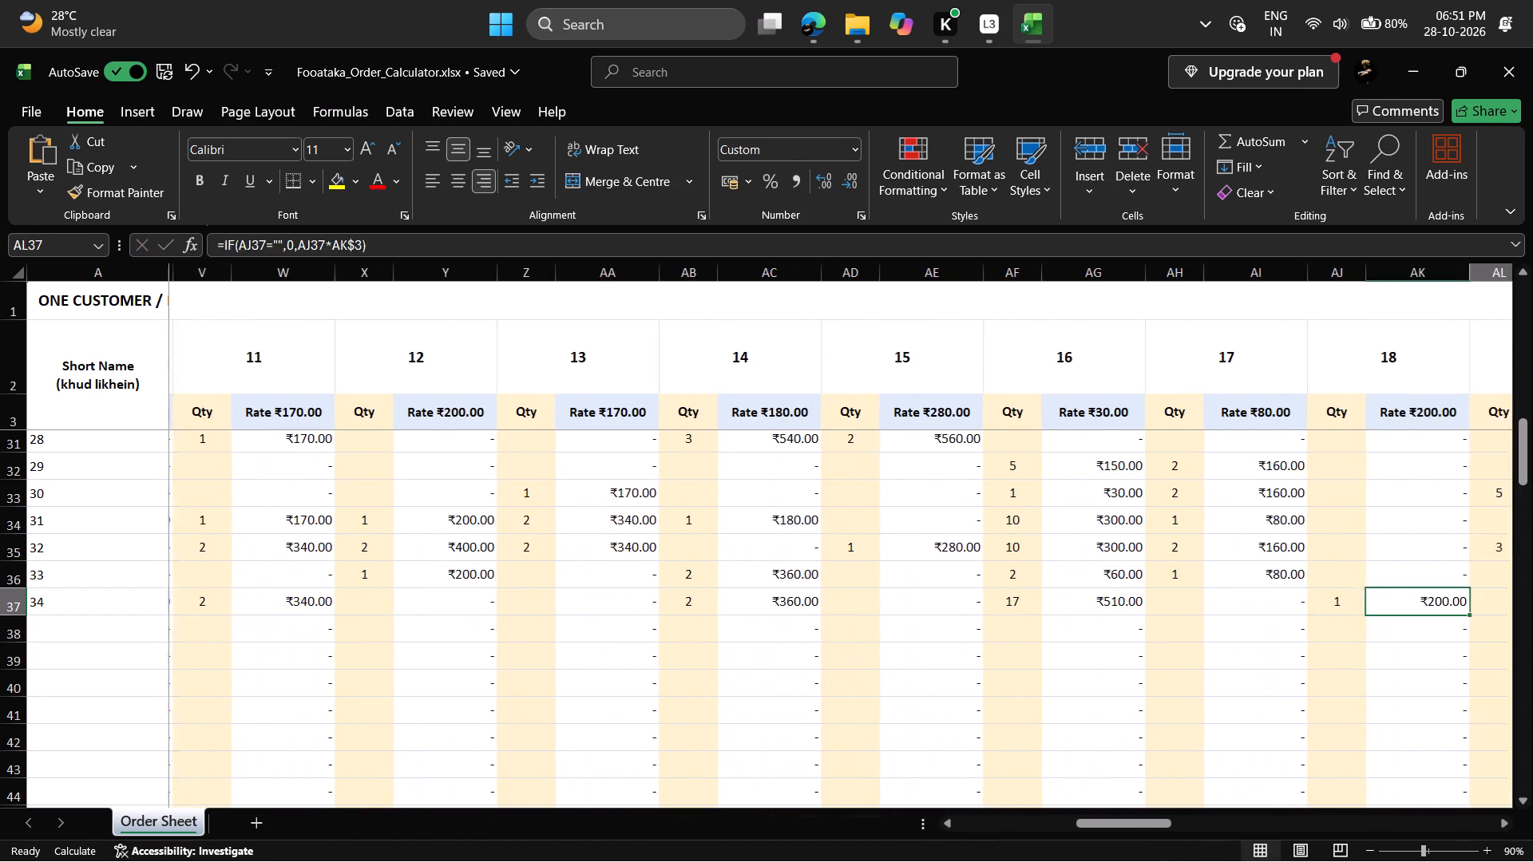
key("Right")
key("Left")
key("2")
key("Right")
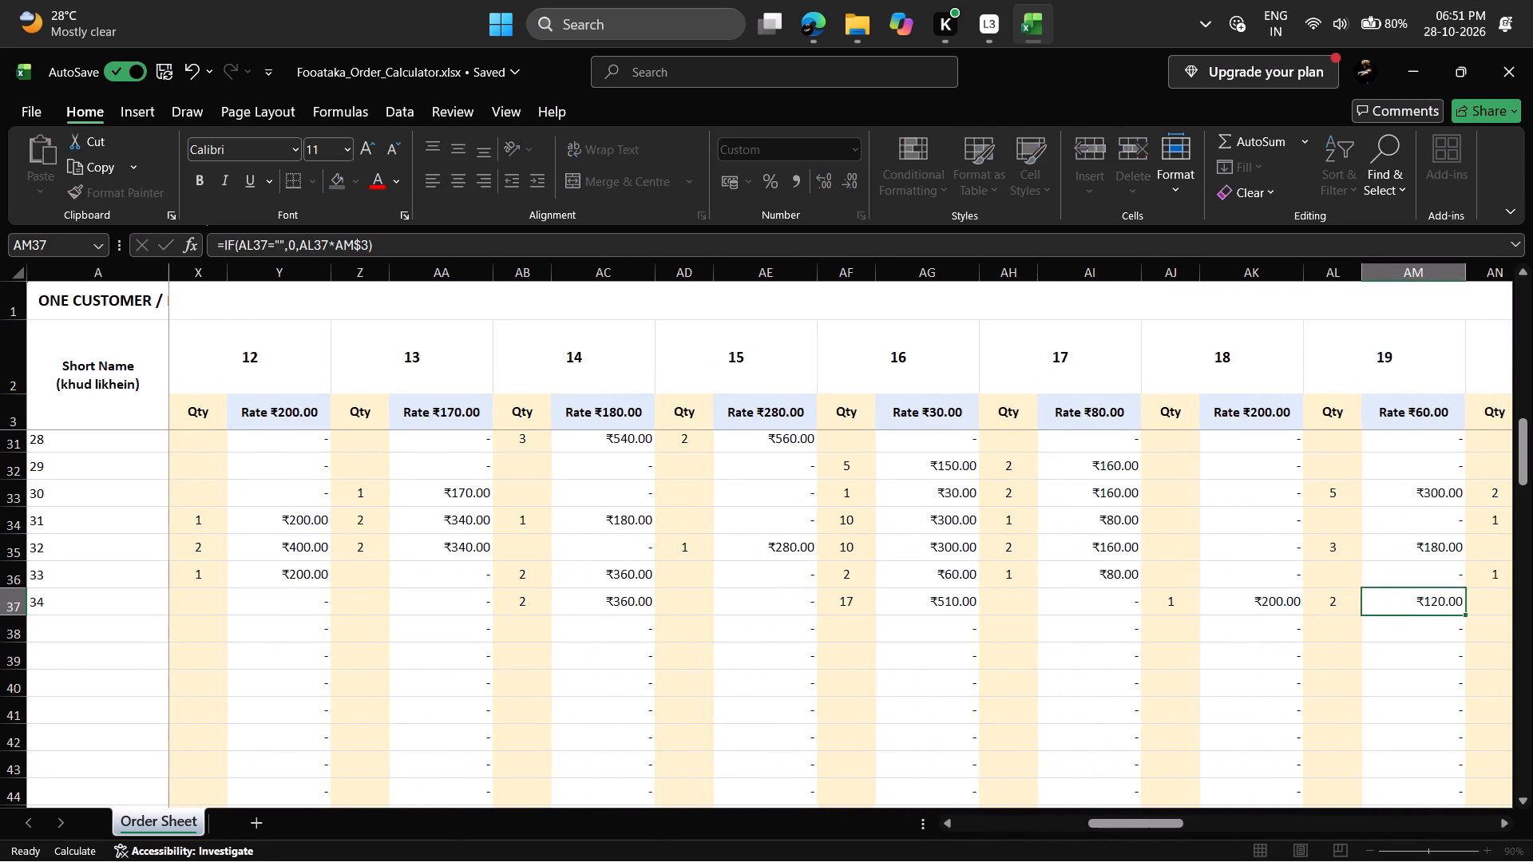
key("Right")
key("1")
key("Right")
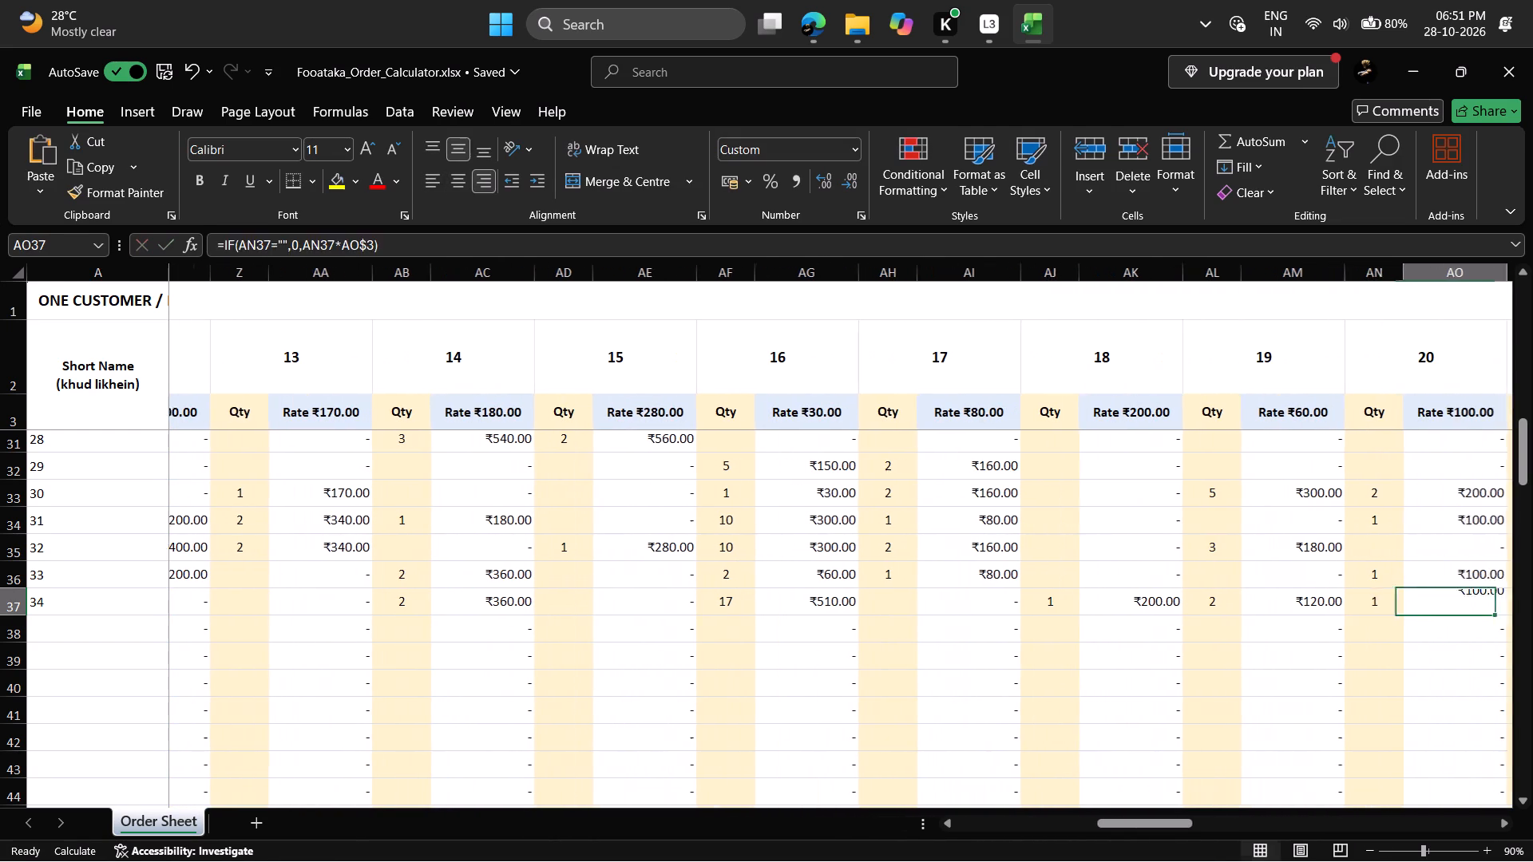
In customer 34's row, enter quantity 1 for each of items 21, 24 and 25.
key("Right")
key("1")
key("Right")
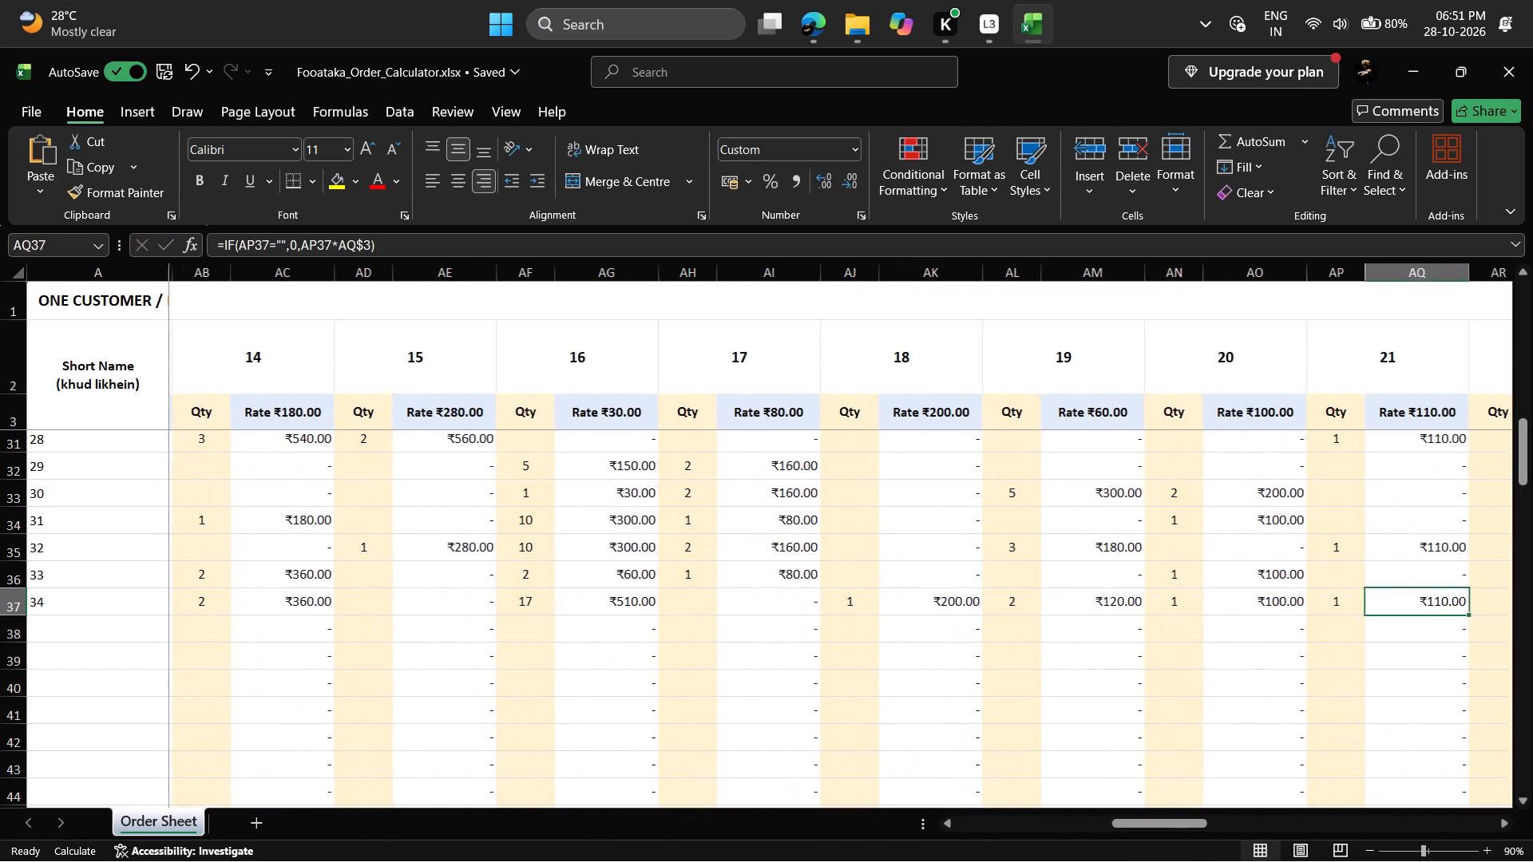
key("Right")
key("Right")
key("Right")
key("Right")
key("Right")
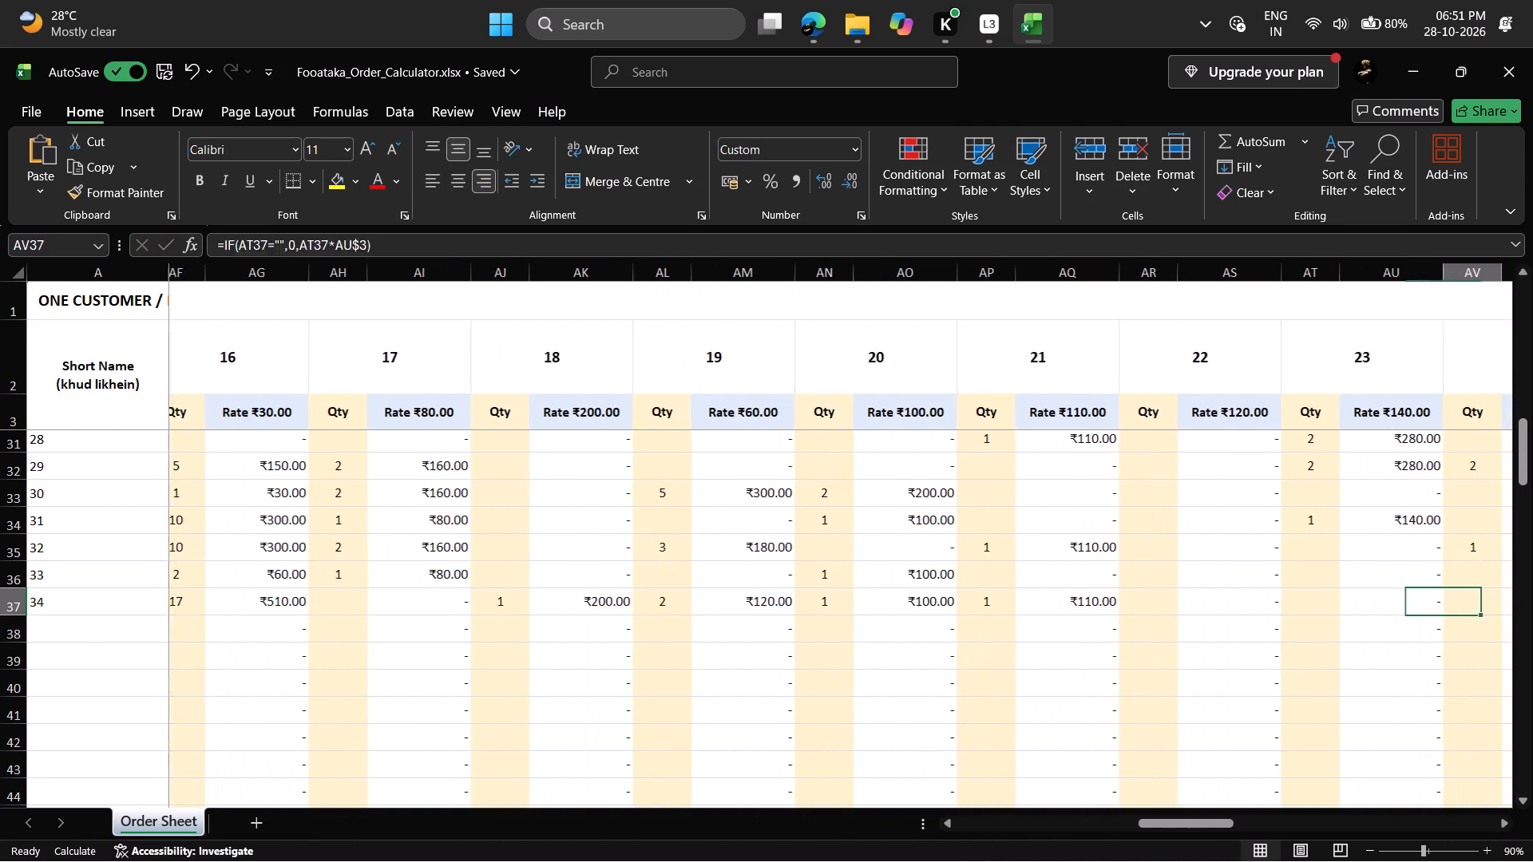
key("1")
key("Right")
key("Right")
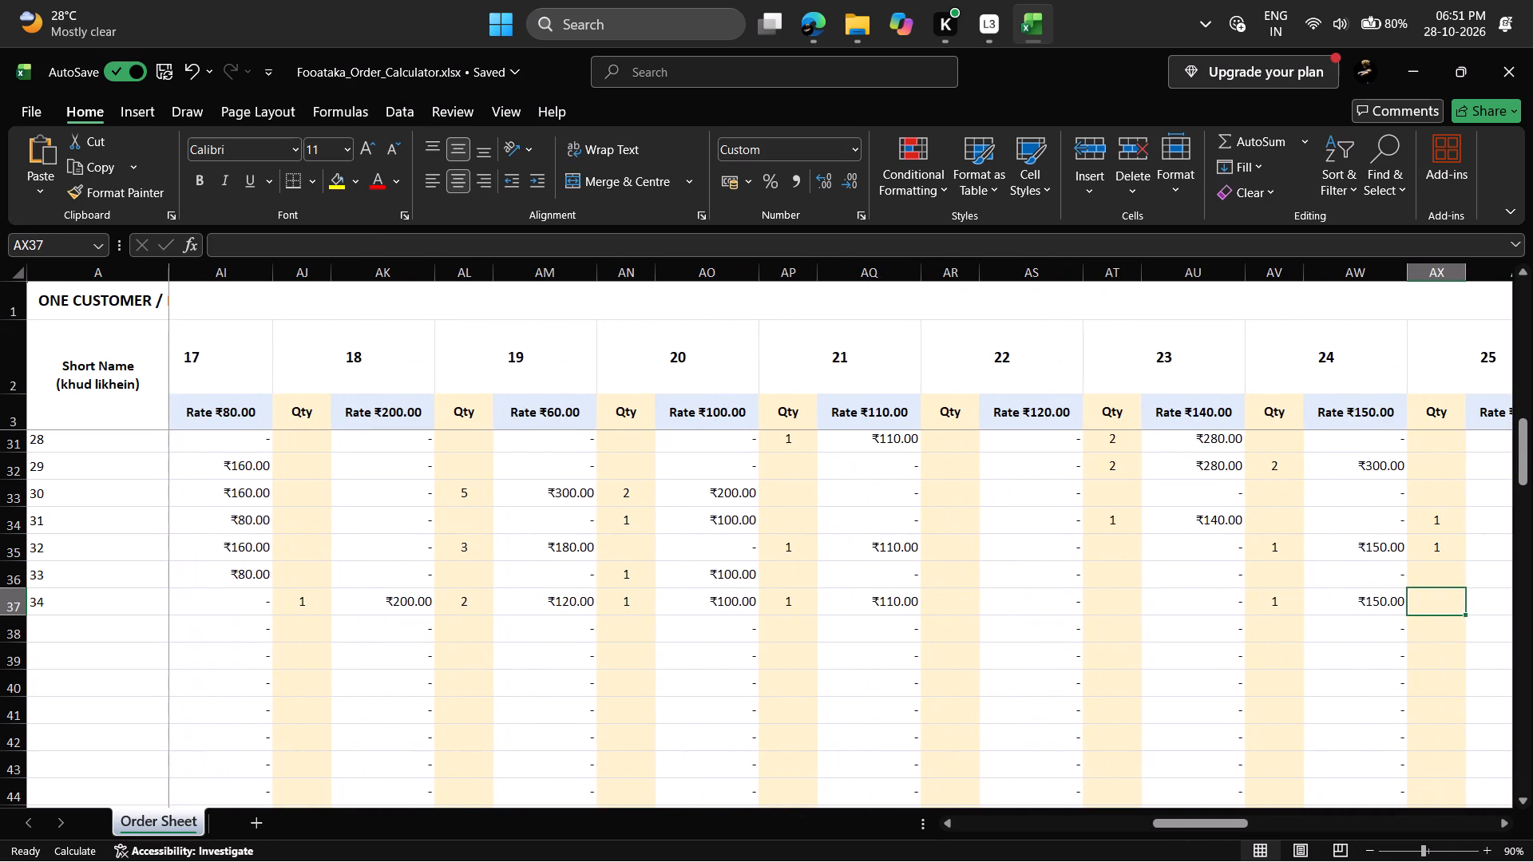
key("1")
key("Right")
In customer 34's row, enter quantity 1 for item 33 and quantity 2 for item 34.
key("Right")
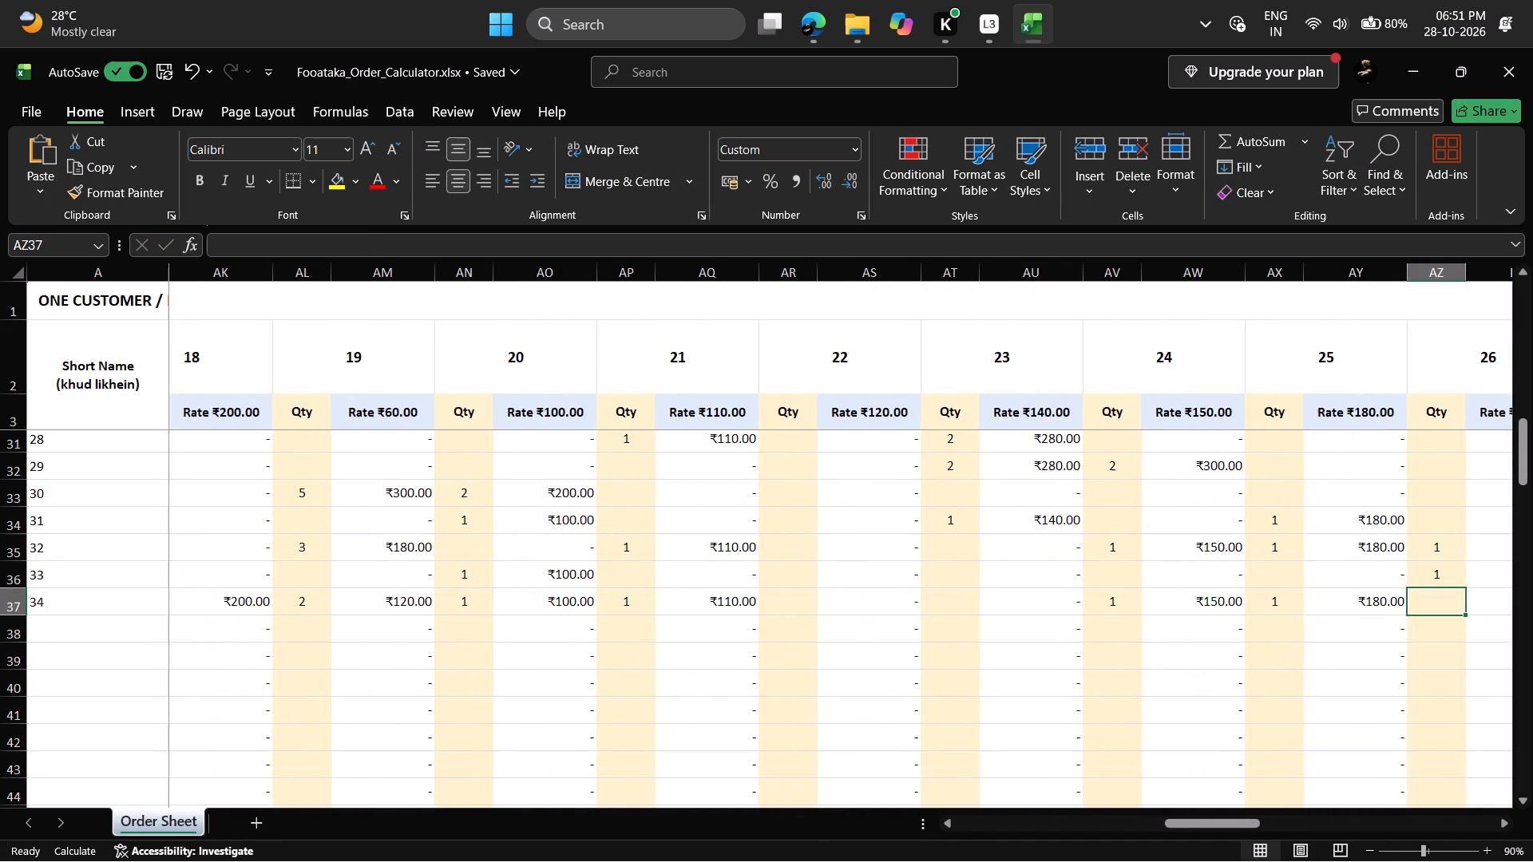
key("Right")
key("Right")
key("Right")
key("Right")
key("Right")
key("Right")
key("Right")
key("Right")
key("Right")
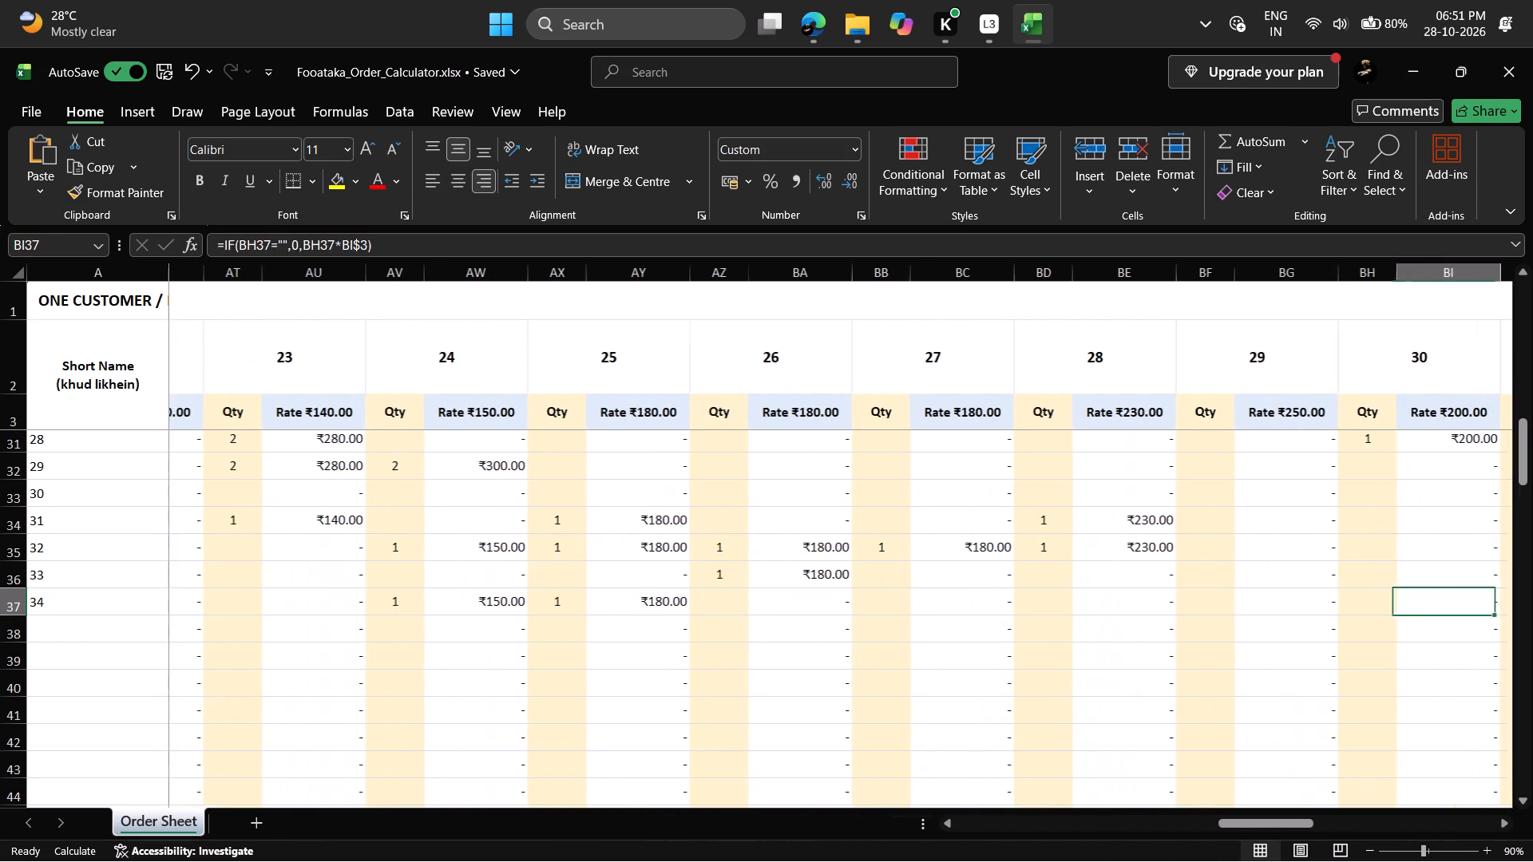
key("Right")
key("Right")
key("Right")
key("Right")
key("Right")
key("1")
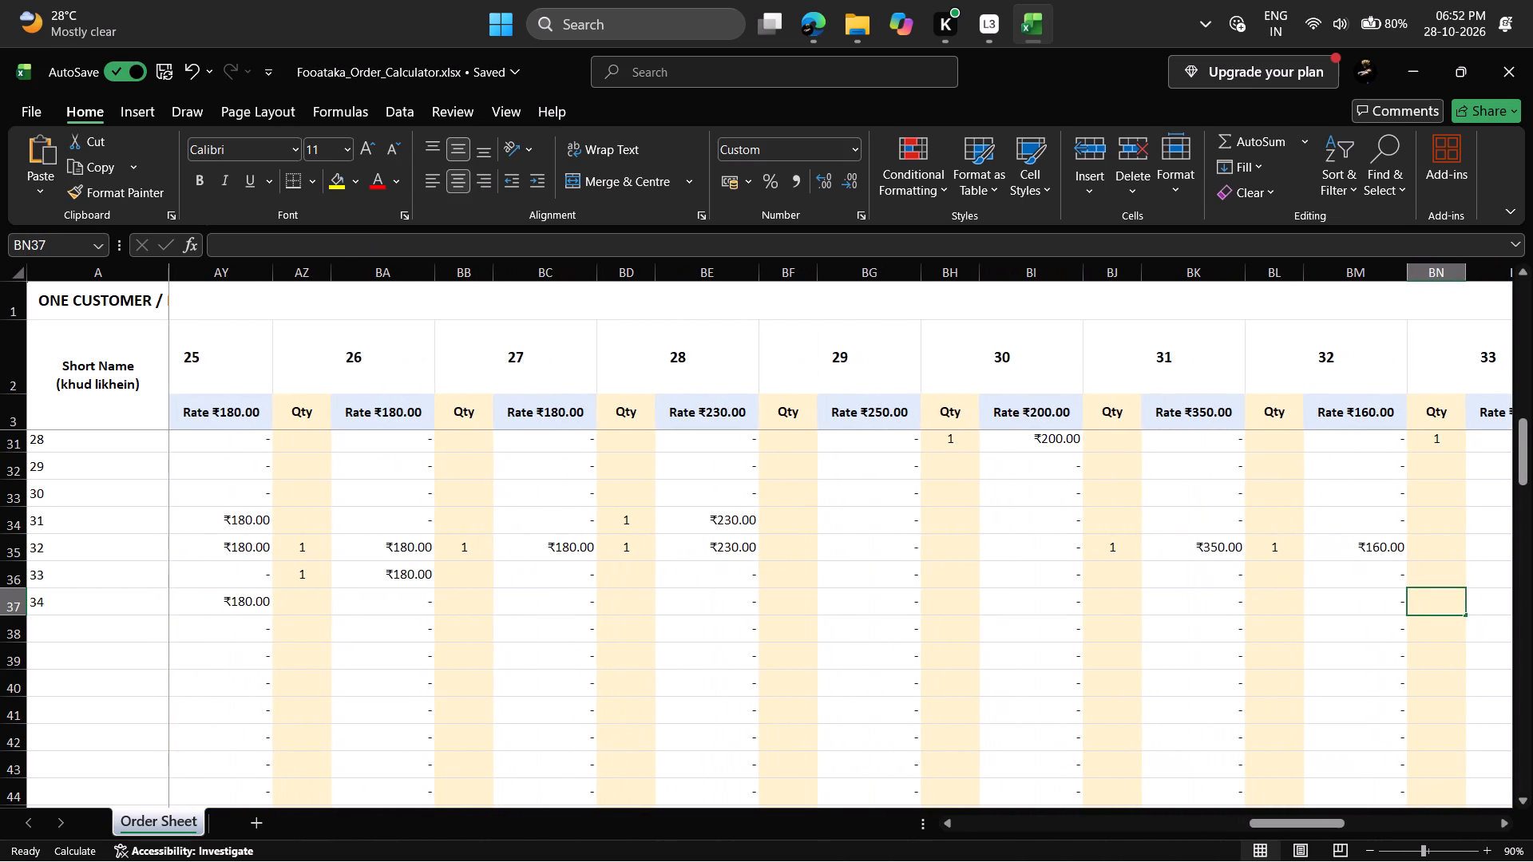
key("Right")
key("Right")
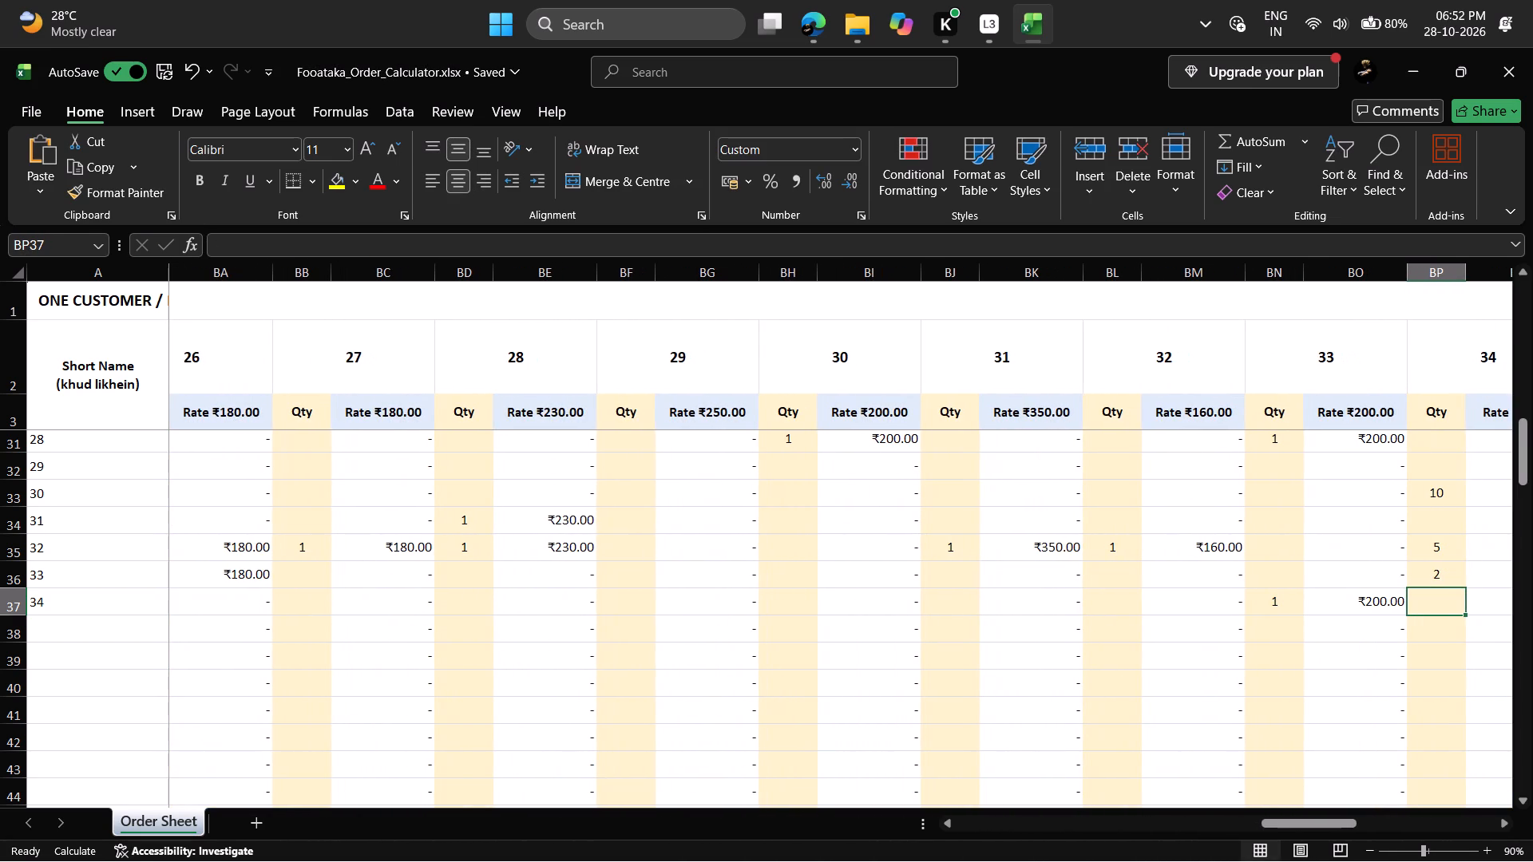
key("2")
key("Right")
In customer 34's row, enter quantity 1 for both item 37 and item 40.
key("Right")
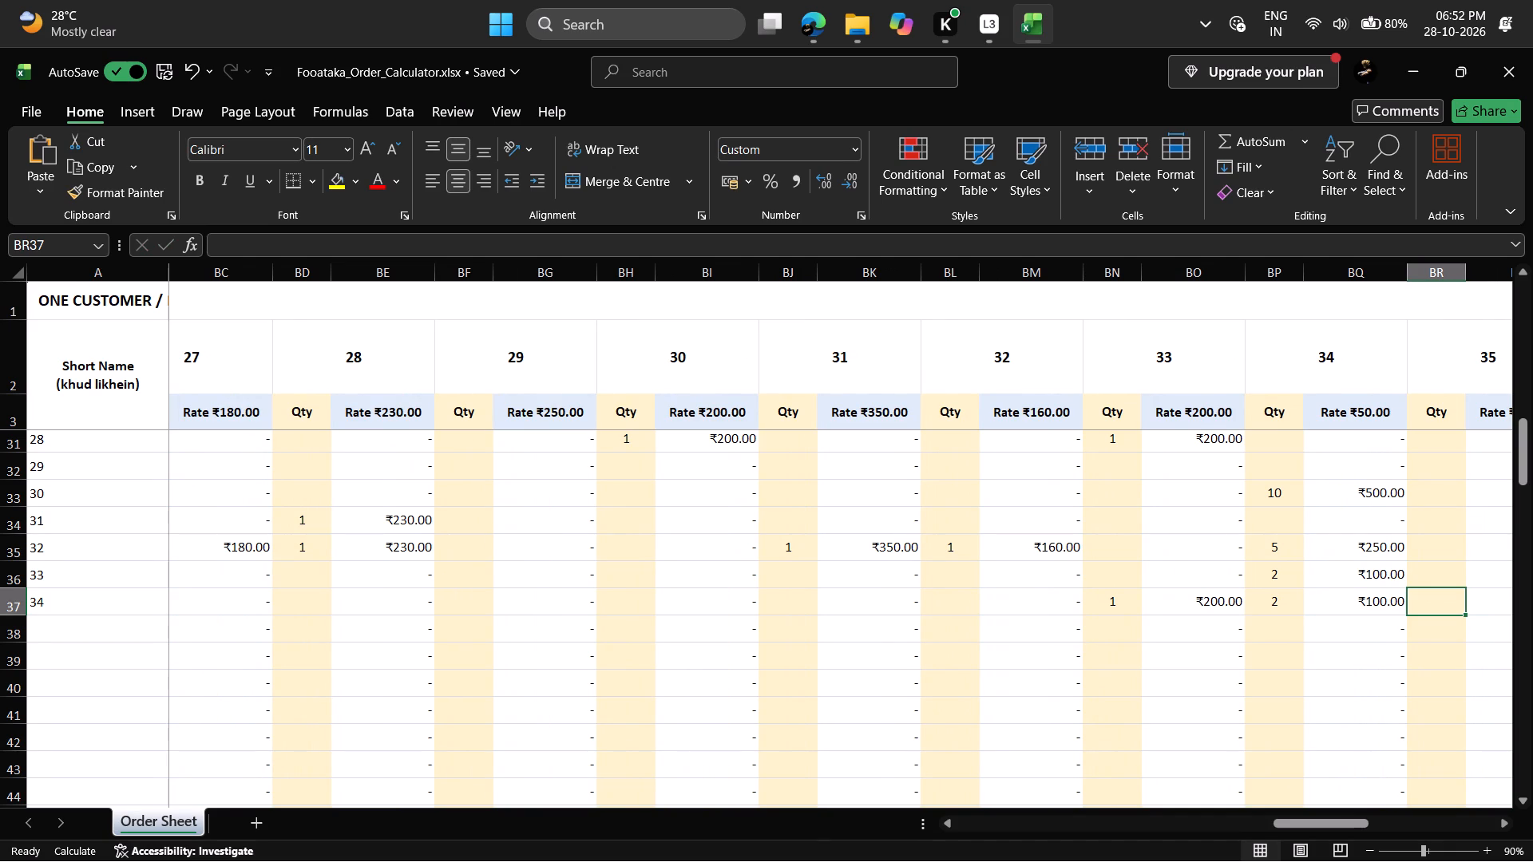
key("Right")
key("Right")
key("Right")
key("Right")
key("1")
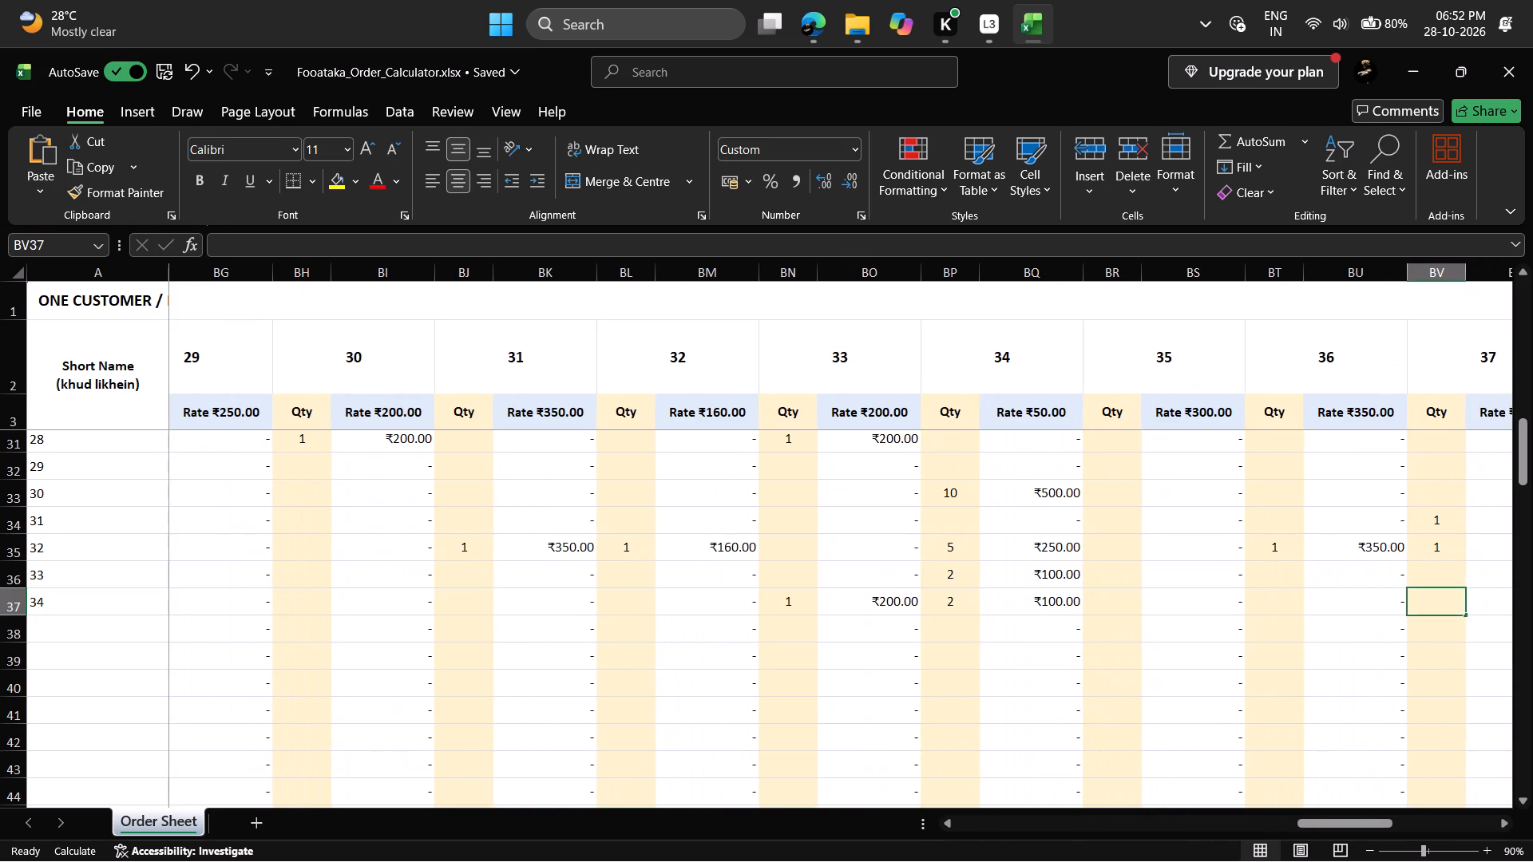
key("Right")
key("Right")
key("Right")
key("Right")
key("Right")
key("Right")
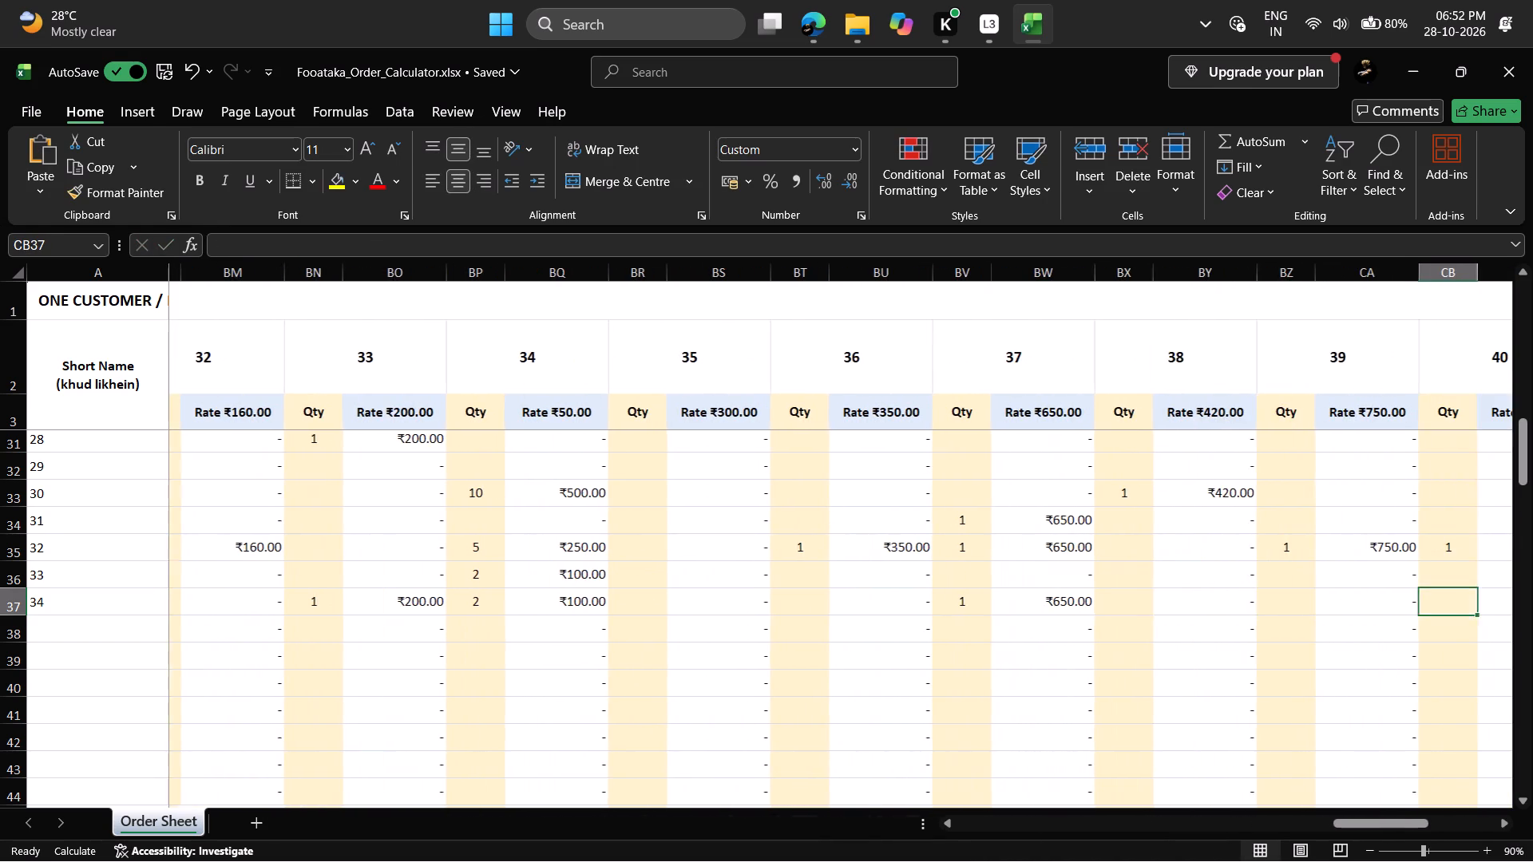
key("1")
key("Right")
Enter quantity 2 for item 41 and item 43 in customer 34's row, ending at the customer total.
key("Right")
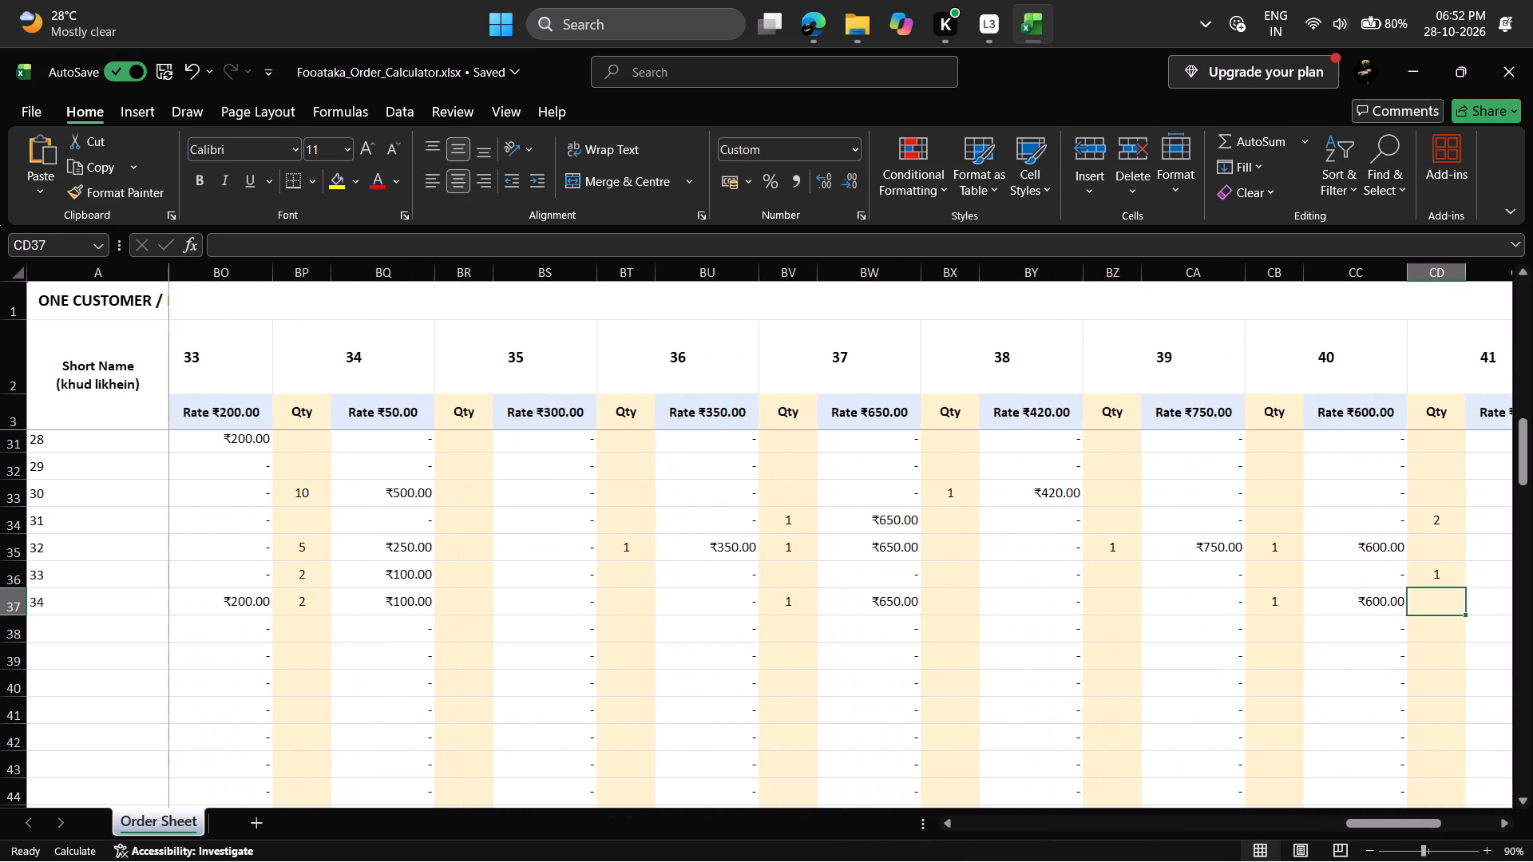
key("Right")
key("Left")
key("Left")
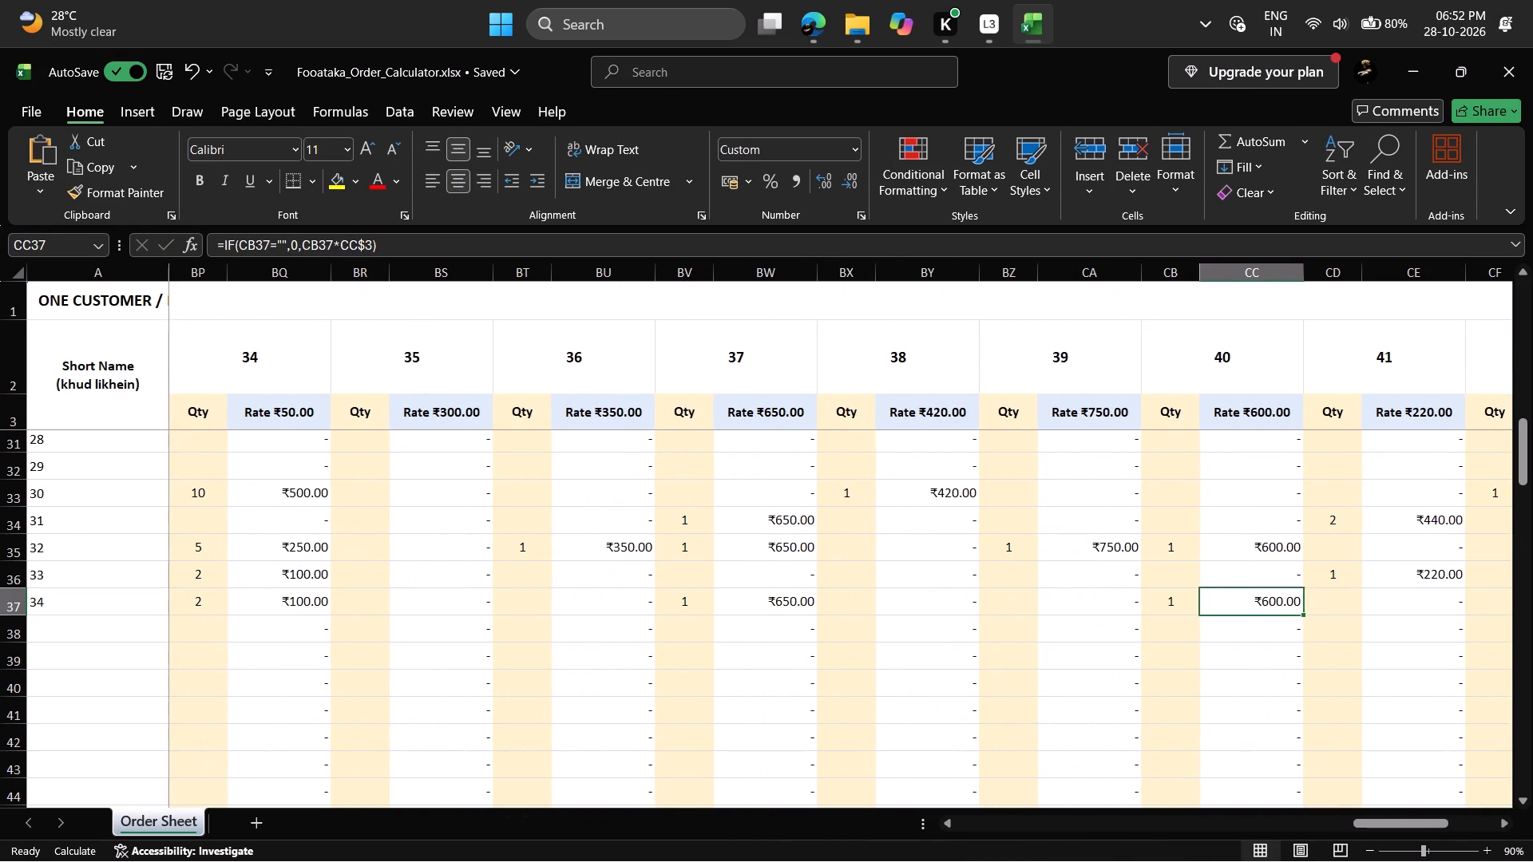
key("Right")
key("2")
key("Right")
key("Right")
key("Right")
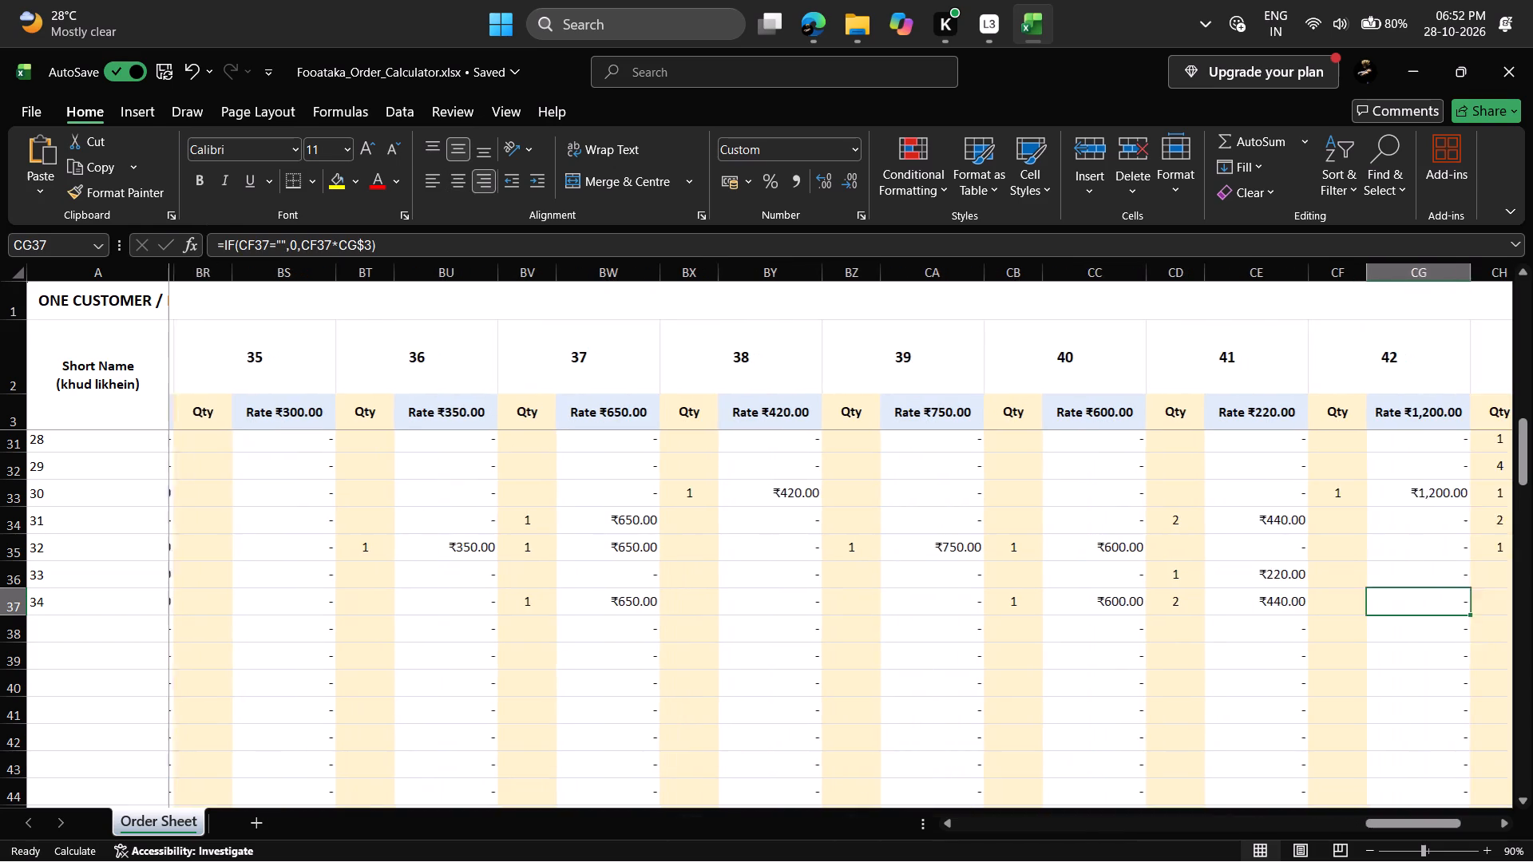
key("Right")
key("2")
key("Right")
key("Right")
key("Right")
key("Right")
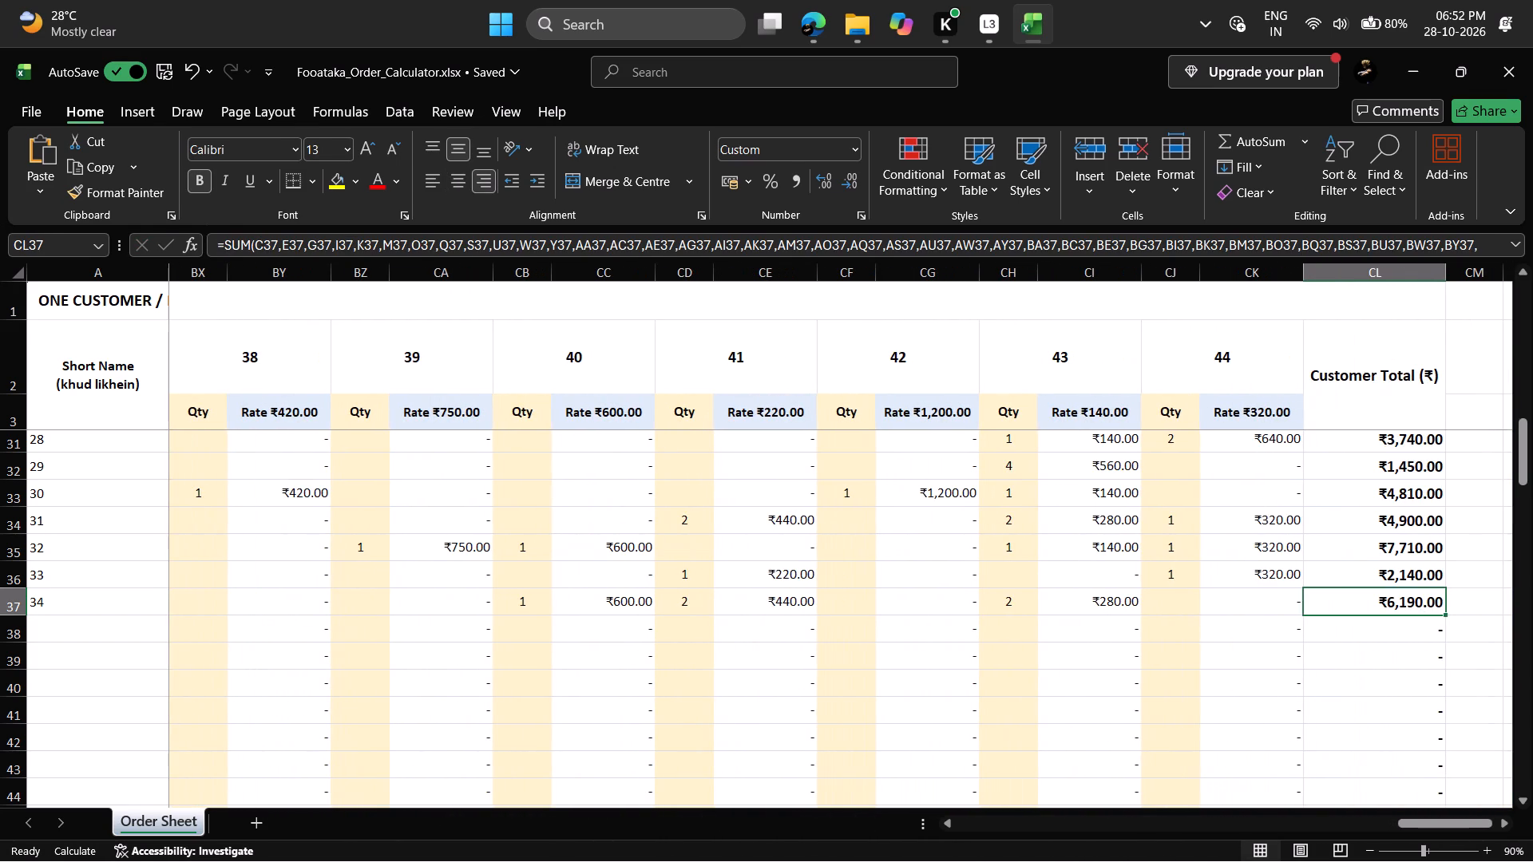
Start a new customer row below customer 34 with the short name 35.
key("Left")
key("Left")
key("Left")
key("Left")
key("Left")
key("Left")
key("Left")
key("Left")
key("Left")
key("Left")
key("Left")
key("Left")
key("Left")
key("Left")
key("Left")
key("Left")
key("Left")
key("Left")
key("Left")
key("Left")
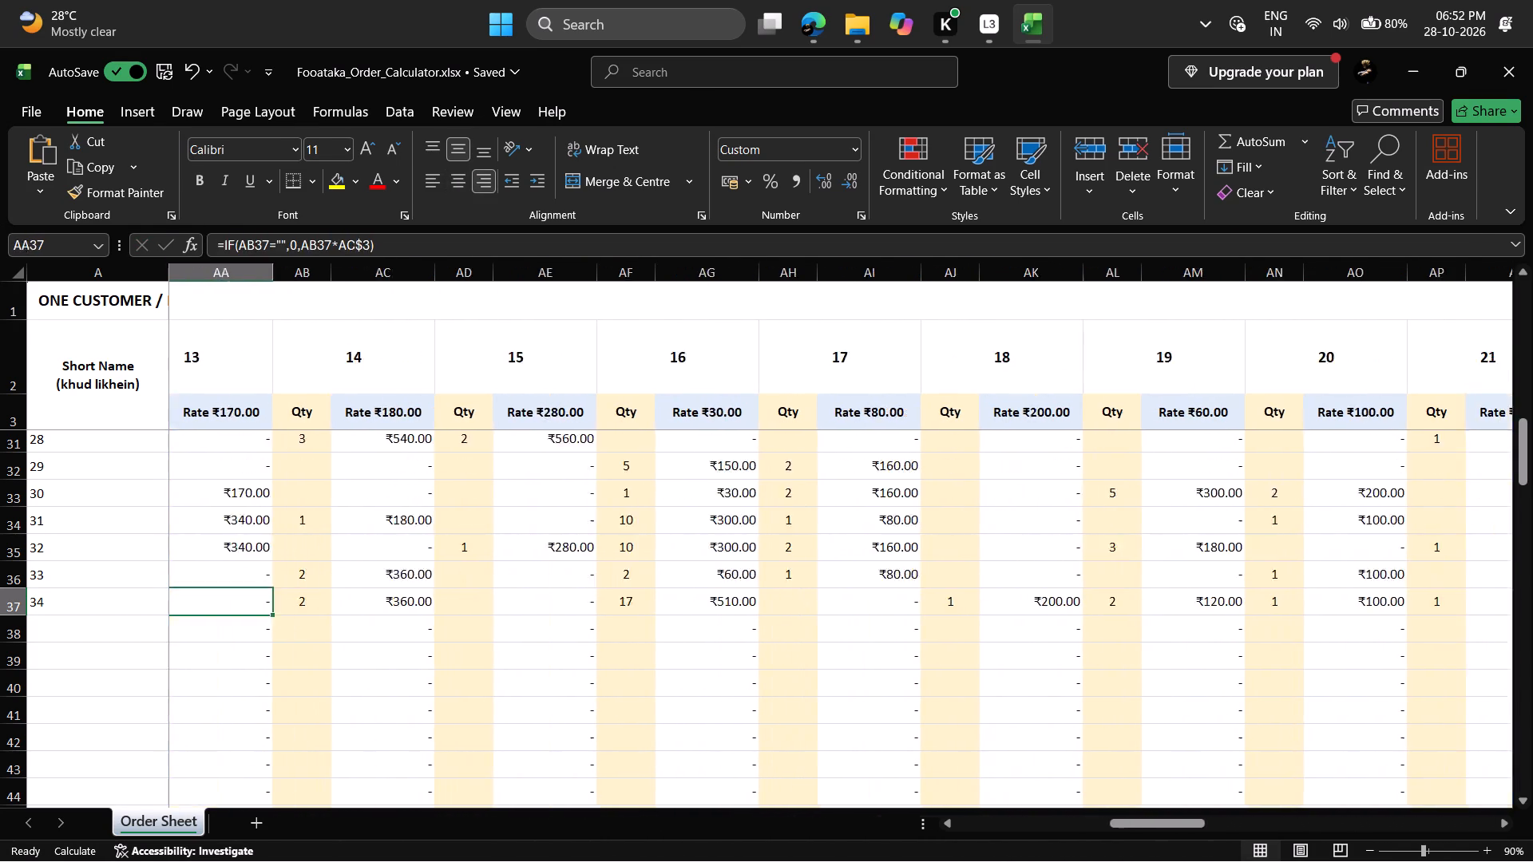
key("Down")
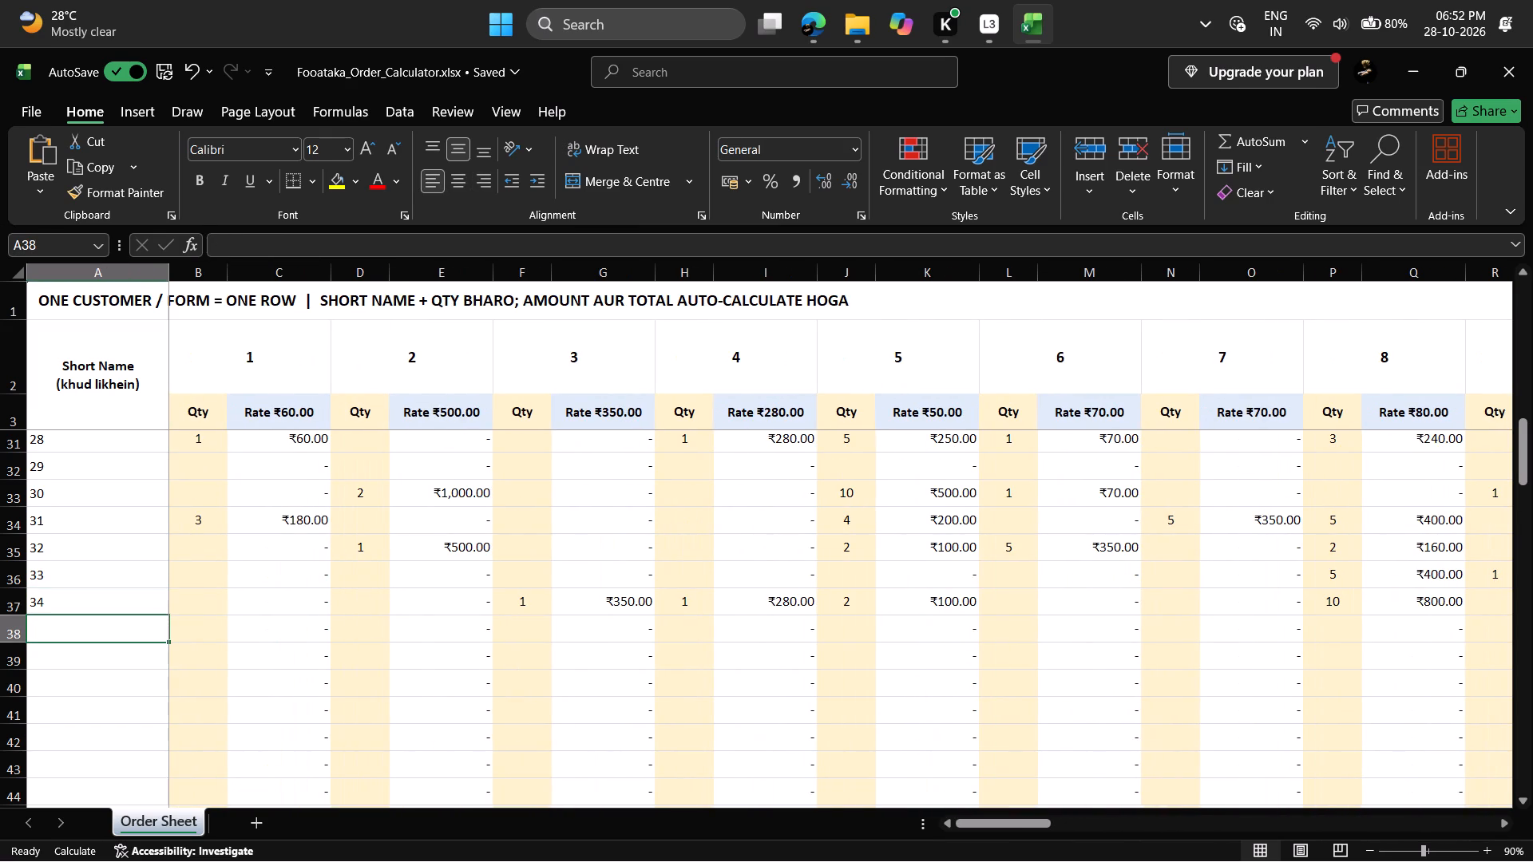
type("35")
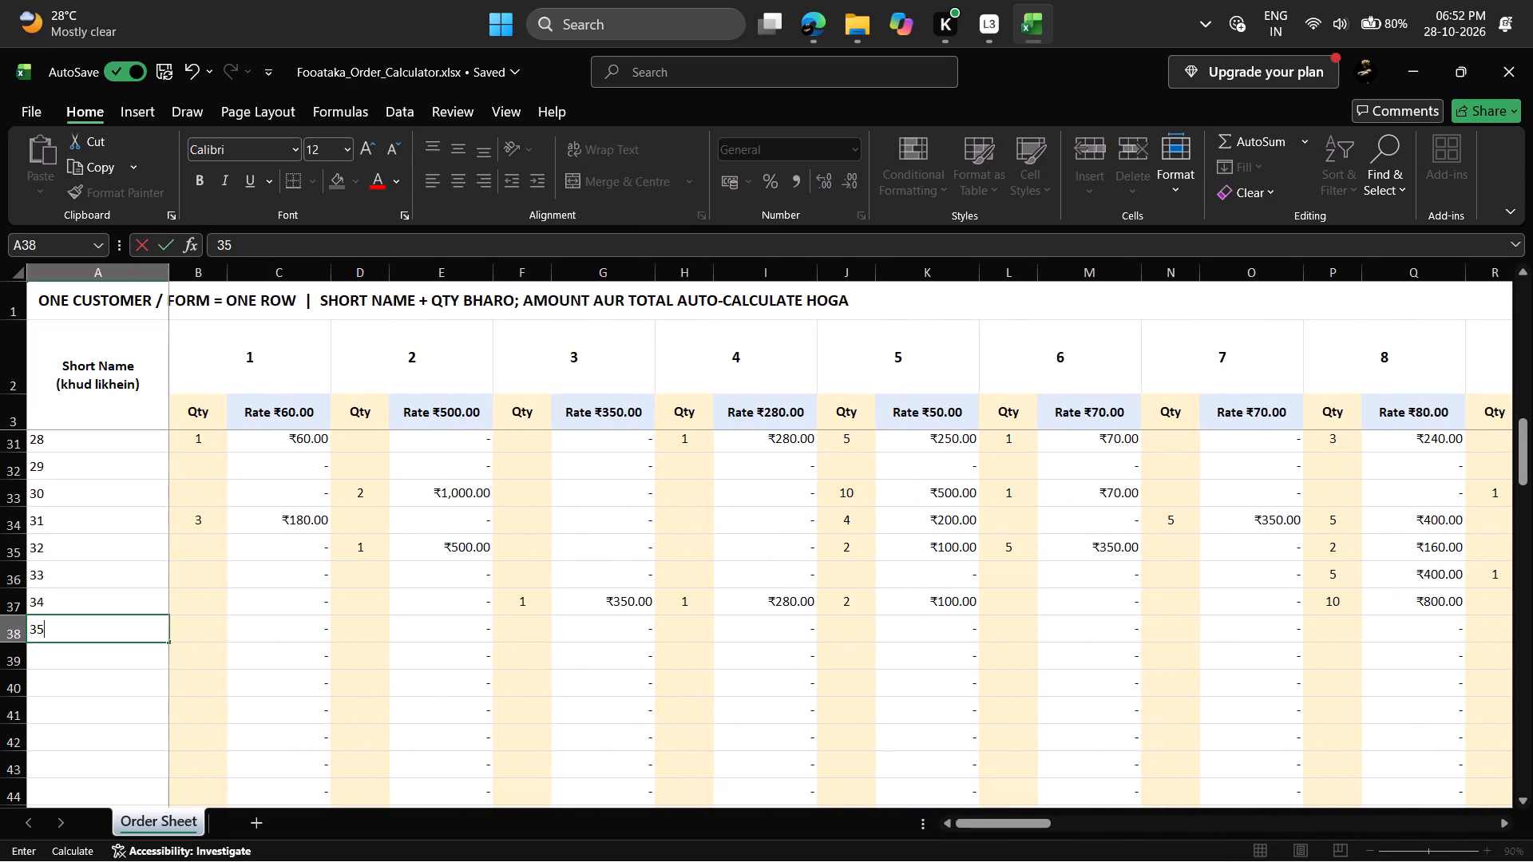
key("Right")
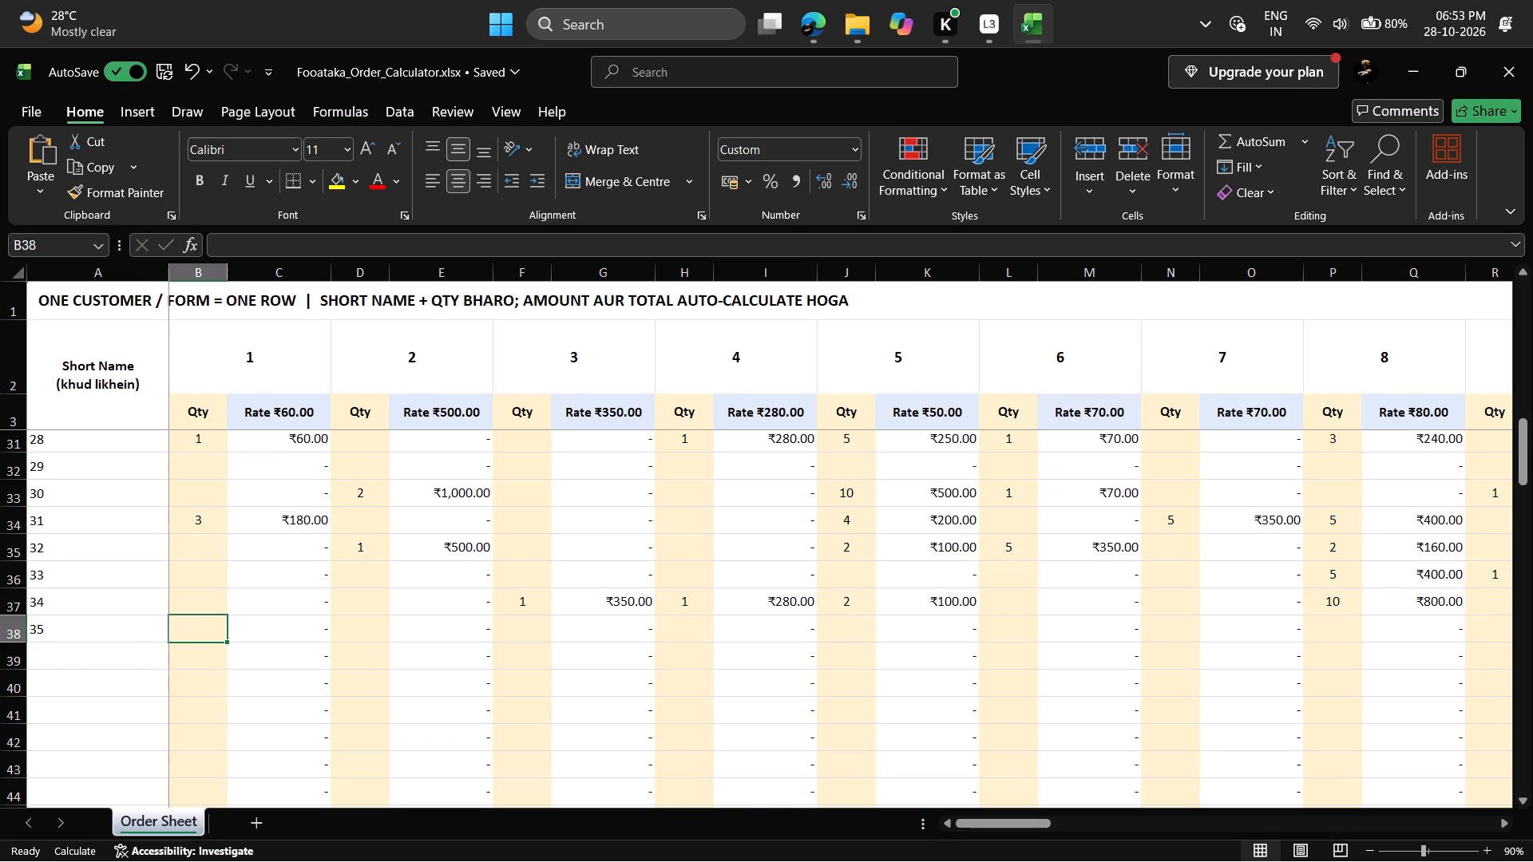
In customer 35's row, enter quantity 1 for each of items 1 through 5.
key("1")
key("Right")
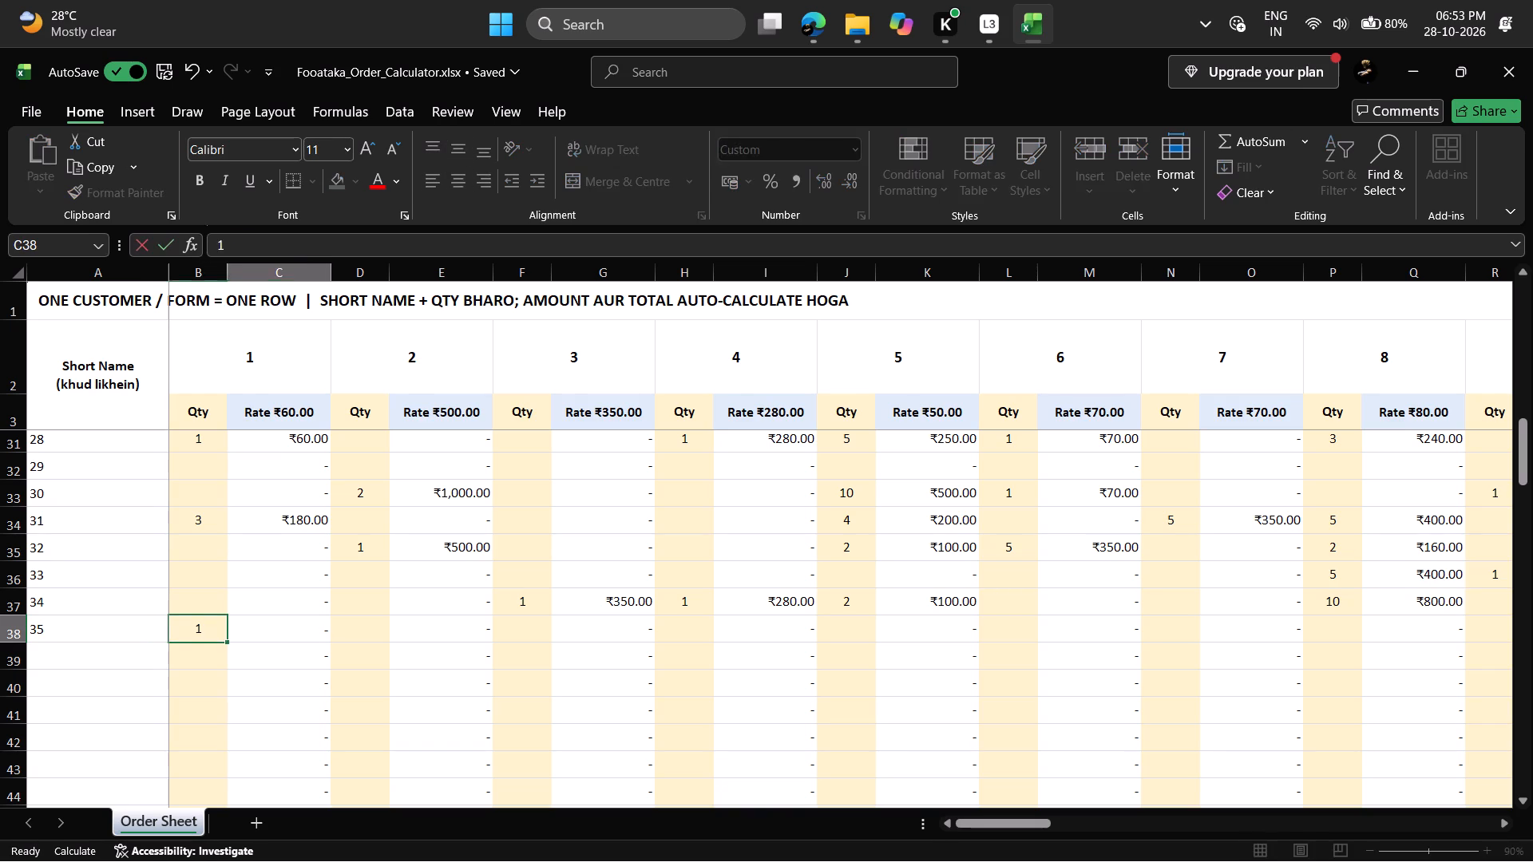
key("Right")
key("1")
key("Right")
key("Right")
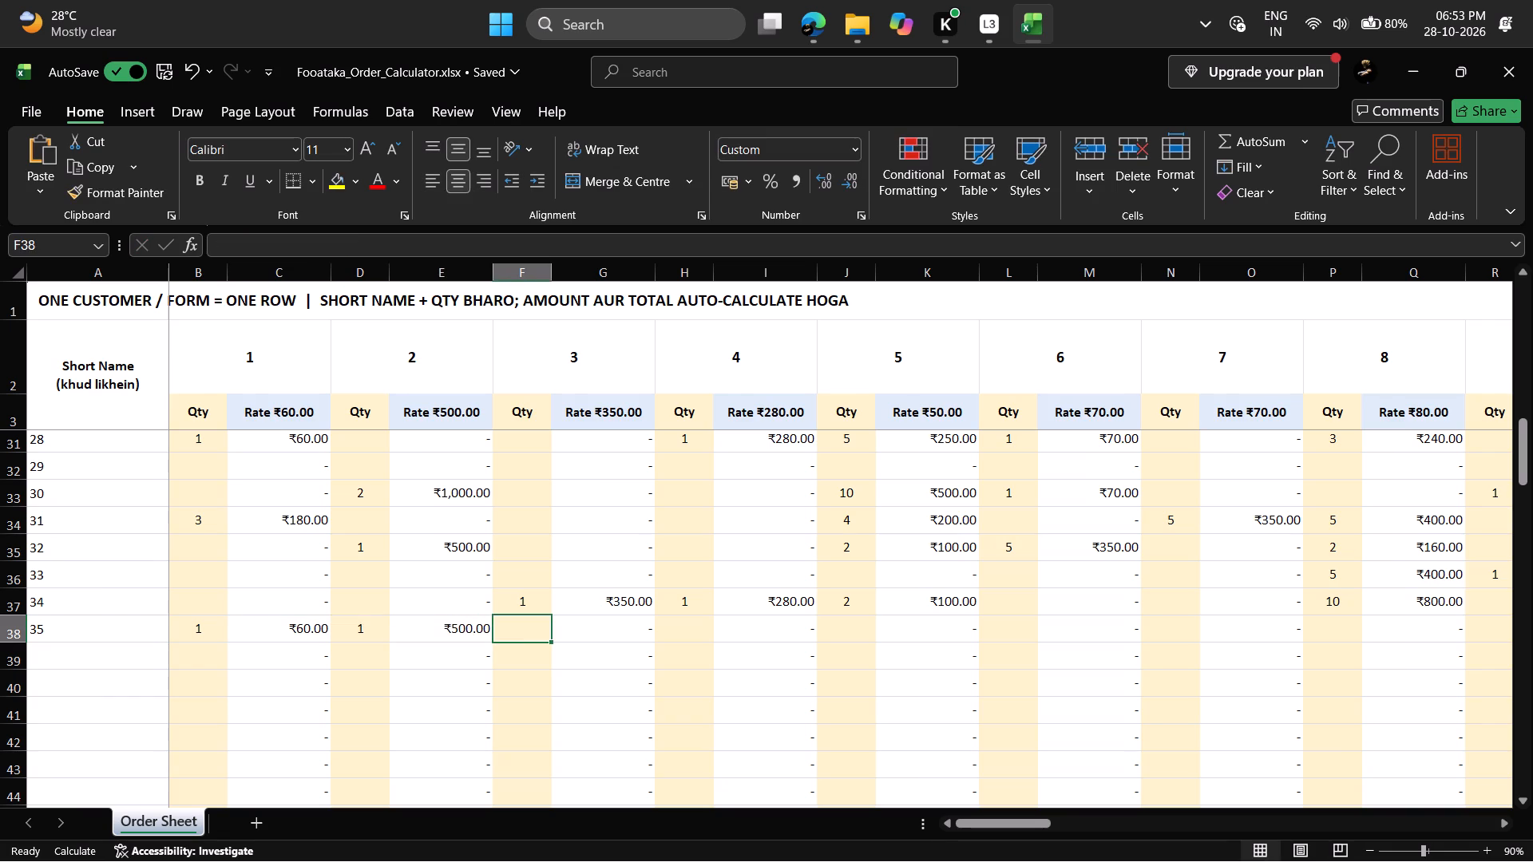
key("1")
key("Right")
key("Right")
key("1")
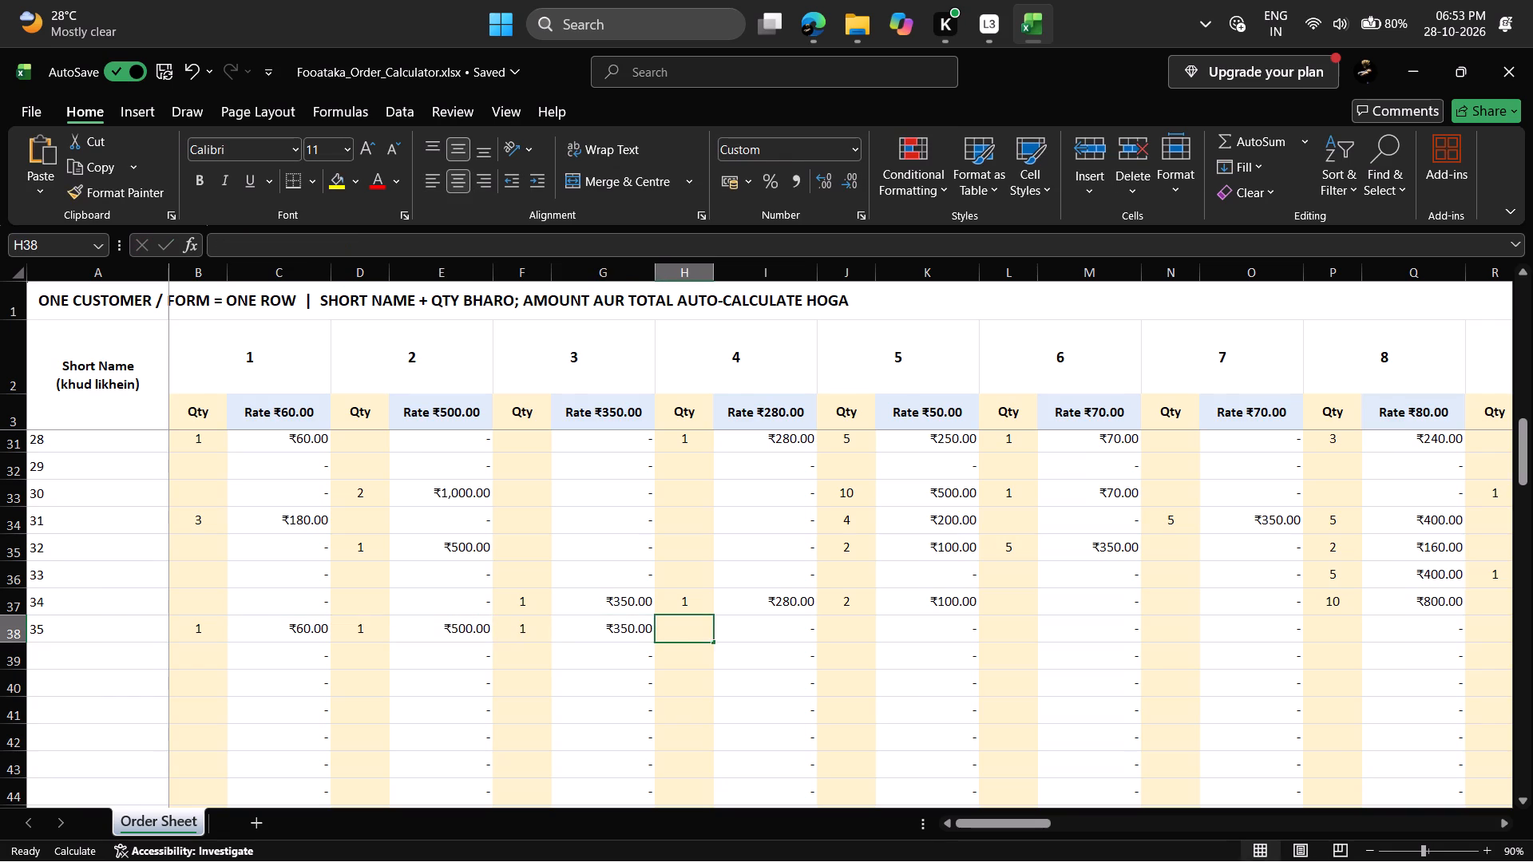
key("Right")
key("Right")
key("1")
key("Right")
In customer 35's row, enter quantity 2 for item 6, 1 for item 7 and 2 for item 8.
key("Right")
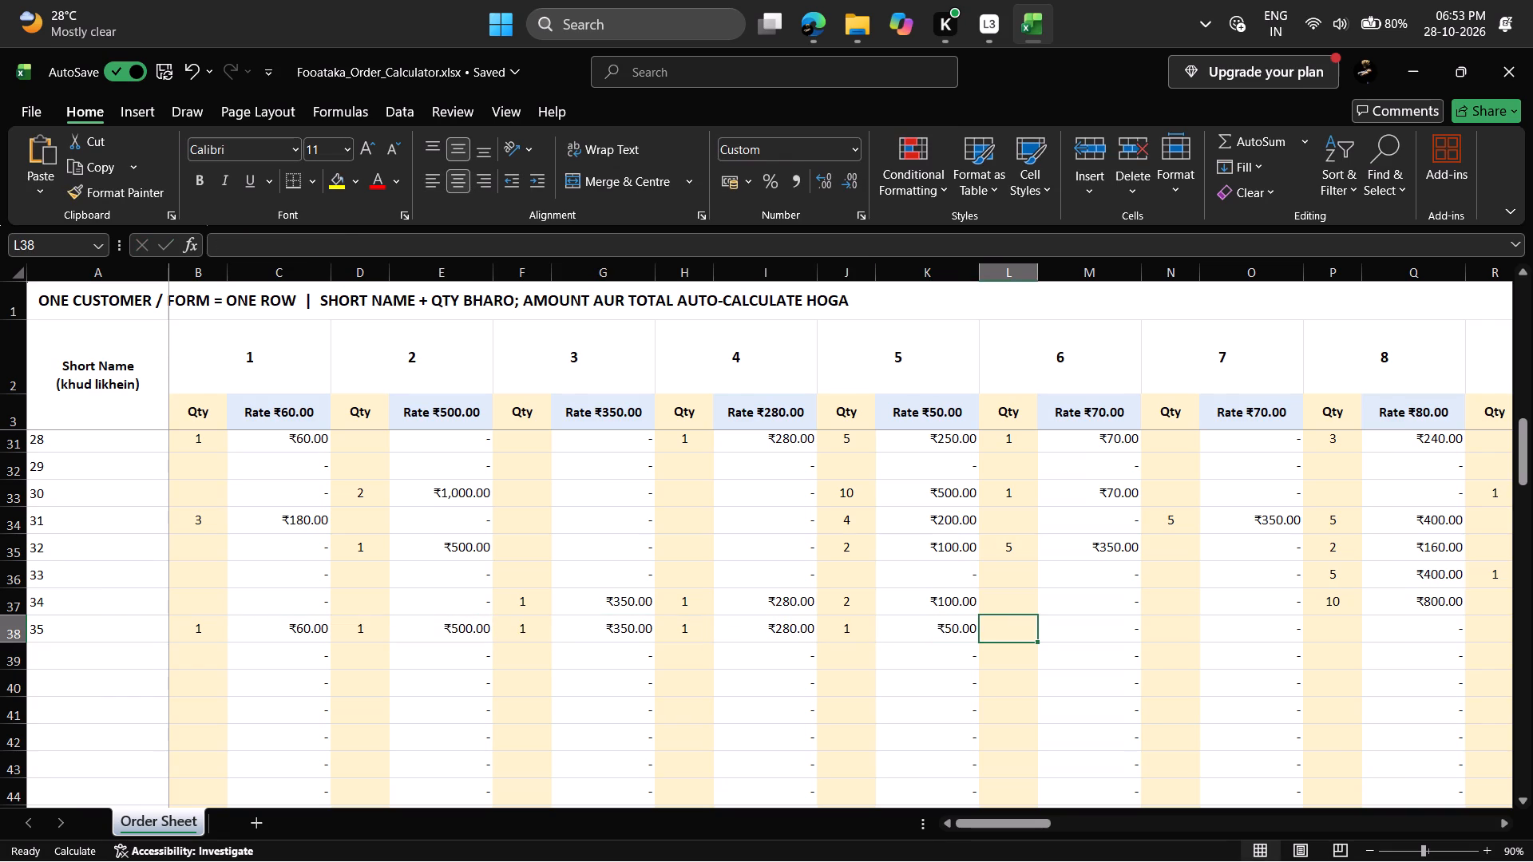
key("2")
key("Right")
key("Right")
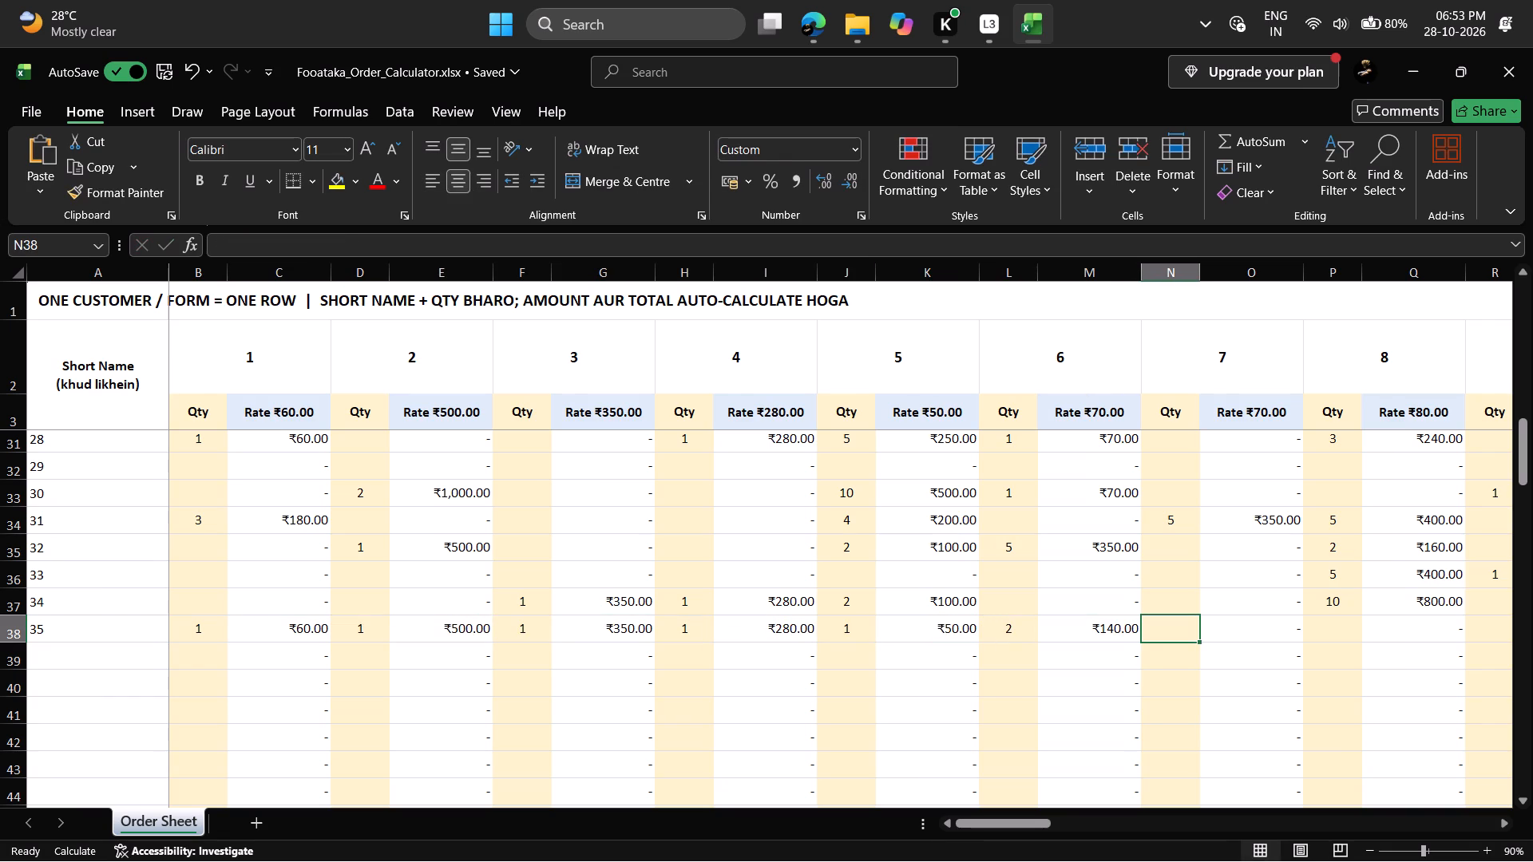
key("1")
key("Right")
key("Right")
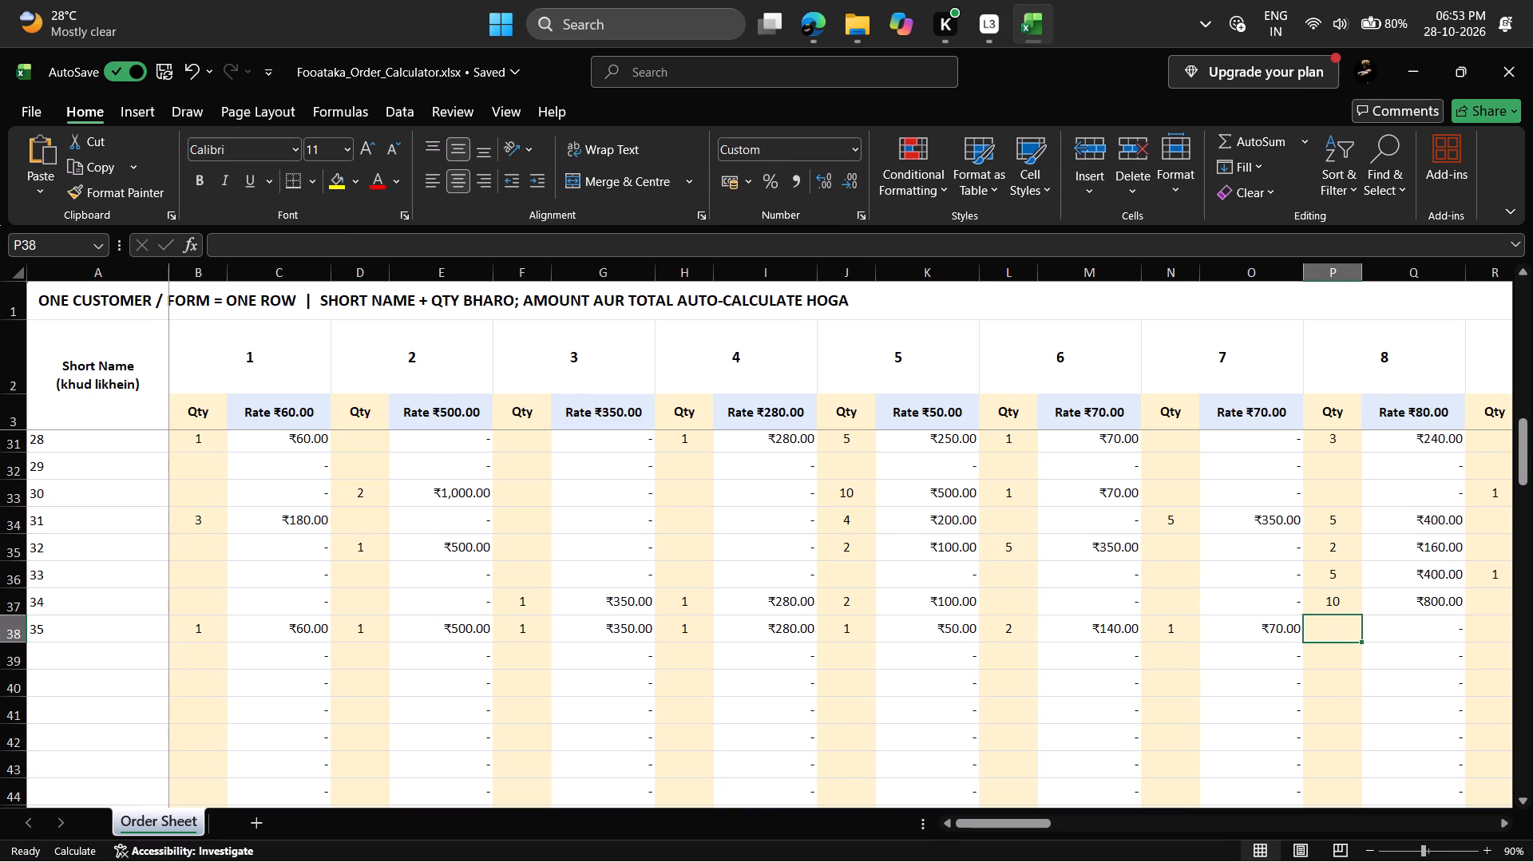
key("2")
key("Right")
Enter quantity 2 for item 9 in customer 35's row.
key("Right")
key("Right")
key("Right")
key("Left")
key("Left")
key("1")
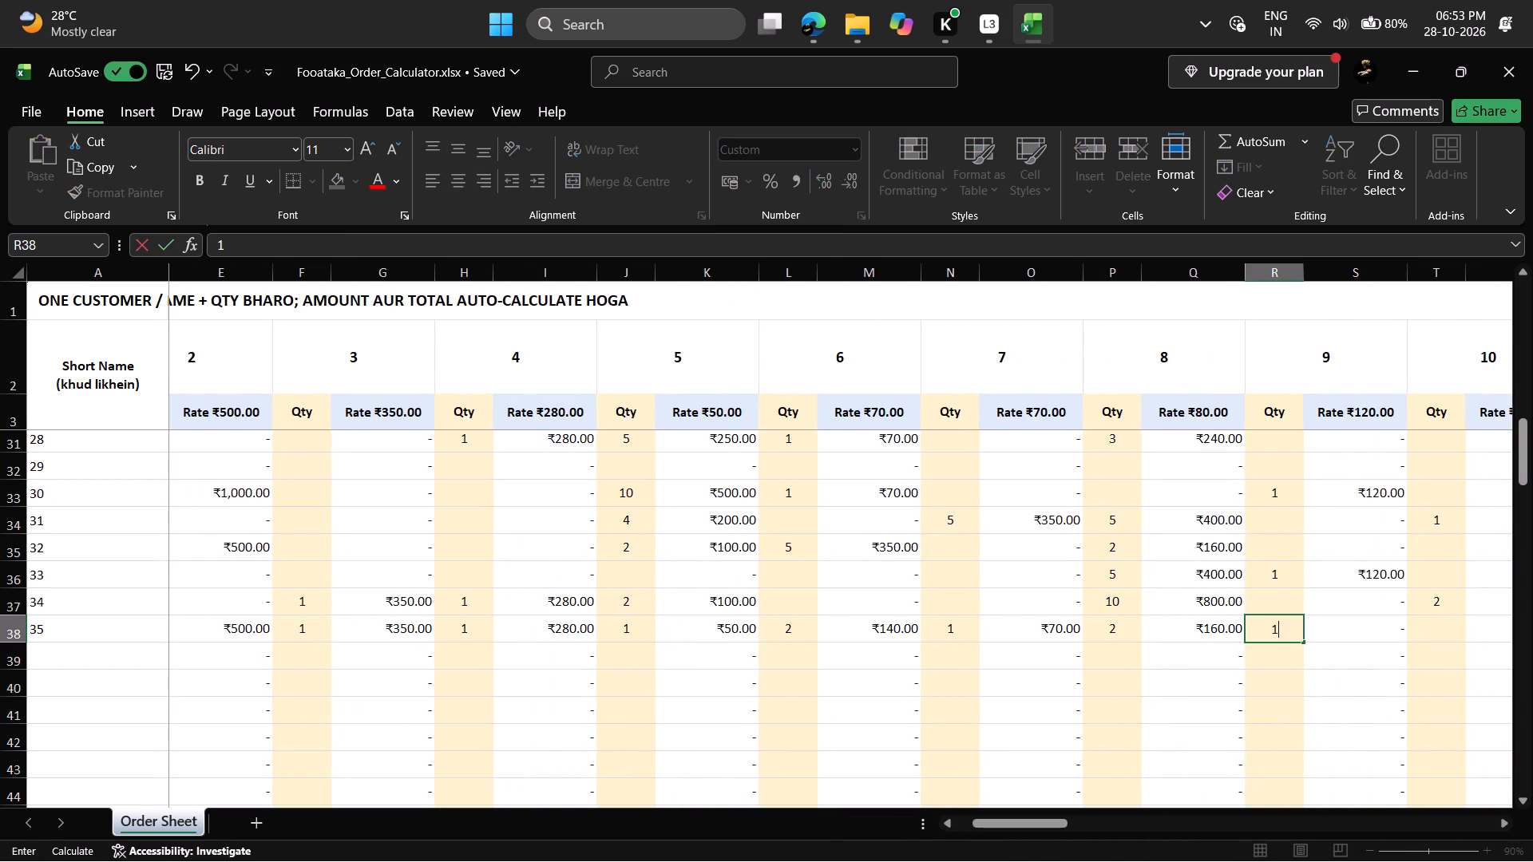
key("BackSpace")
key("2")
key("Right")
In customer 35's row, enter quantity 1 for each of items 10, 11 and 12.
key("Right")
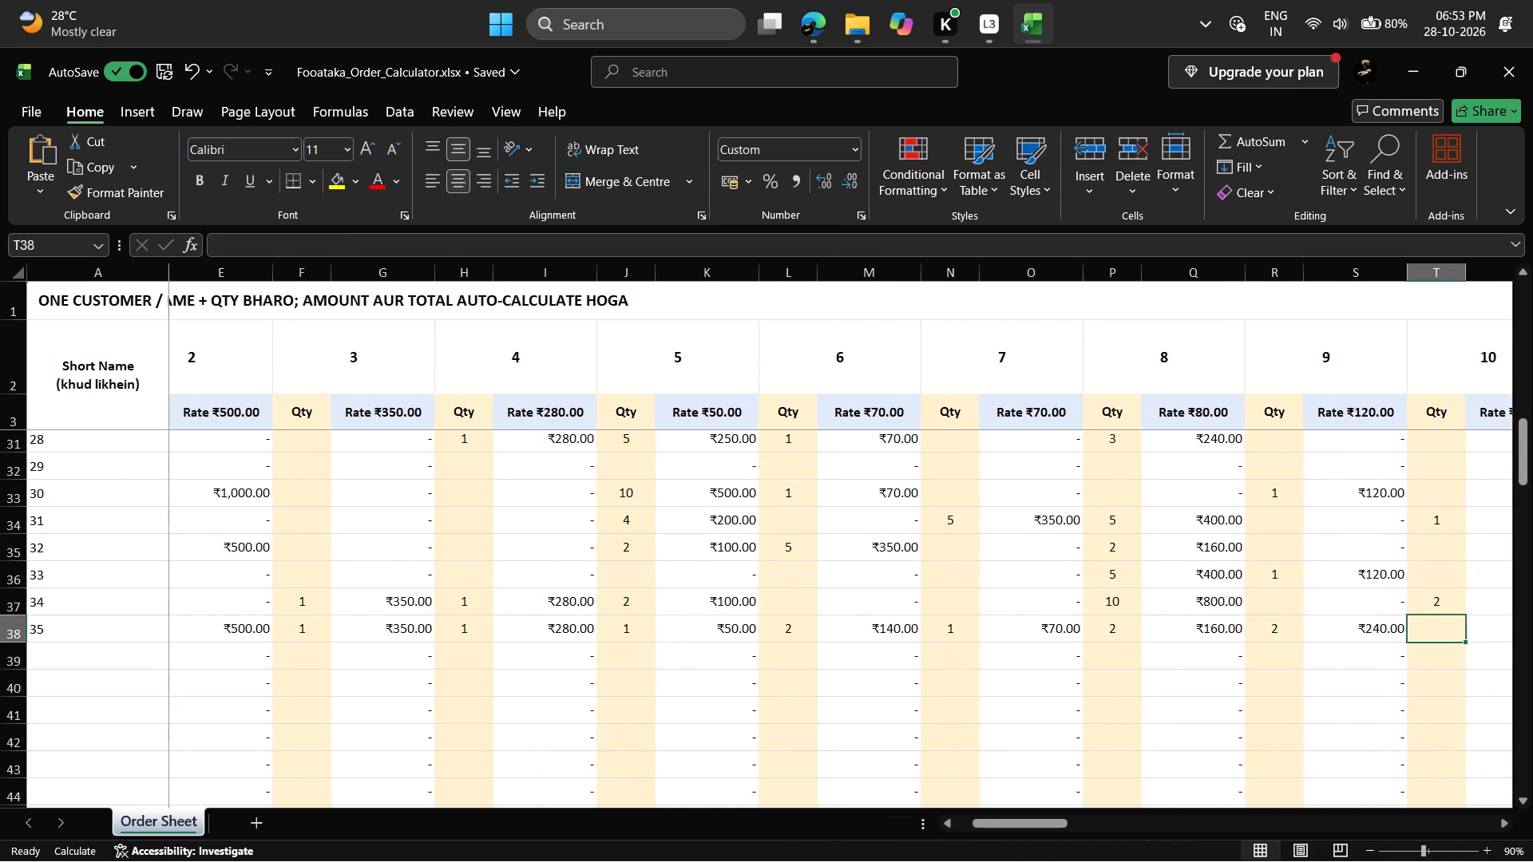
key("1")
key("Right")
key("Right")
key("1")
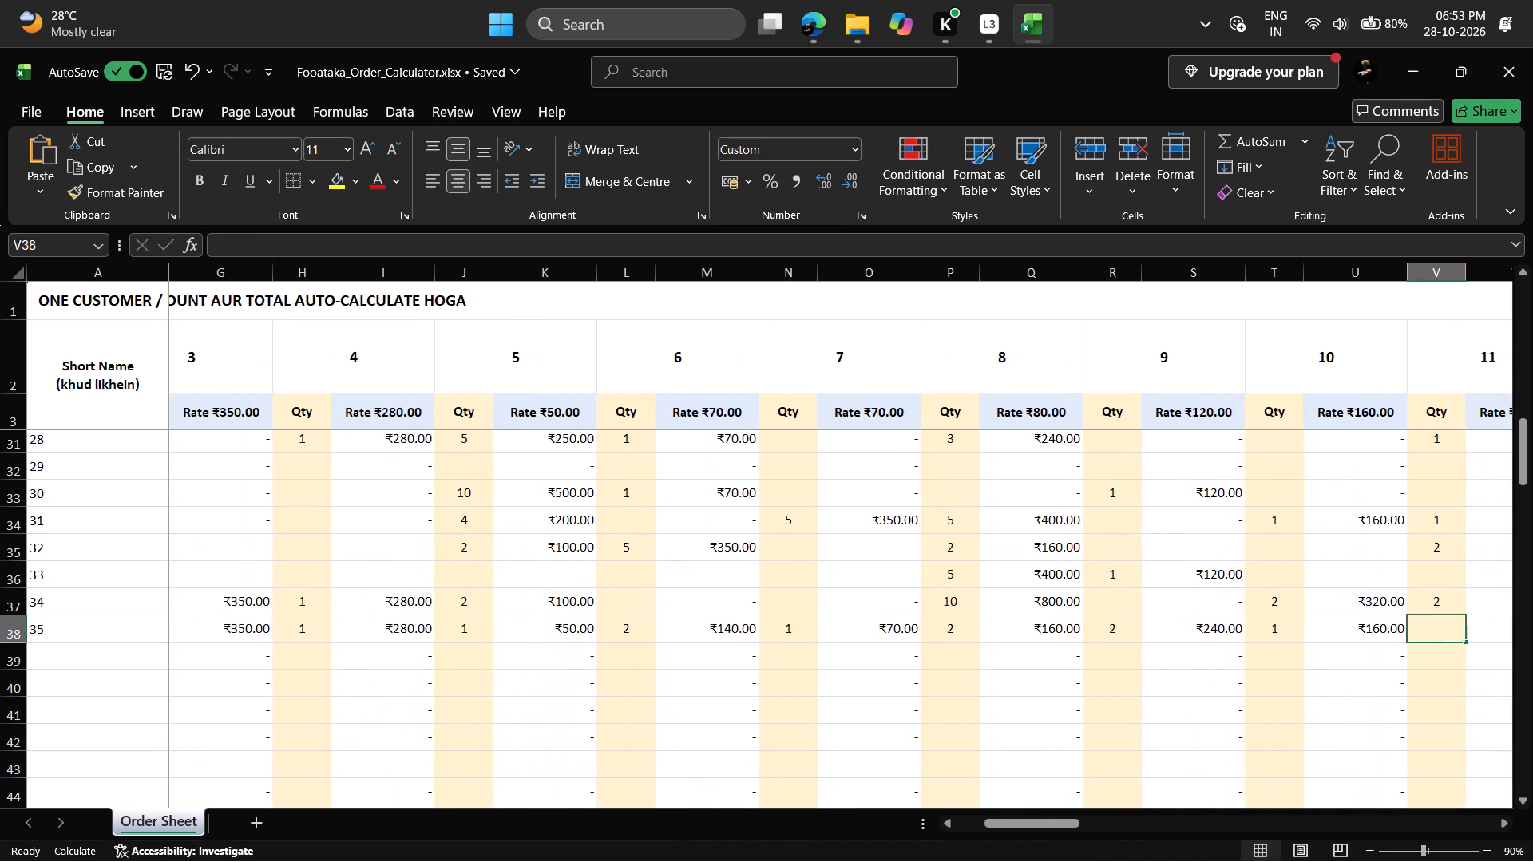
key("Right")
key("Right")
key("1")
key("Right")
In customer 35's row, enter quantity 2 for item 13 and quantity 1 for items 14 and 15.
key("Right")
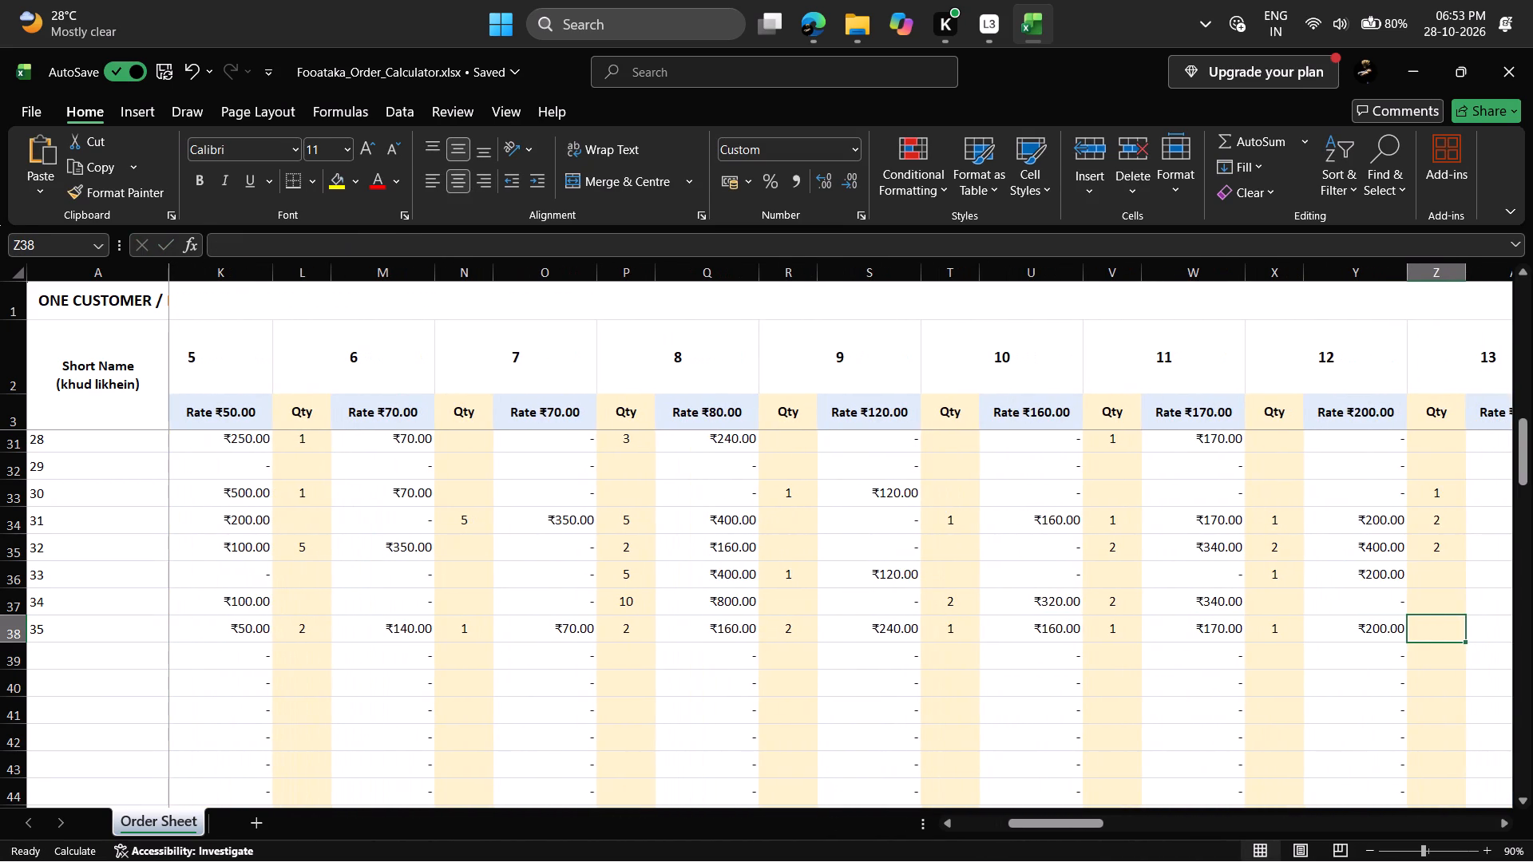
key("2")
key("Right")
key("Right")
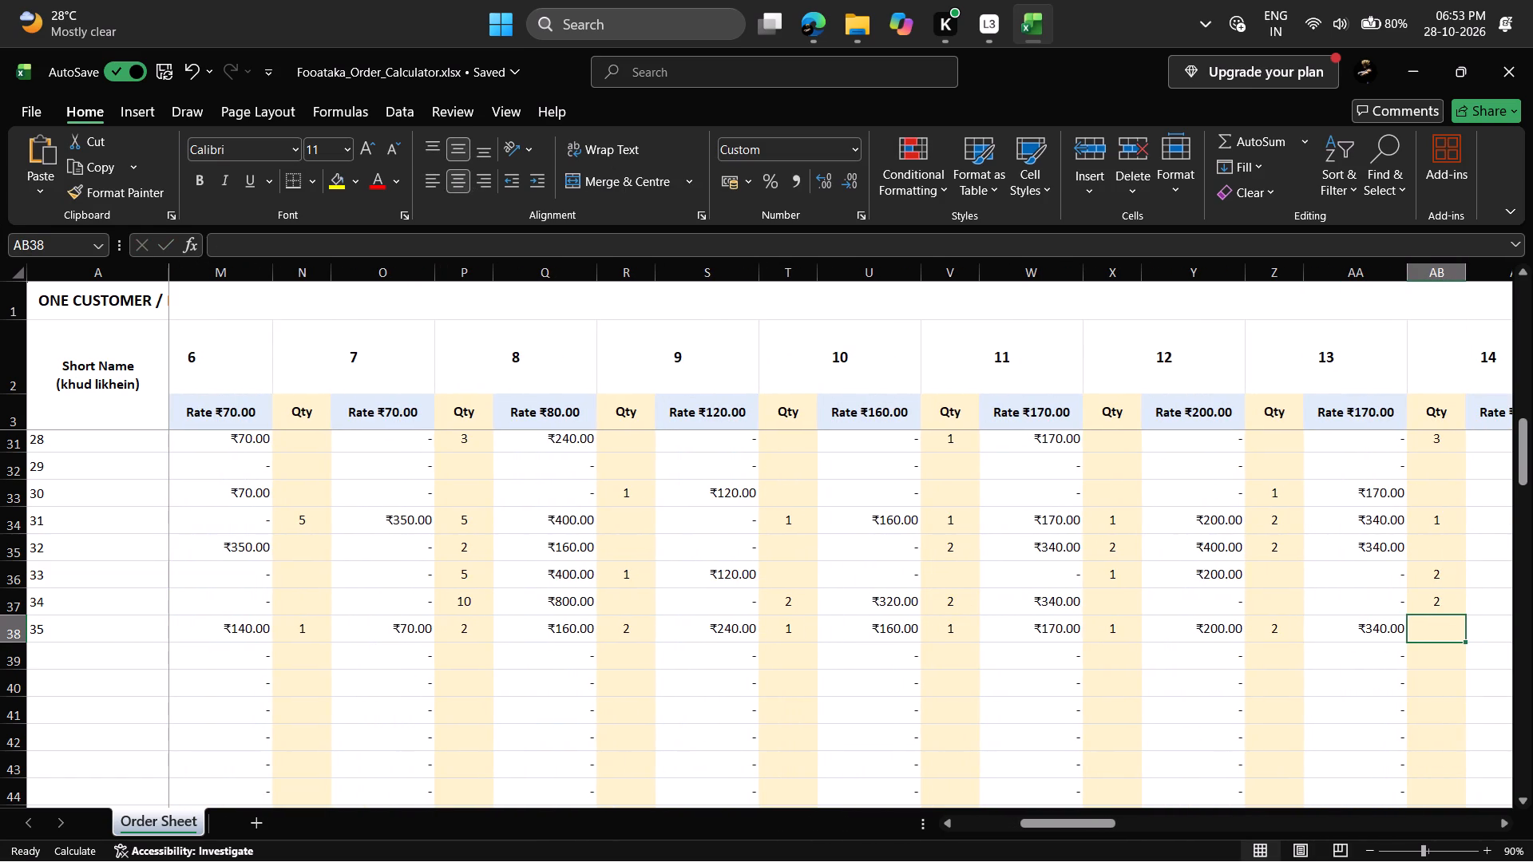
key("1")
key("Right")
key("Right")
key("1")
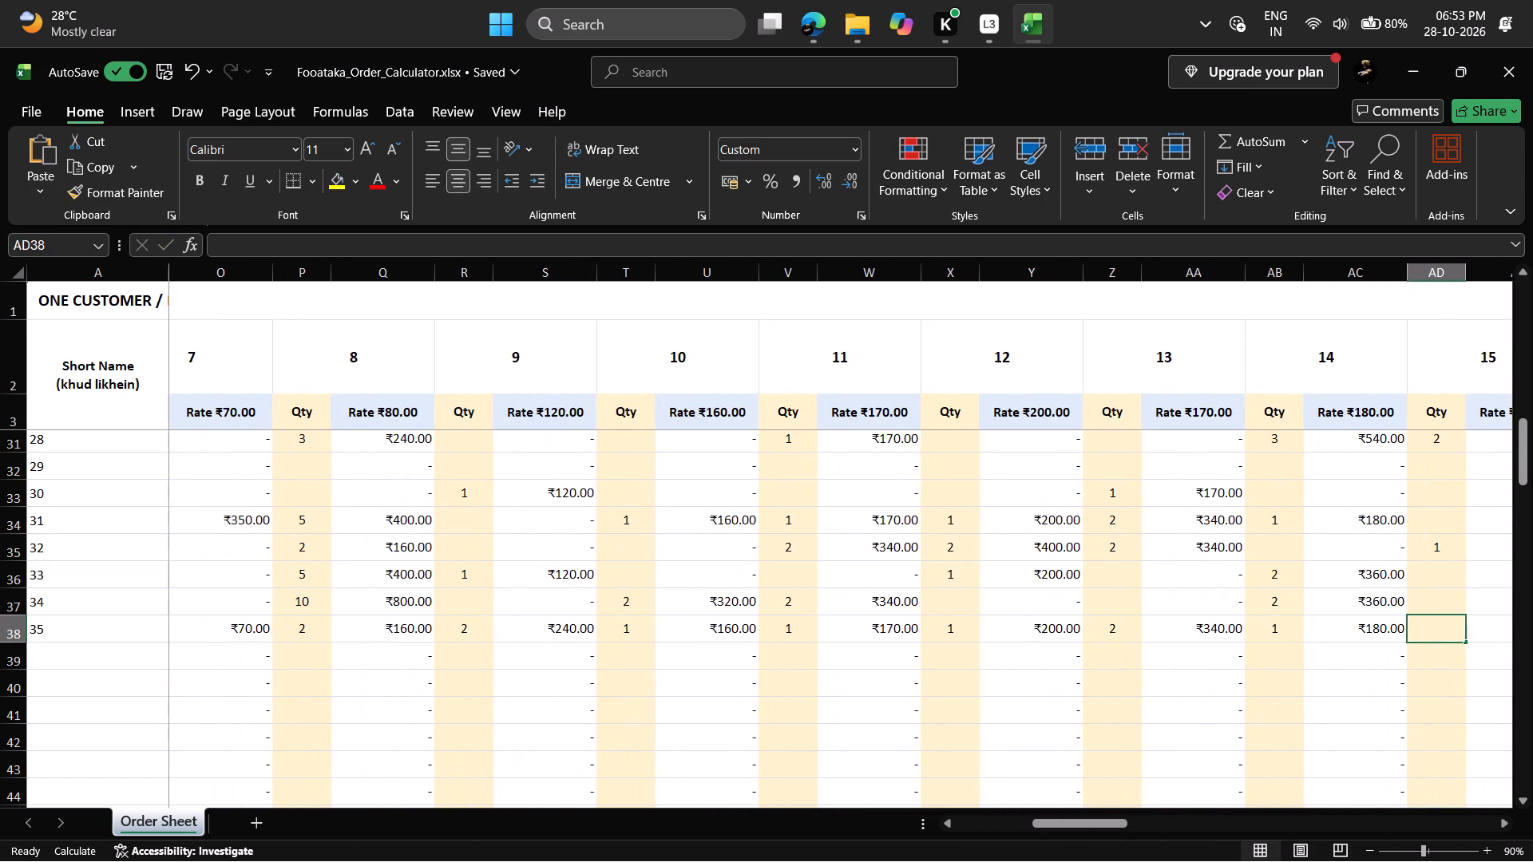
key("Right")
Enter quantity 1 for both item 17 and item 19 in customer 35's row.
key("Right")
key("Right")
key("Right")
key("1")
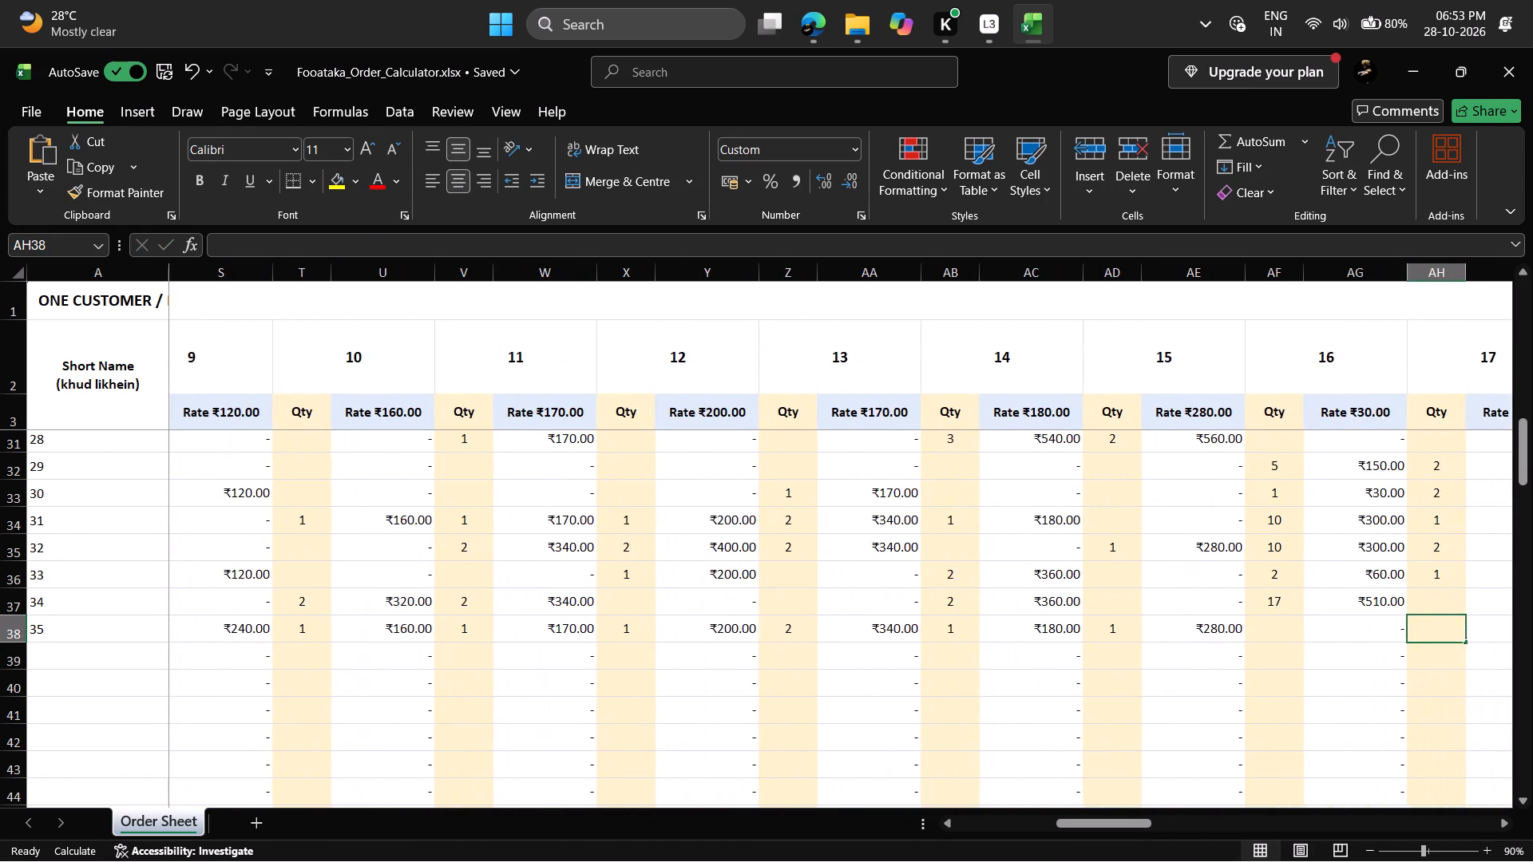
key("Right")
key("Right")
key("Right")
key("Right")
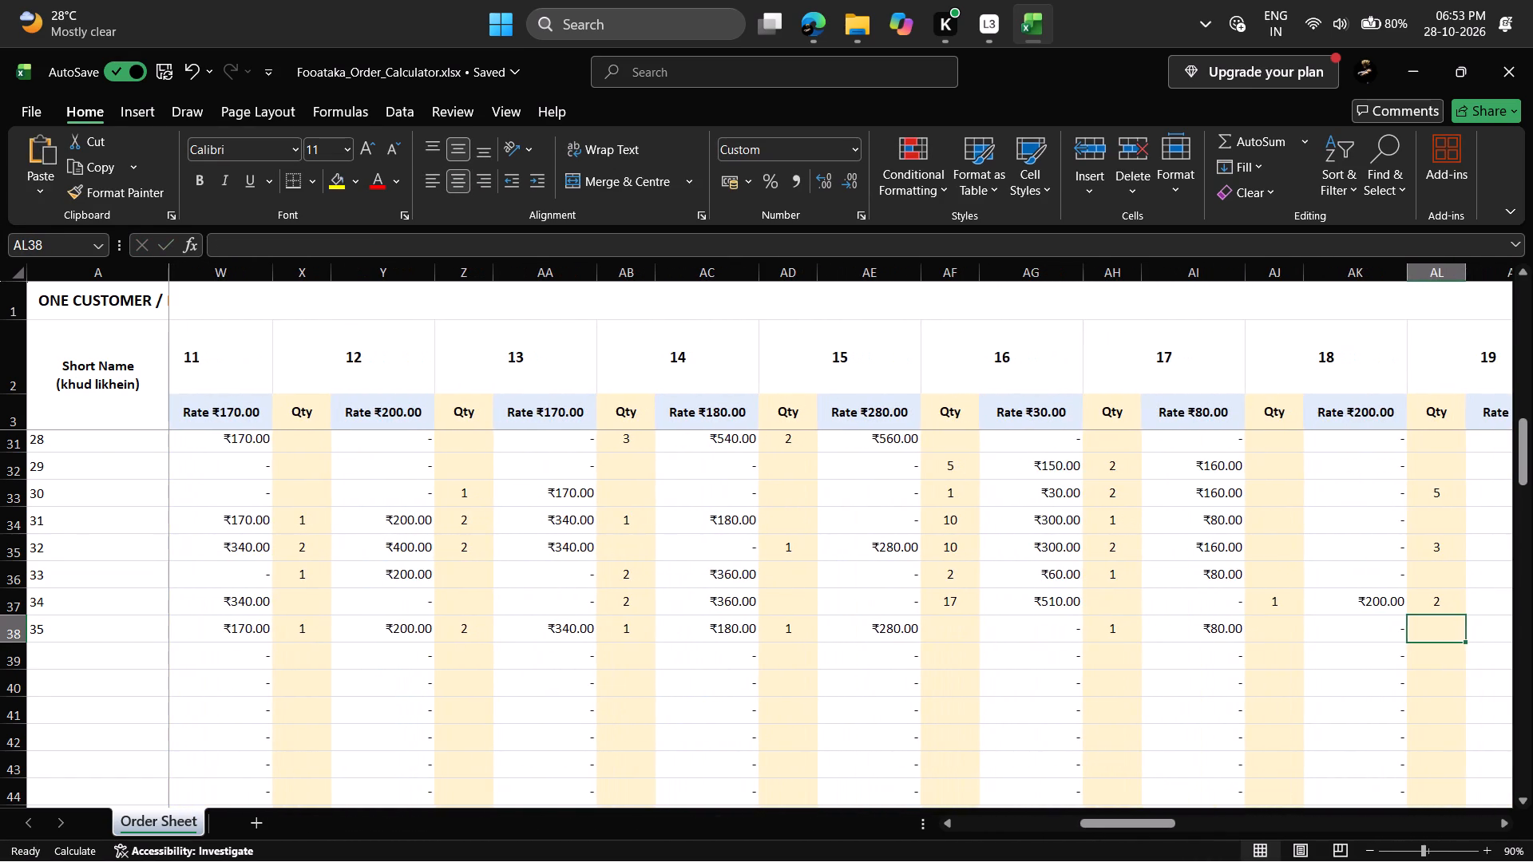
key("1")
key("Right")
Enter quantity 1 for items 26 and 27 in customer 35's row.
key("Right")
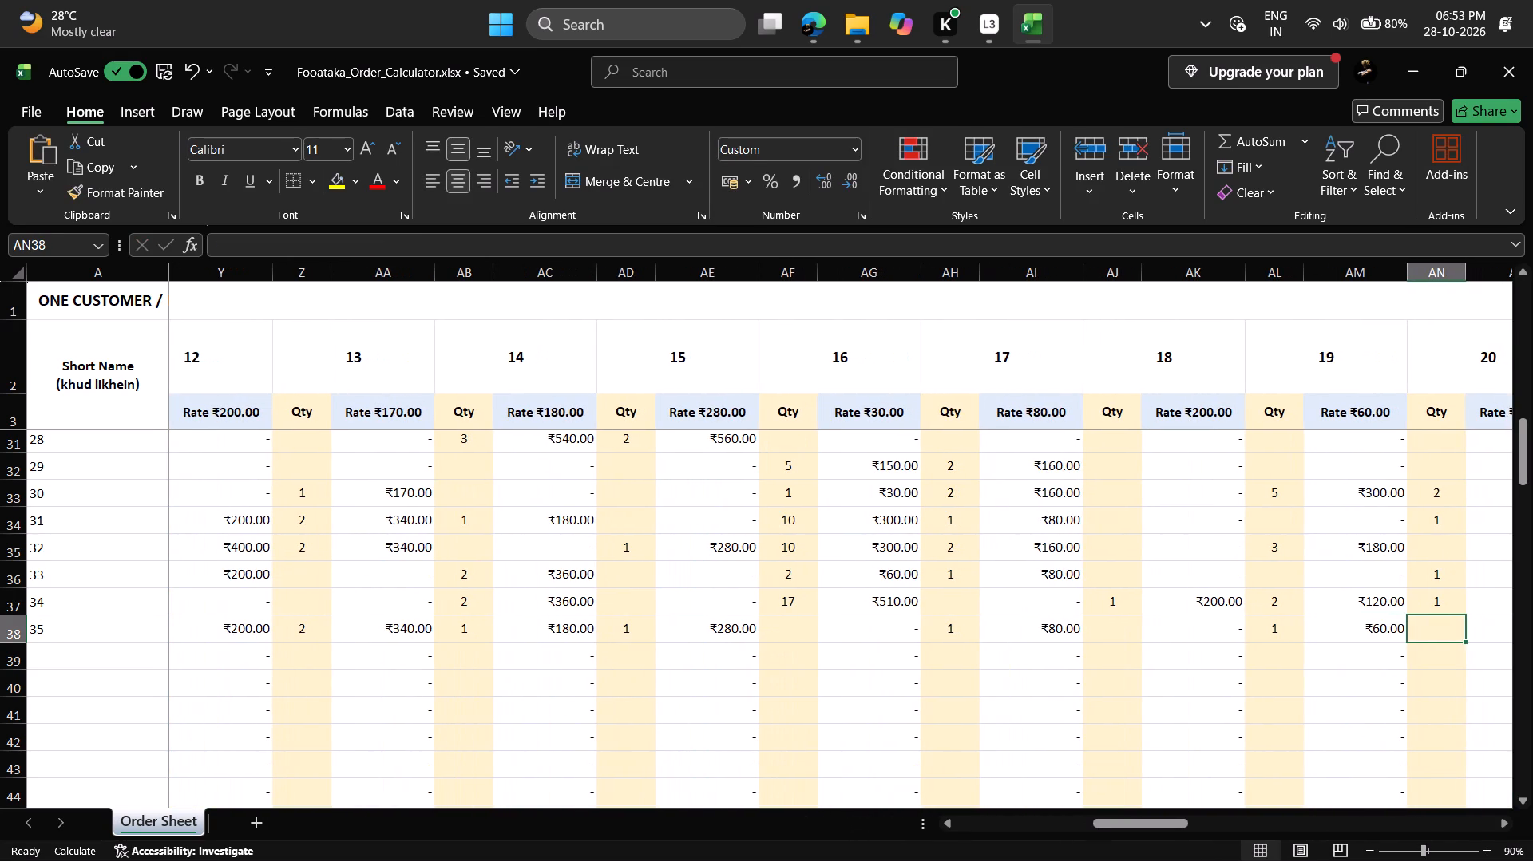
key("Right")
key("Right")
key("Right")
key("Right")
key("Right")
key("Right")
key("Right")
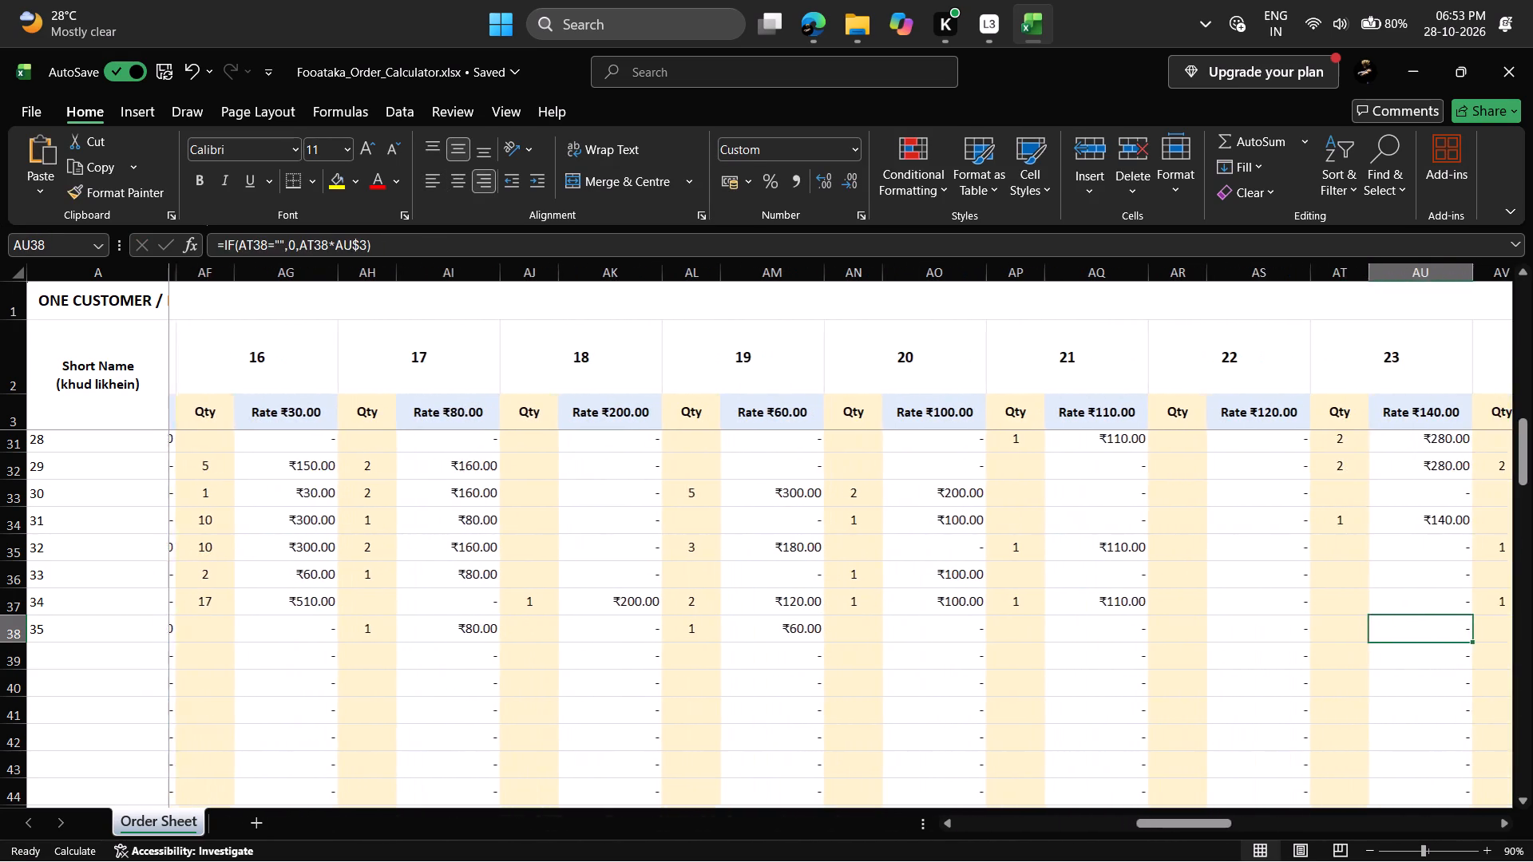
key("Right")
key("Right")
key("Right")
key("Right")
key("Right")
key("Right")
key("Left")
key("1")
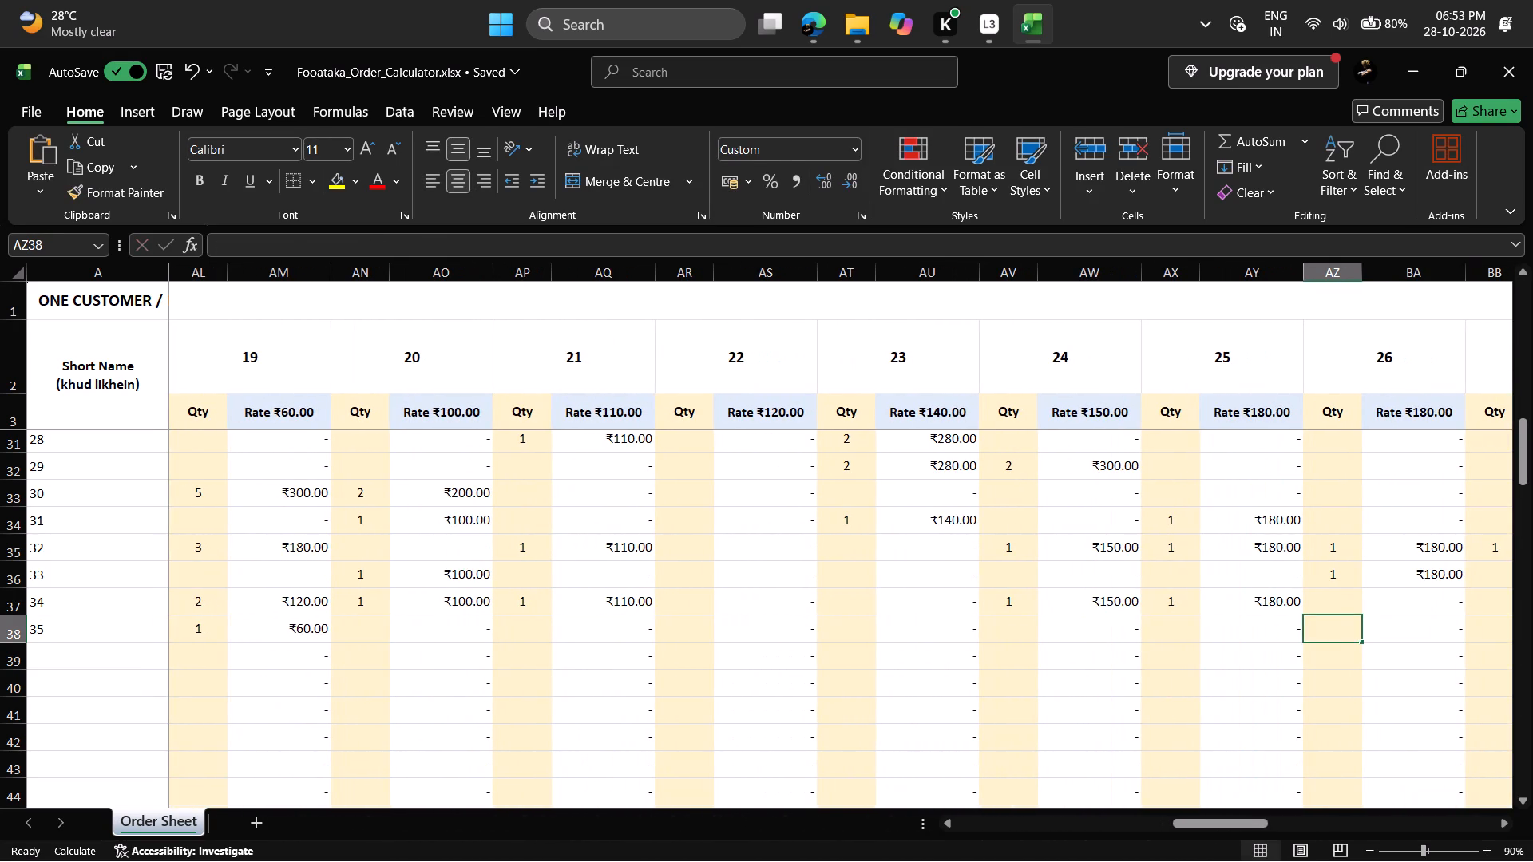
key("Right")
key("Right")
key("1")
key("Right")
Enter quantity 1 for item 31 in customer 35's row.
key("Right")
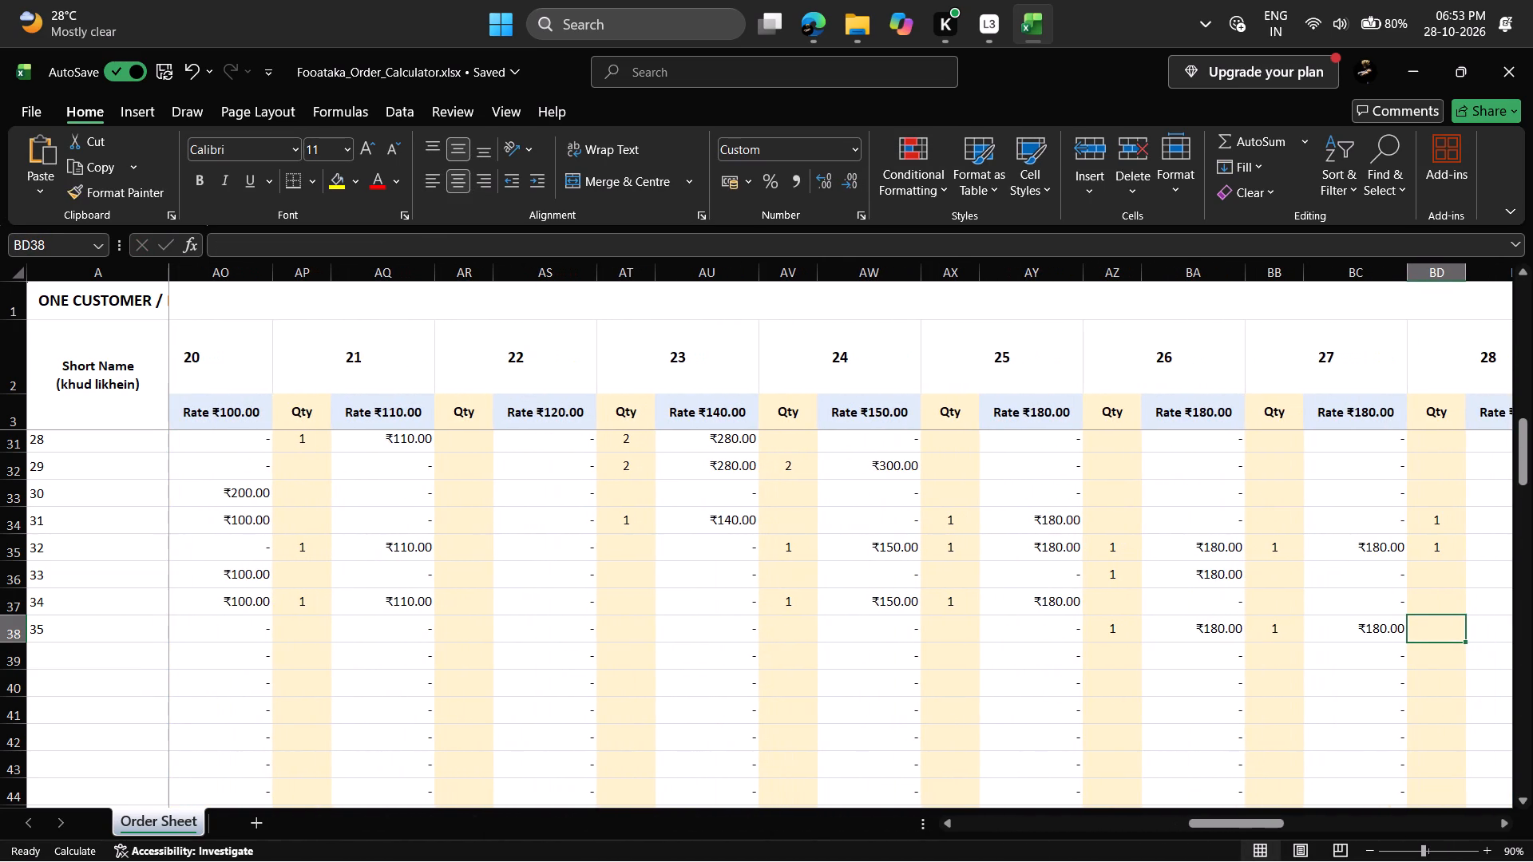
key("Right")
key("Right")
key("Right")
key("Right")
key("Right")
key("Right")
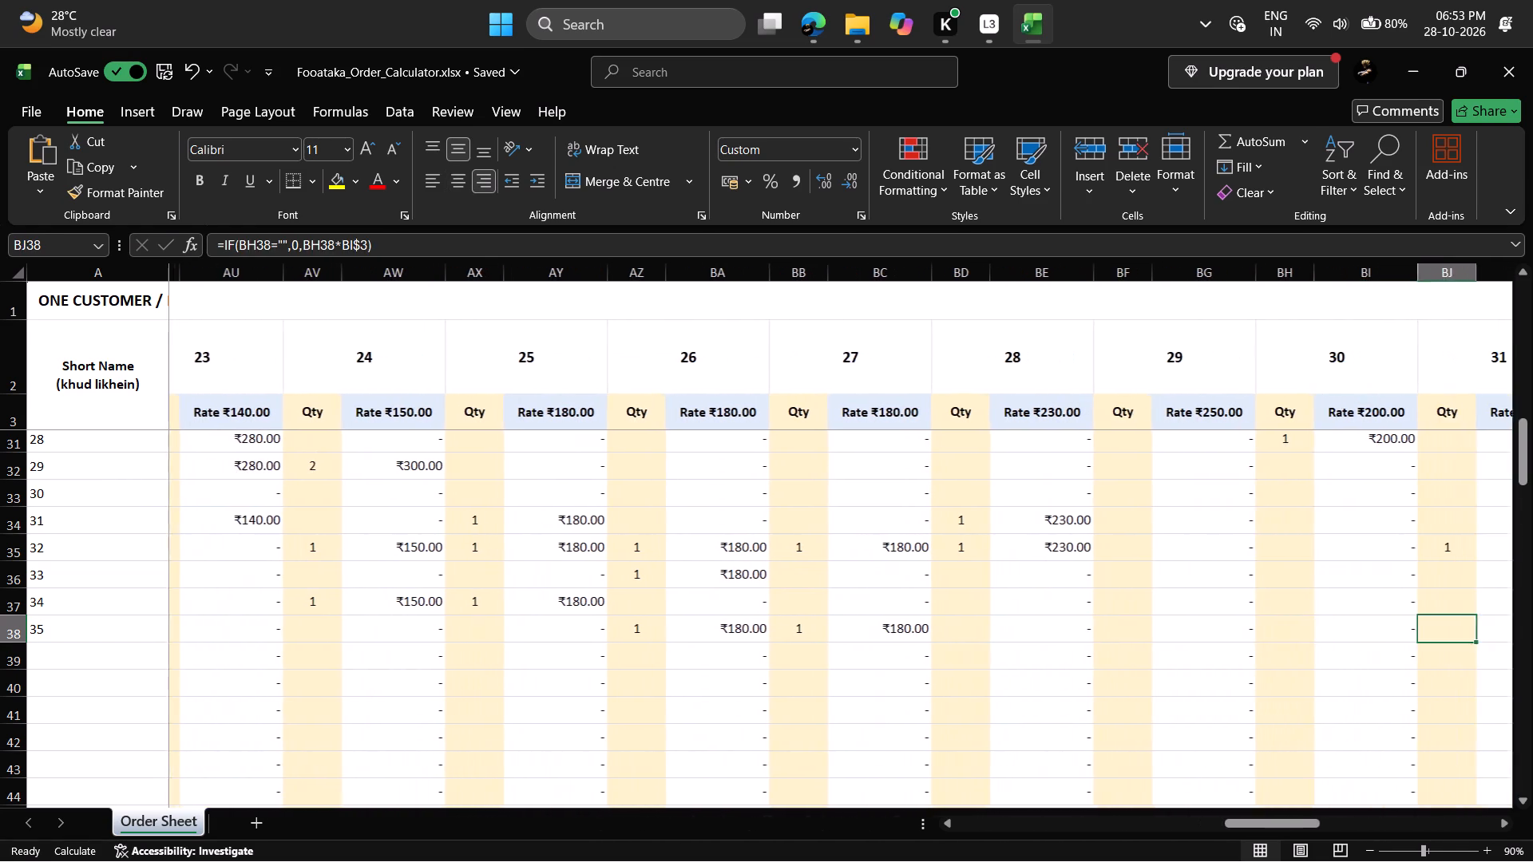
key("Right")
key("Left")
key("1")
key("Right")
In customer 35's row, enter quantity 2 for item 43 and quantity 1 for item 44.
key("Right")
key("Right")
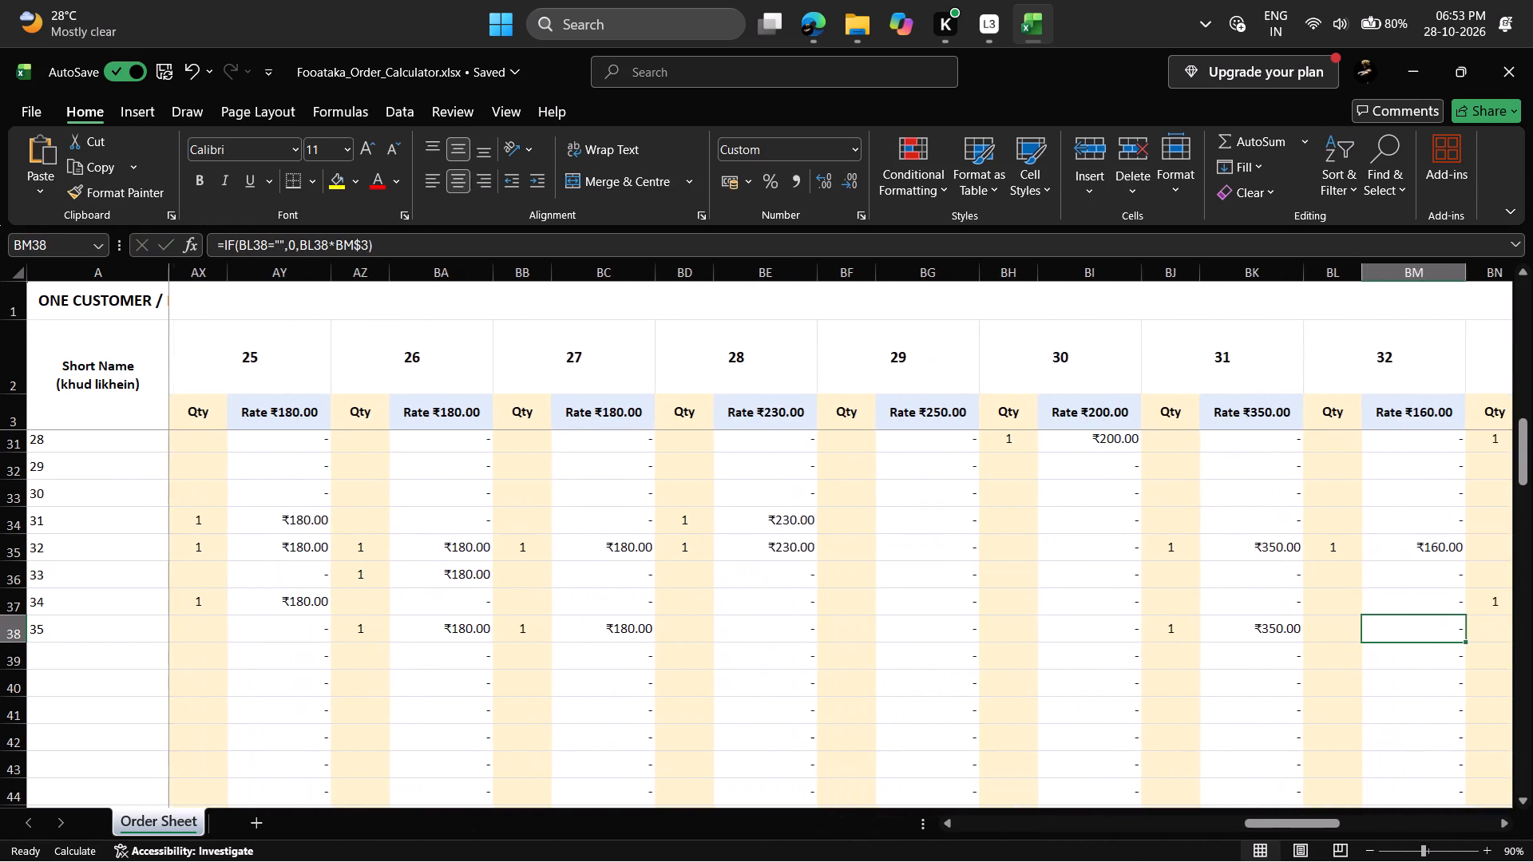
key("Right")
key("Right")
key("Right")
key("Right")
key("Right")
key("Right")
key("Right")
key("Right")
key("Right")
key("Right")
key("Right")
key("Right")
key("Right")
key("Right")
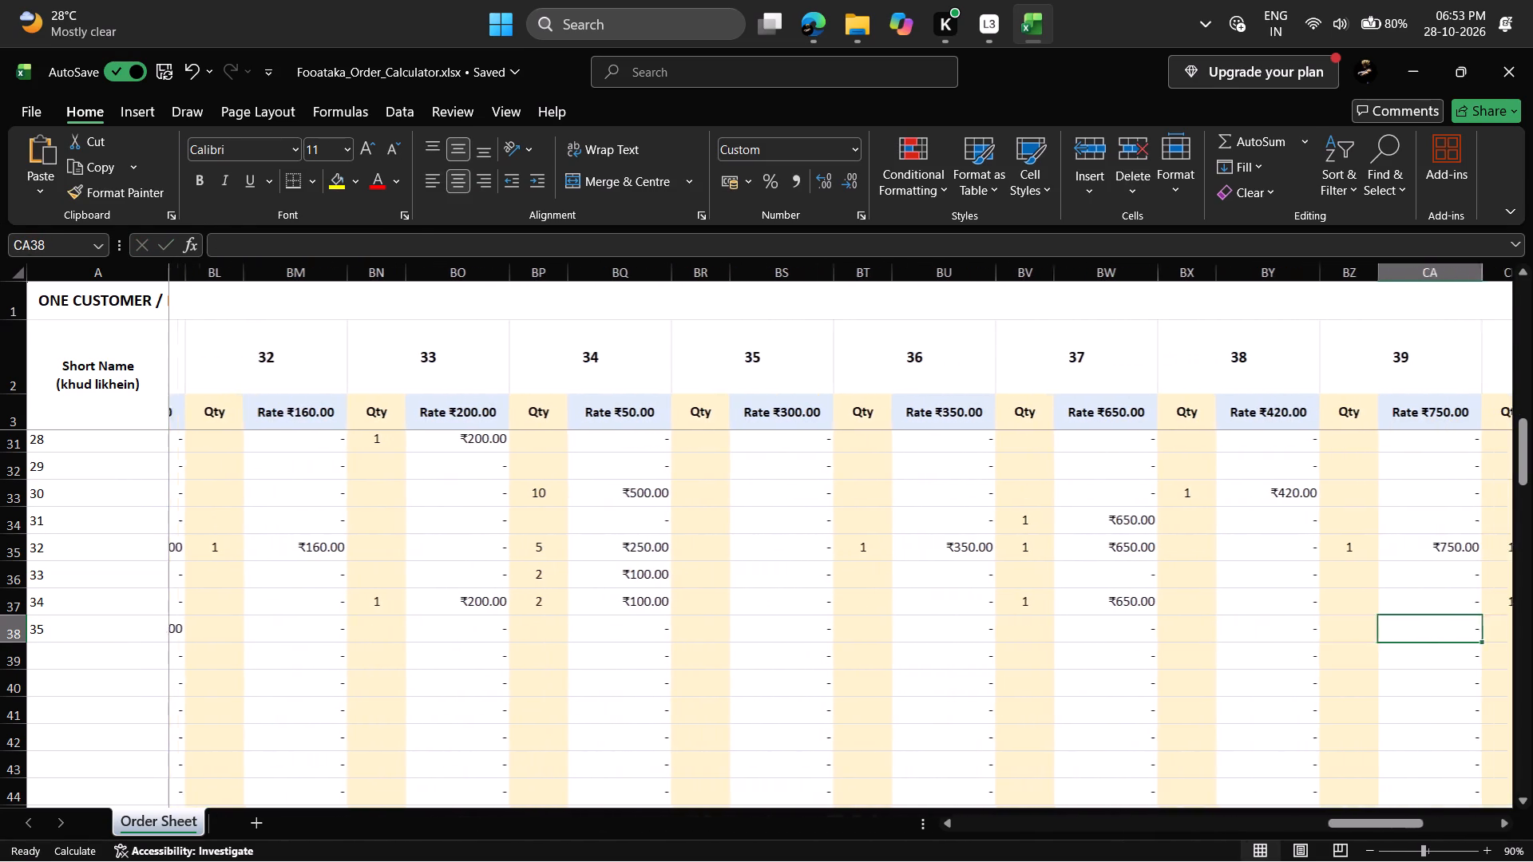
key("Right")
key("Right")
key("Right")
key("Right")
key("Right")
key("Right")
key("Right")
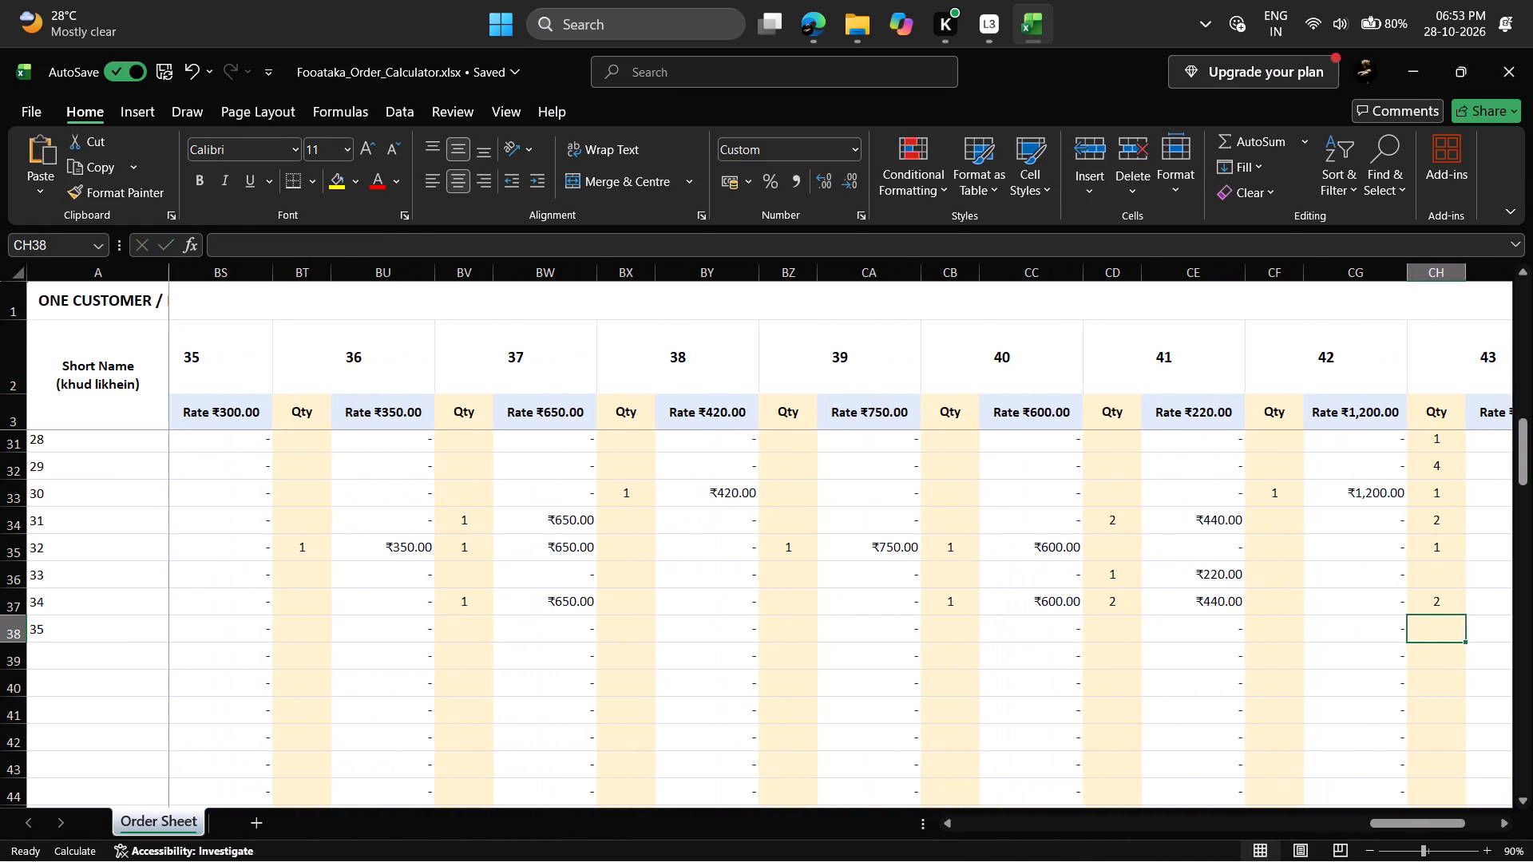
key("2")
key("Right")
key("Right")
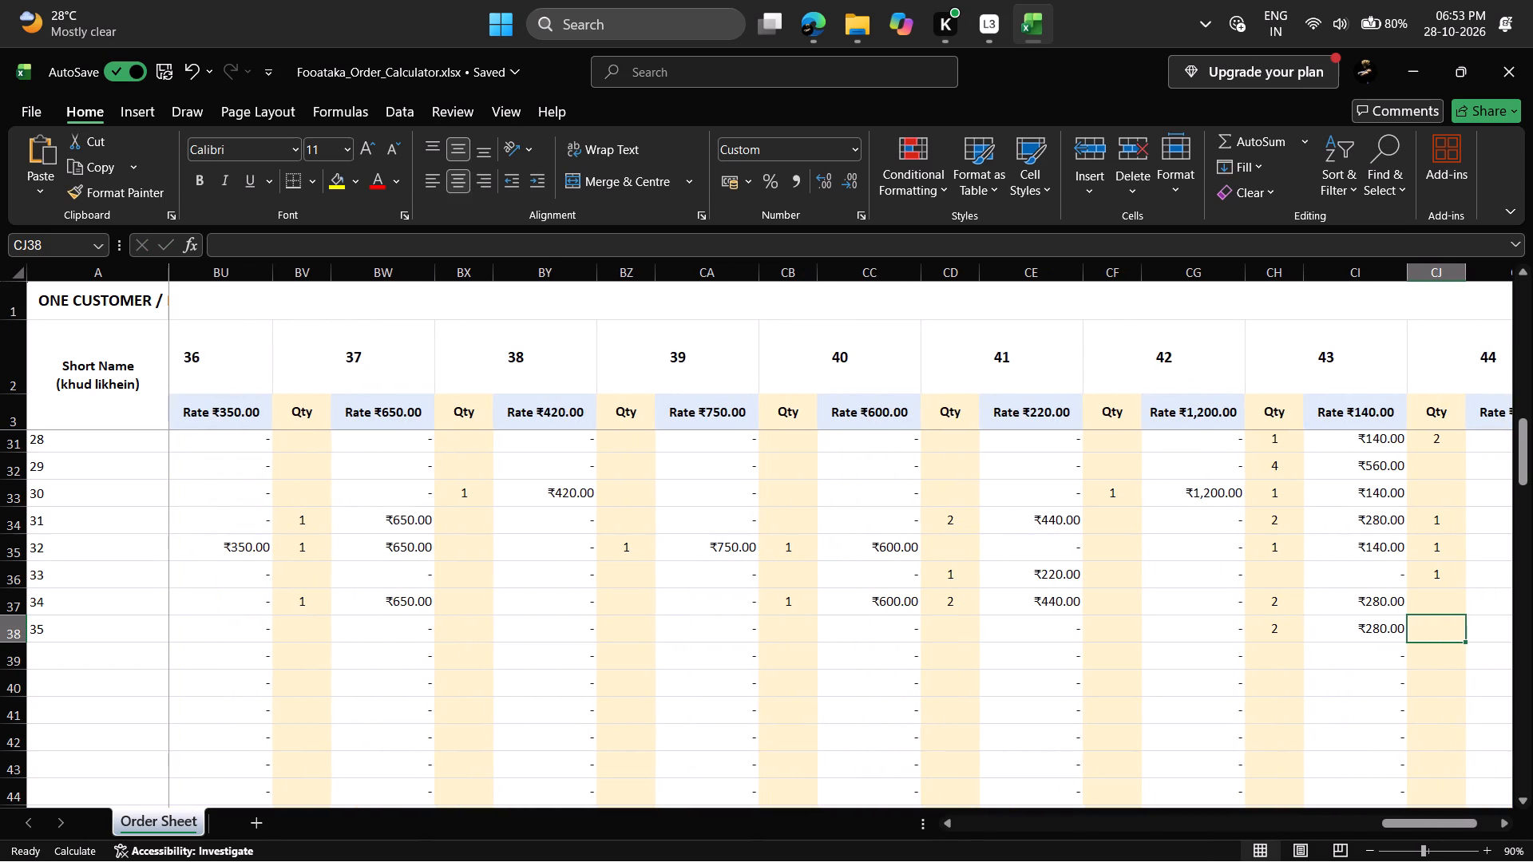
key("1")
key("Right")
key("Right")
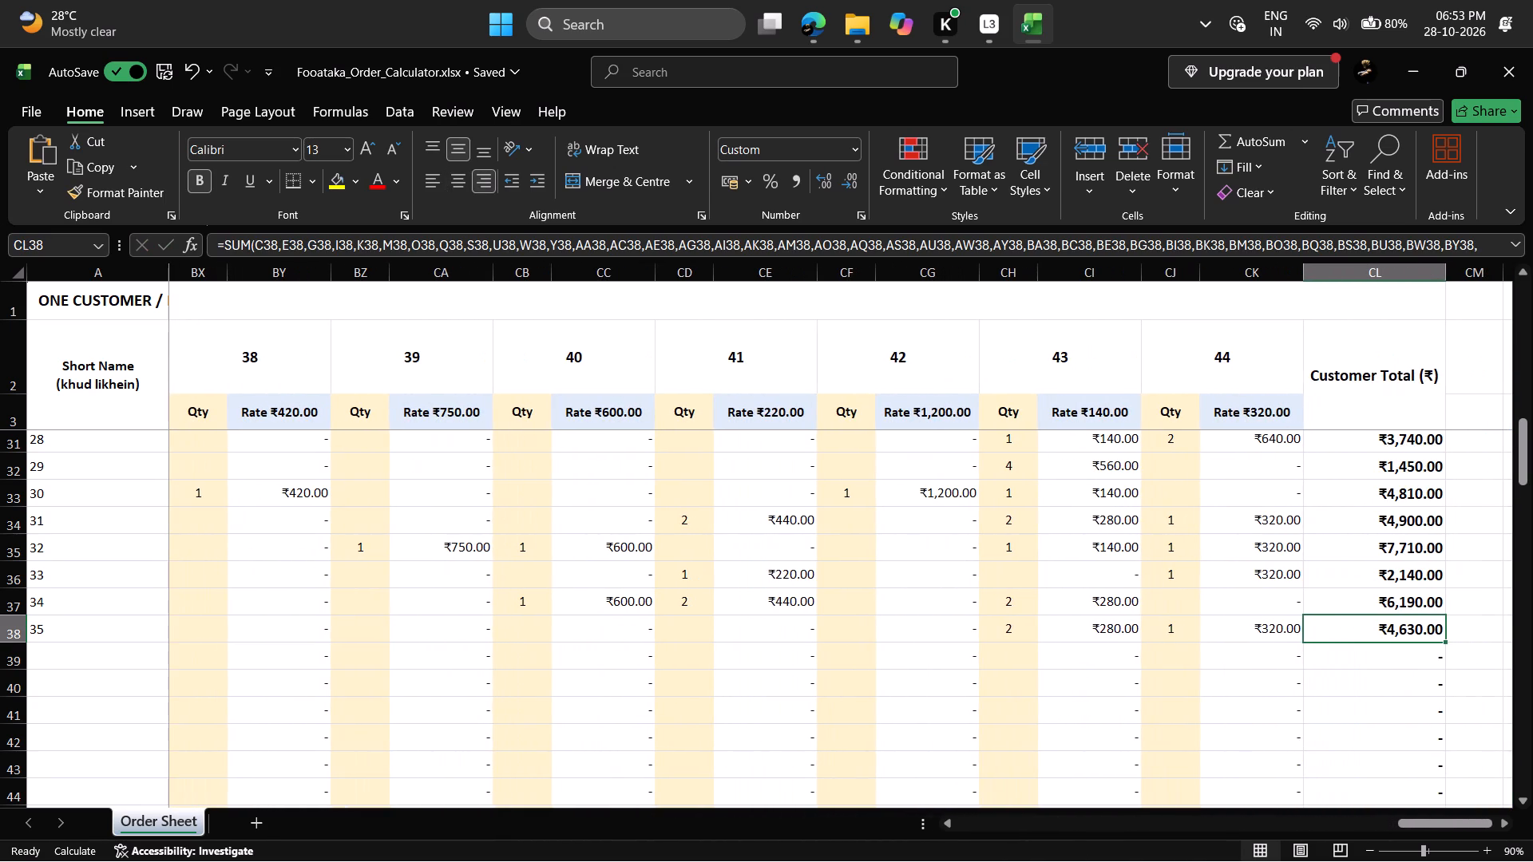
Enter 36 as the short name in the empty row below customer 35.
key("Left")
key("Left")
key("Left")
key("Left")
key("Left")
key("Left")
key("Left")
key("Left")
key("Left")
key("Left")
key("Left")
key("Left")
key("Left")
key("Left")
key("Left")
key("Left")
key("Left")
key("Left")
key("Left")
key("Left")
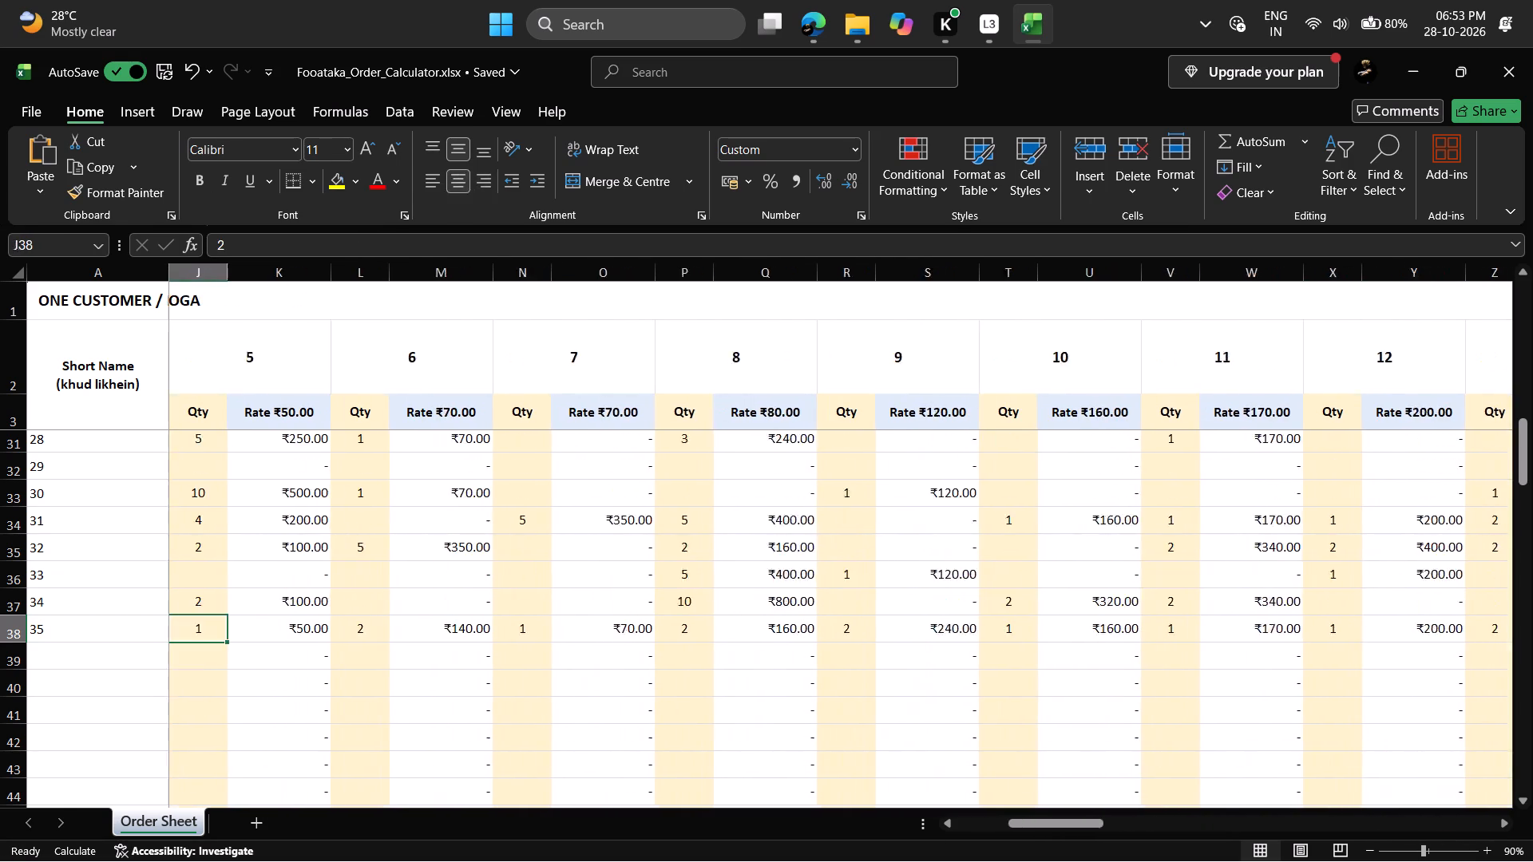
key("Down")
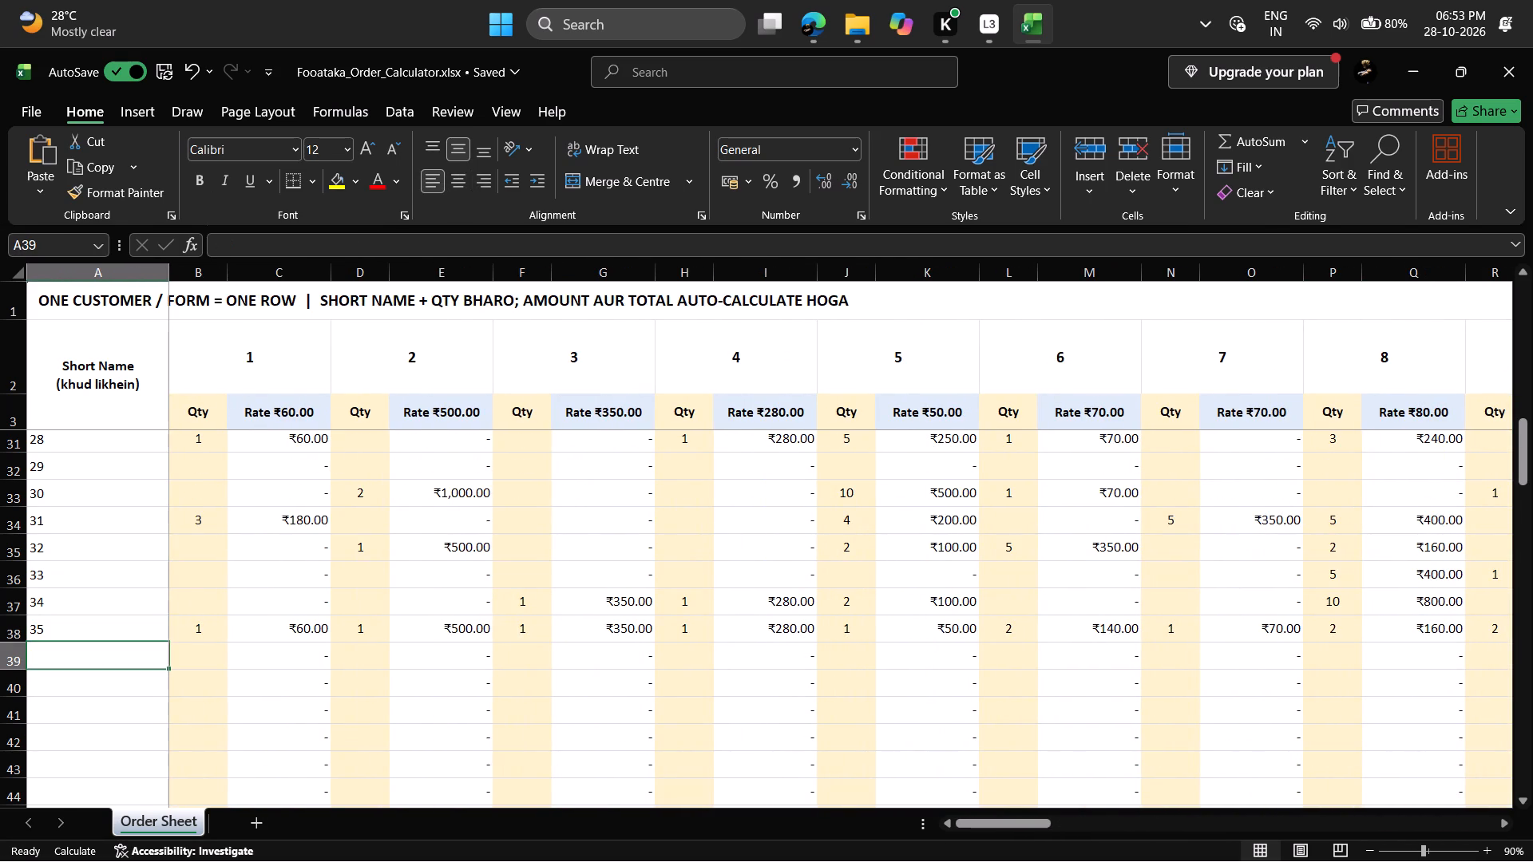
type("36")
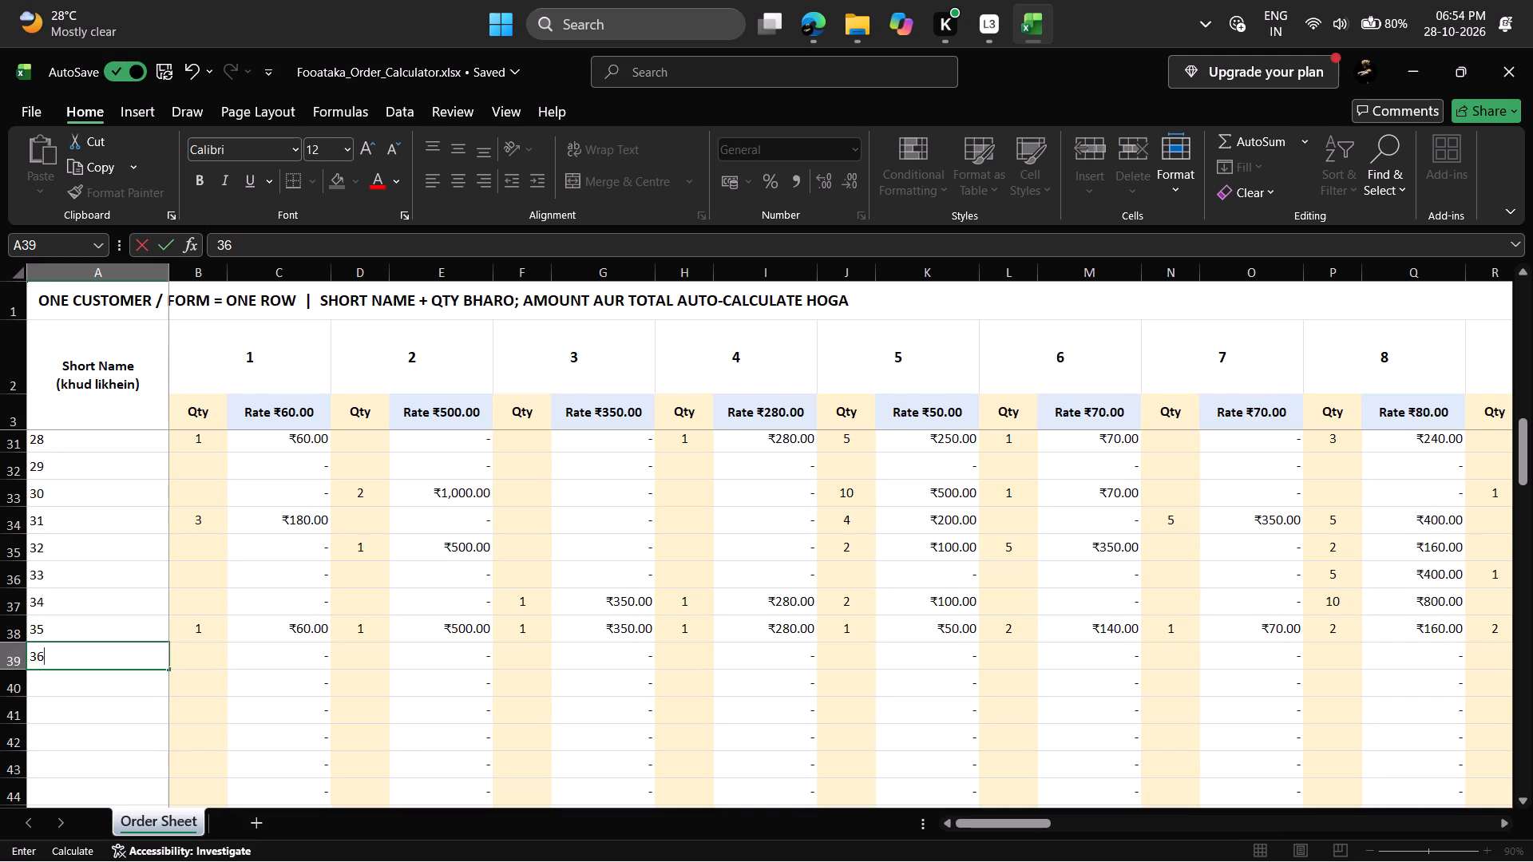
Clear the "ONE CUSTOMER / FORM = ONE ROW" instruction heading from the merged cell in row 1.
left_click(513, 310)
left_click(934, 247)
key("BackSpace")
key("BackSpace")
key("BackSpace")
key("BackSpace")
key("BackSpace")
key("BackSpace")
key("BackSpace")
key("BackSpace")
key("BackSpace")
key("BackSpace")
key("BackSpace")
key("BackSpace")
key("BackSpace")
key("BackSpace")
key("BackSpace")
key("BackSpace")
key("BackSpace")
key("BackSpace")
key("BackSpace")
key("BackSpace")
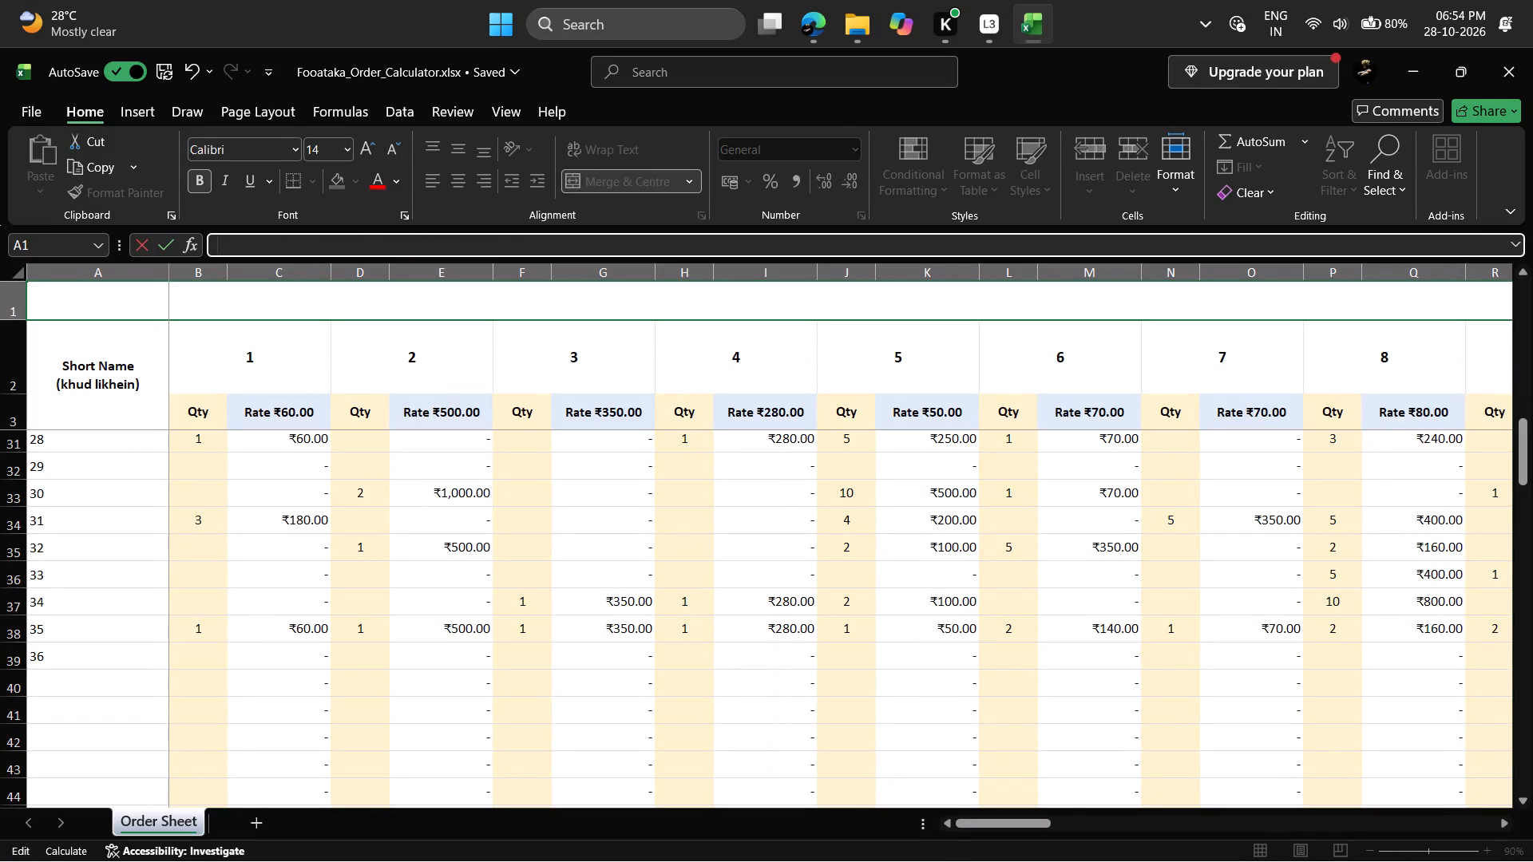
left_click(89, 376)
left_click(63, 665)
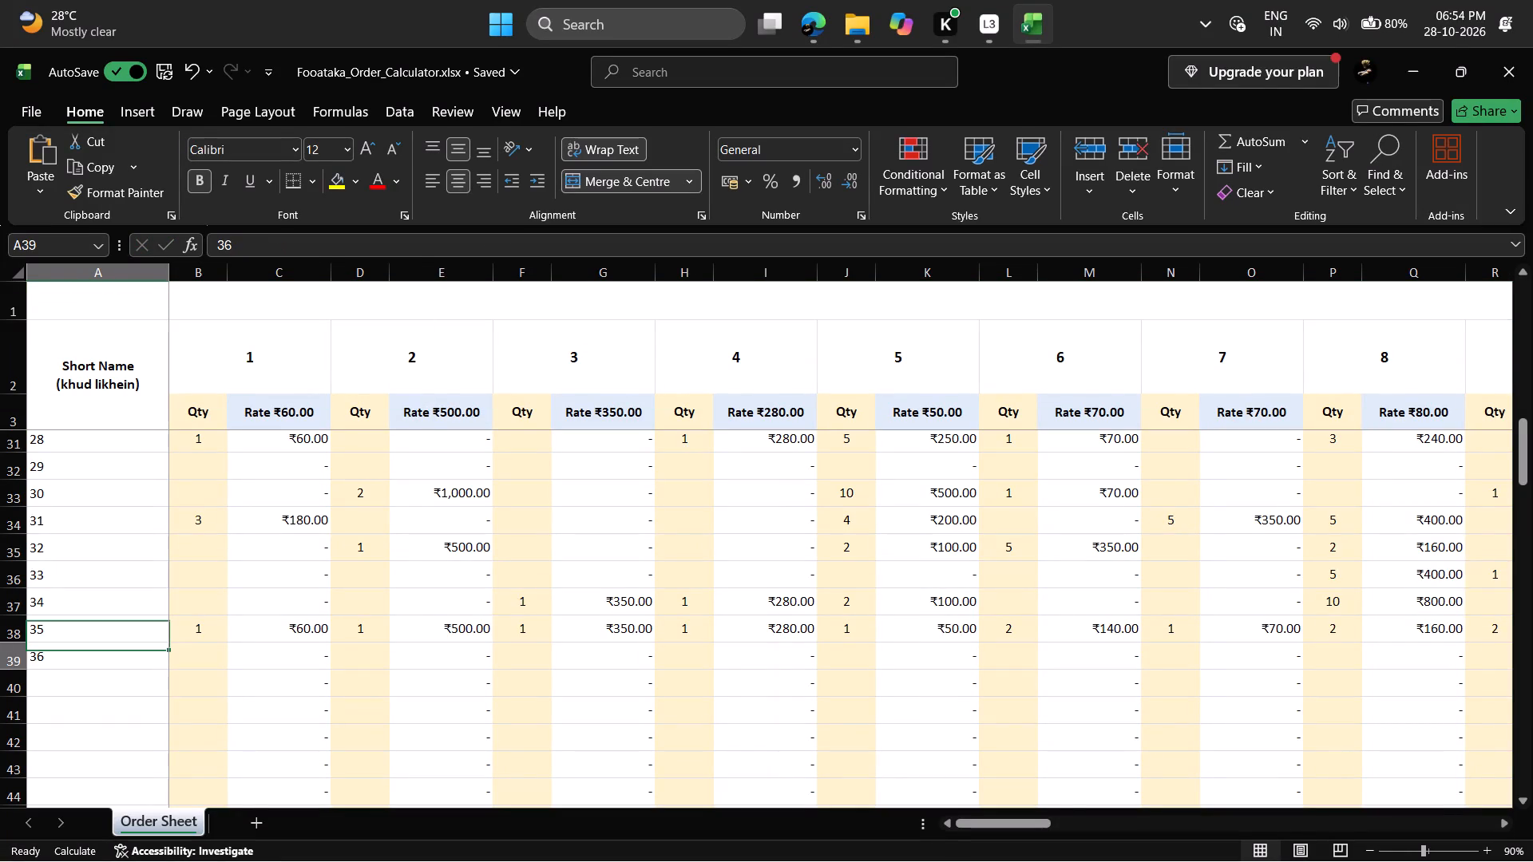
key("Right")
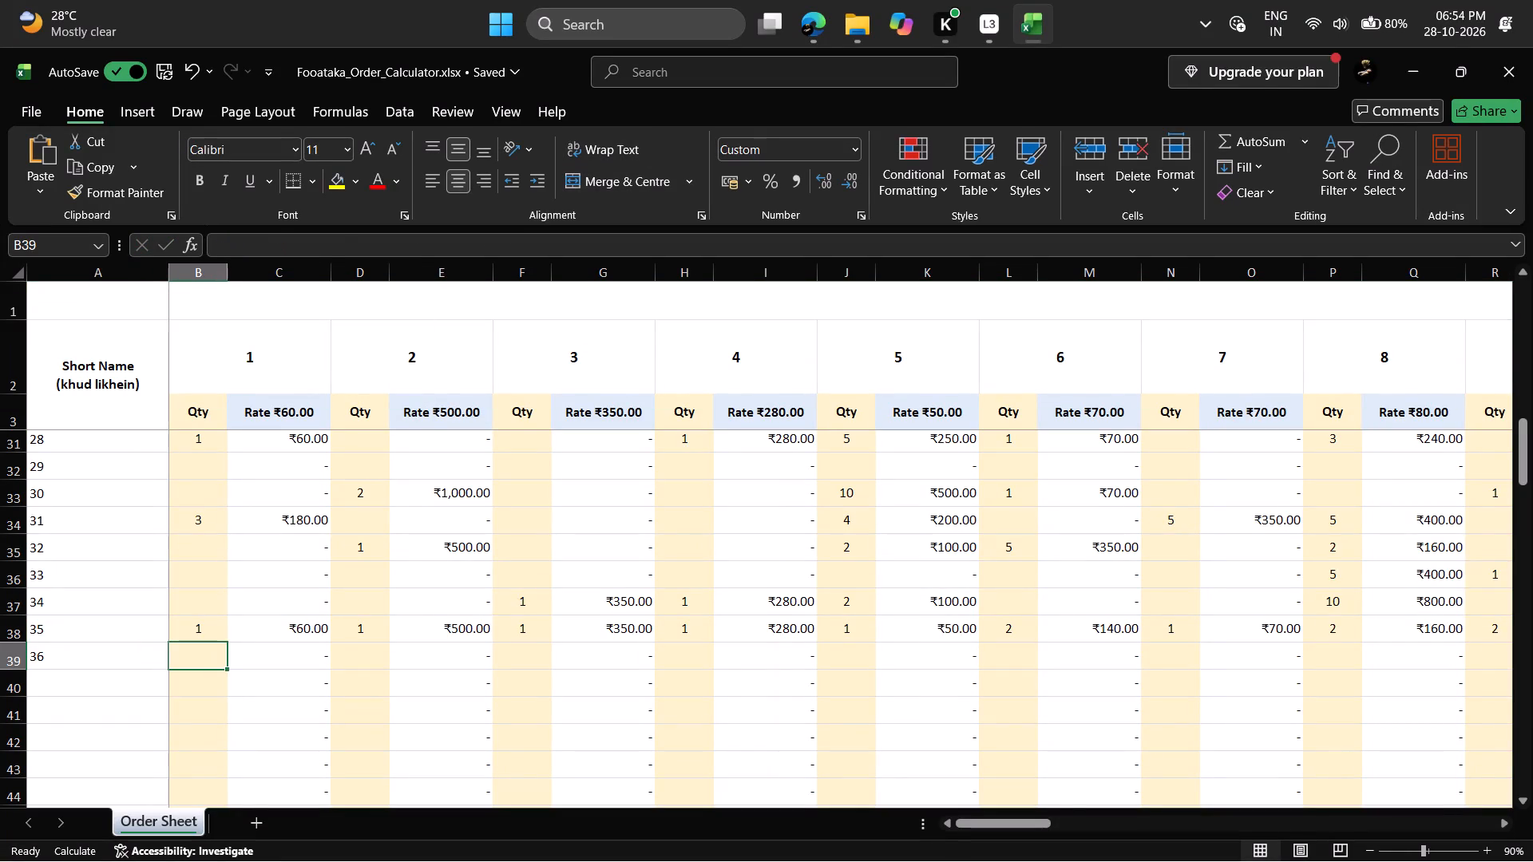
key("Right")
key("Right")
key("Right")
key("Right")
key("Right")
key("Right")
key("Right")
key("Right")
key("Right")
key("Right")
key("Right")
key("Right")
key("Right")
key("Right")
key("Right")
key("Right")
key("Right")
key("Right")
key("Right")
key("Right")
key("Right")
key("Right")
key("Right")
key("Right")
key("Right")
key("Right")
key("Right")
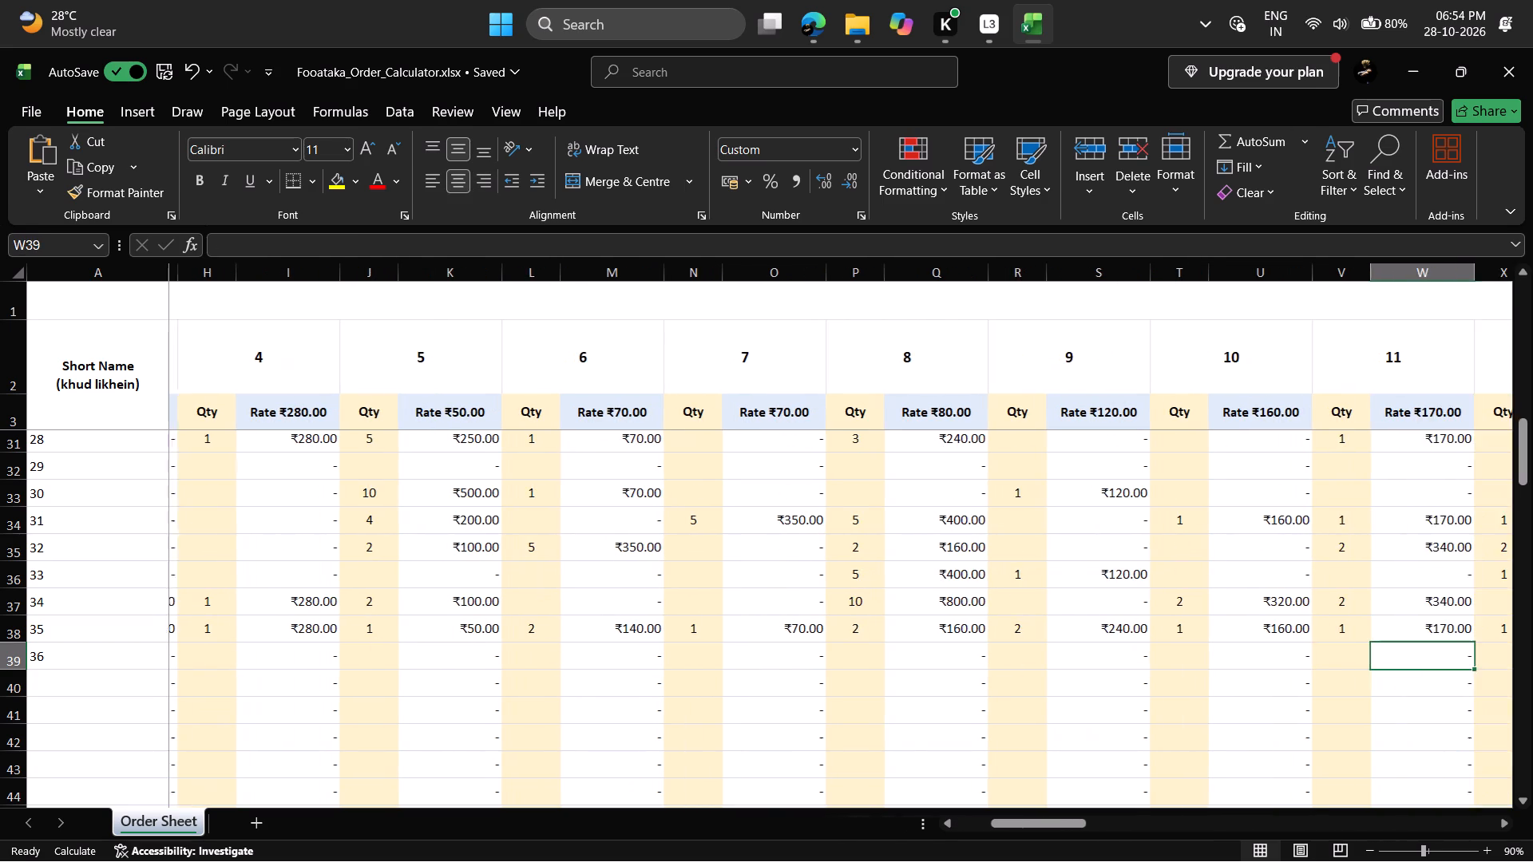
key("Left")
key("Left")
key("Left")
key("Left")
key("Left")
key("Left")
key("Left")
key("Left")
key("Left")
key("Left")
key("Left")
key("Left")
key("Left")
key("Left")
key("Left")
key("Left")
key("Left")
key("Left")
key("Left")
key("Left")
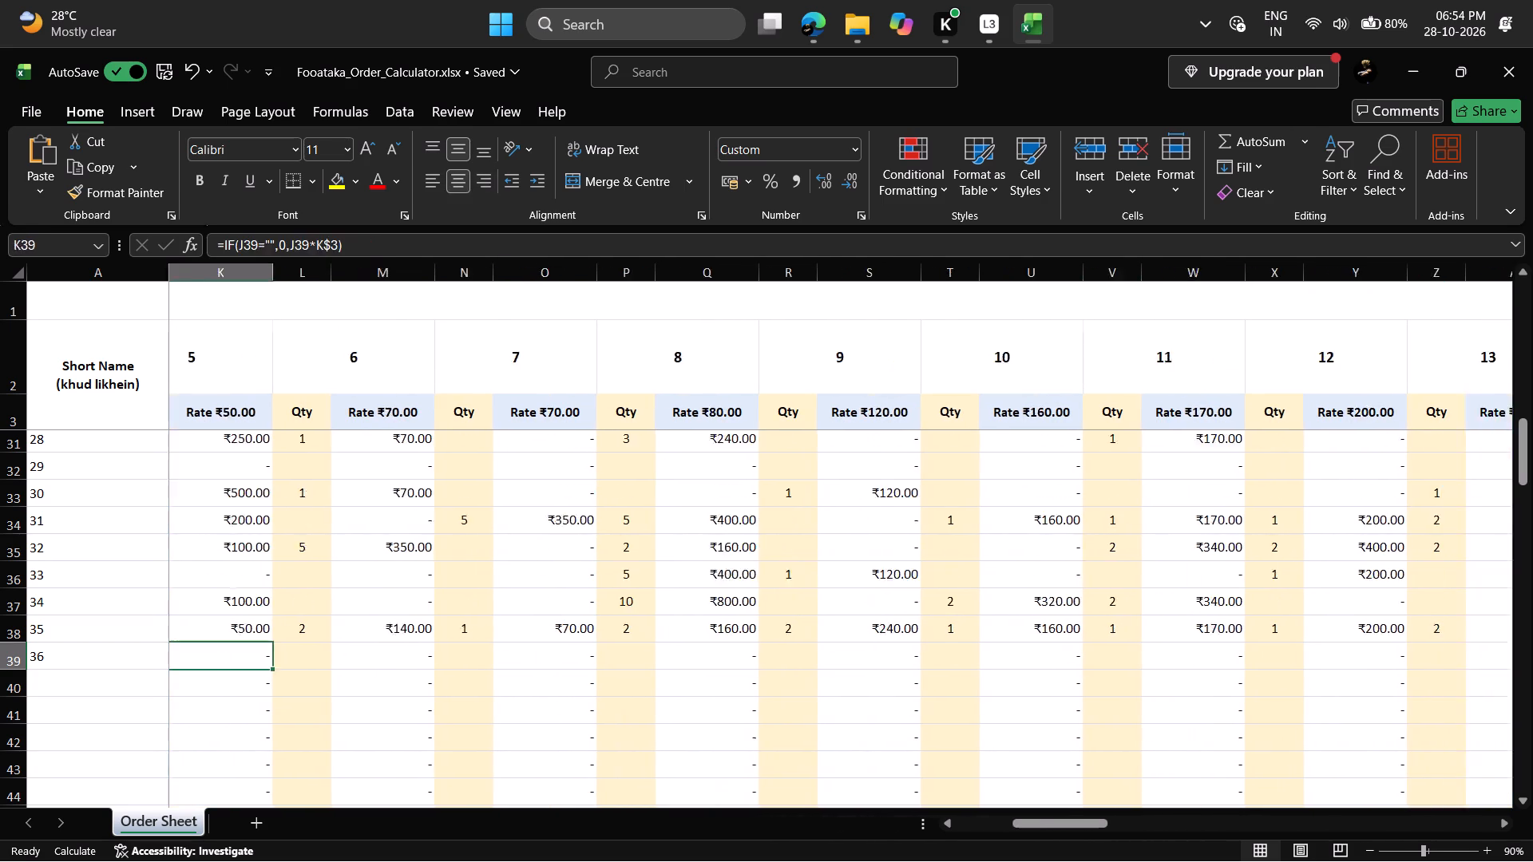
Look along customer 36's row through the item columns up to item 40, and return to its item 1 quantity cell.
key("Right")
key("Right")
key("Right")
key("Right")
key("Right")
key("Right")
key("Right")
key("Right")
key("Right")
key("Right")
key("Right")
key("Right")
key("Right")
key("Right")
key("Right")
key("Right")
key("Right")
key("Right")
key("Right")
key("Right")
key("Right")
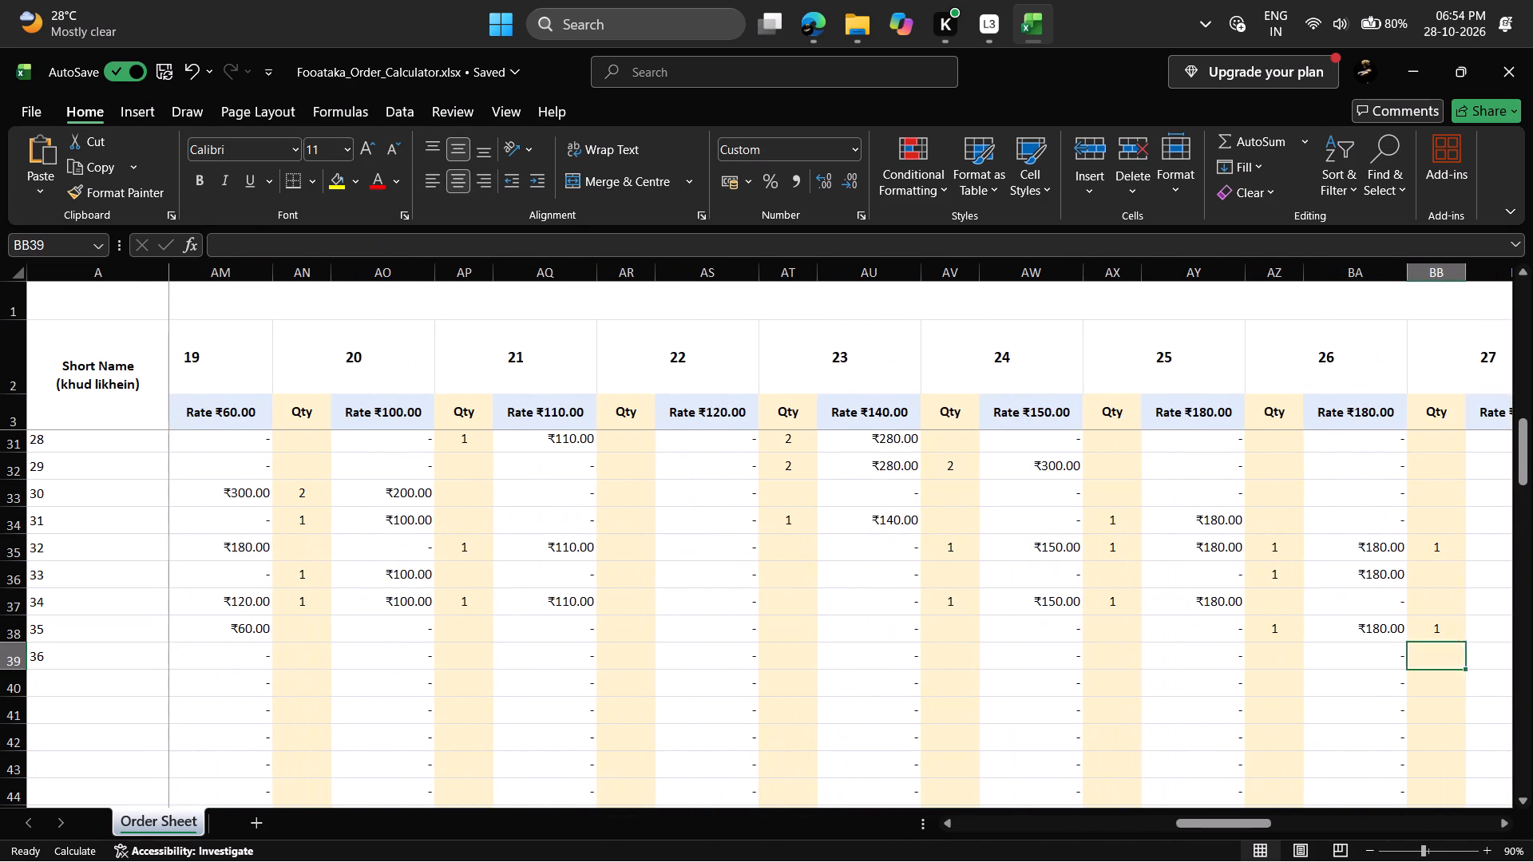
key("Left")
key("Right")
key("Right")
key("Right")
key("Right")
key("Right")
key("Right")
key("Right")
key("Right")
key("Right")
key("Right")
key("Right")
key("Right")
key("Right")
key("Right")
key("Right")
key("Right")
key("Right")
key("Right")
key("Right")
key("Right")
key("Right")
key("Right")
key("Right")
key("Right")
key("Right")
key("Right")
key("Right")
key("Right")
key("Right")
key("Right")
key("Right")
key("Right")
key("Right")
key("Right")
key("Right")
key("Right")
key("Right")
key("Right")
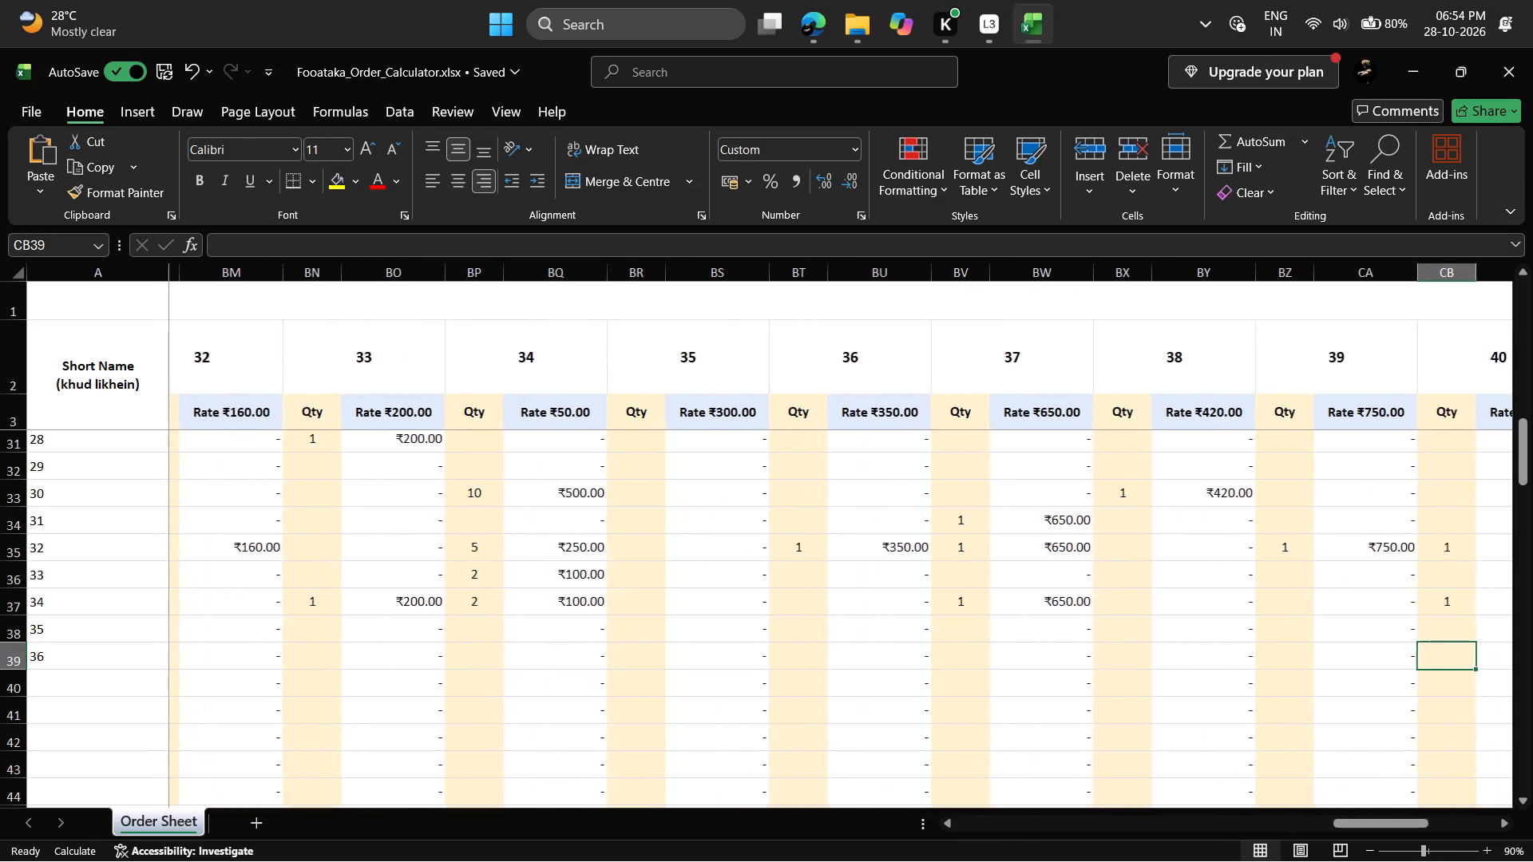
key("Left")
key("Left")
key("Left")
key("Left")
key("Left")
key("Left")
key("Left")
key("Left")
key("Left")
key("Left")
key("Left")
key("Left")
key("Left")
key("Left")
key("Left")
key("Left")
key("Left")
key("Left")
key("Left")
key("Left")
key("Left")
key("Left")
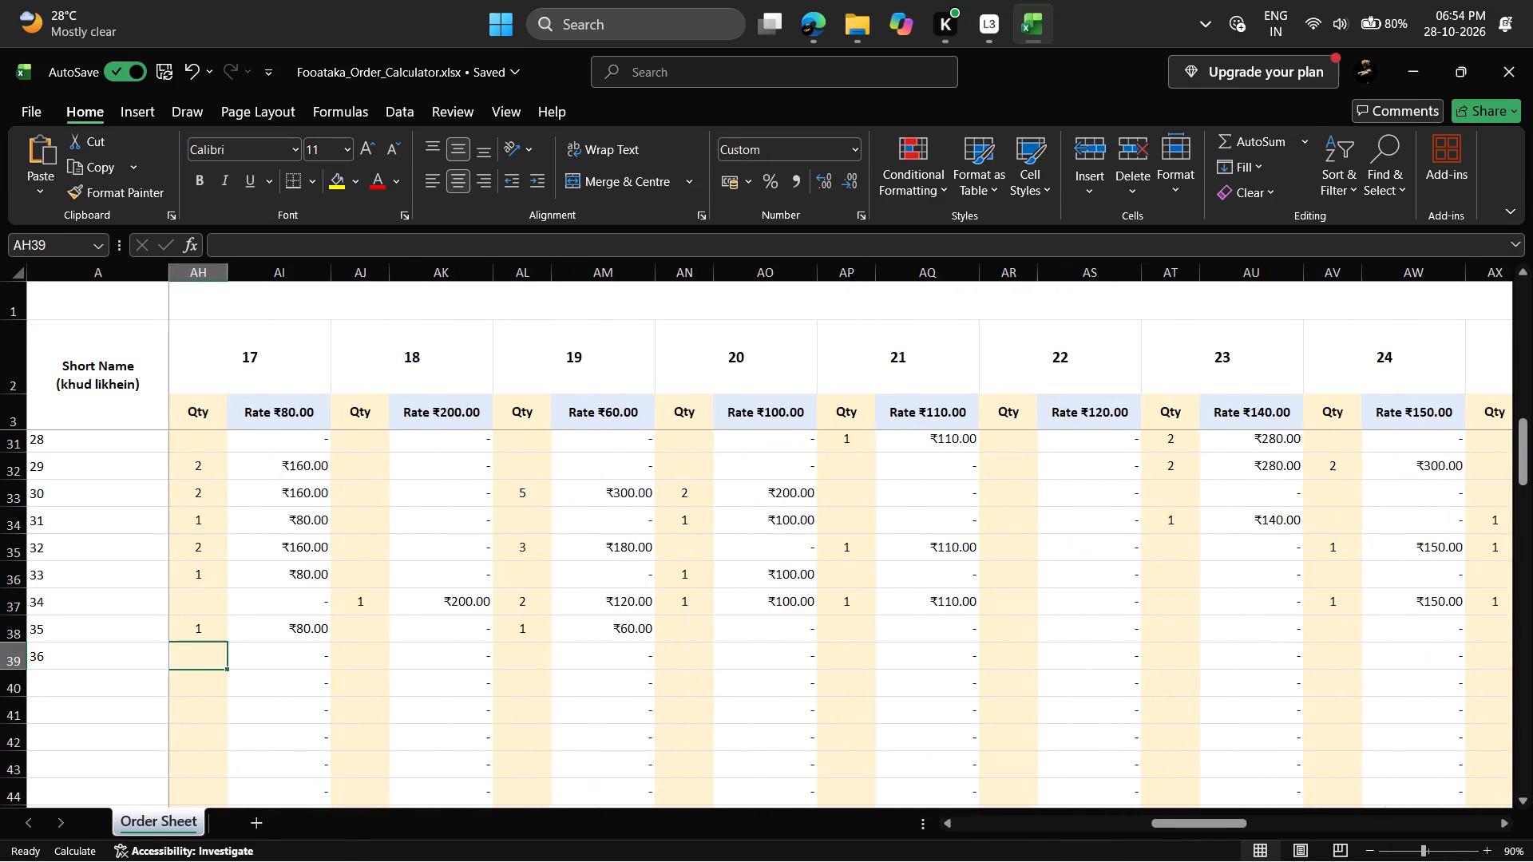
key("Right")
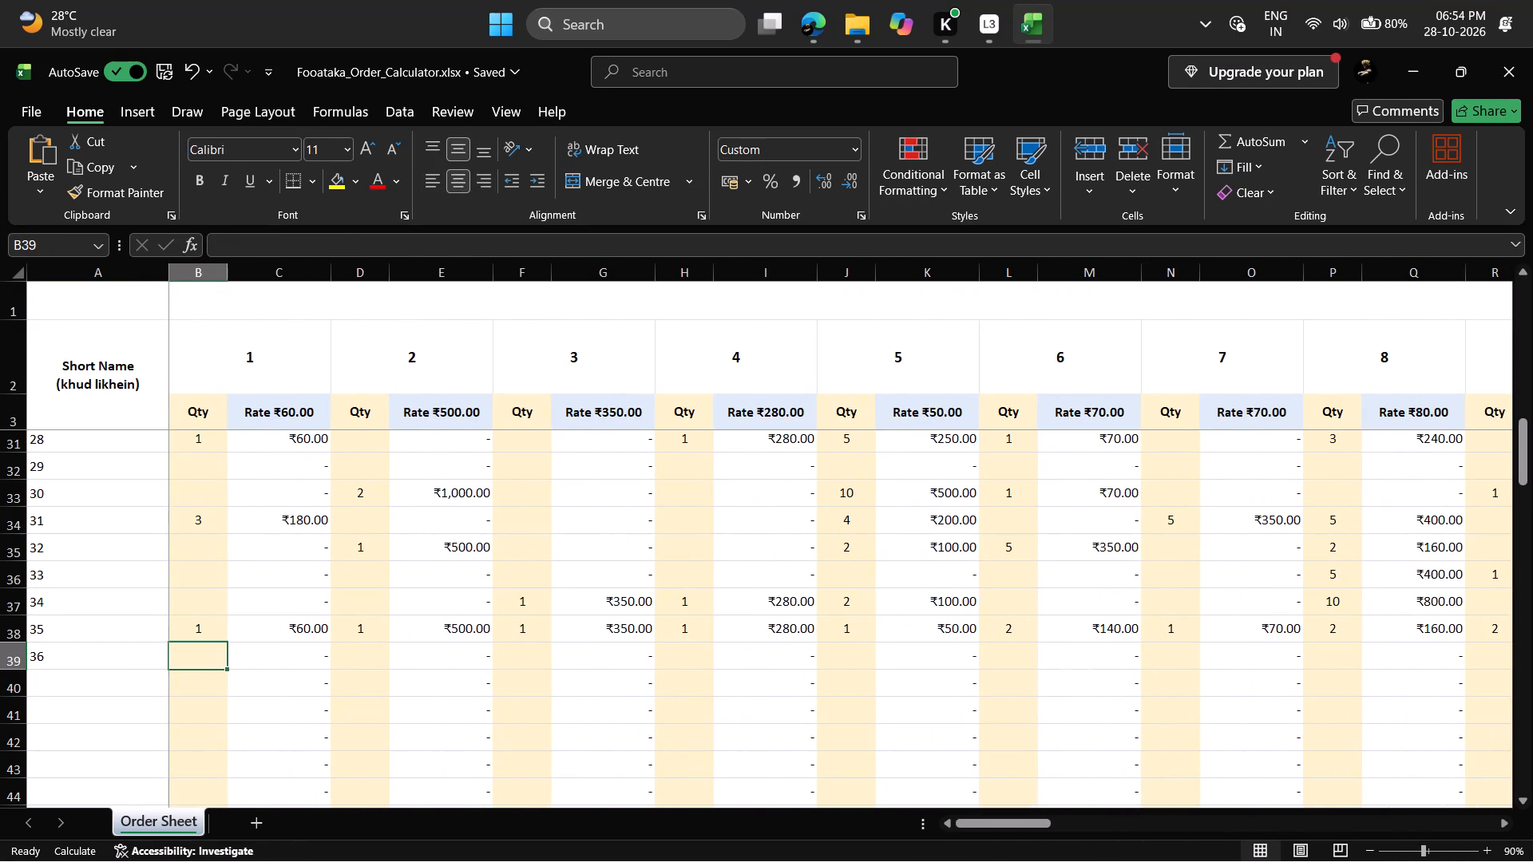
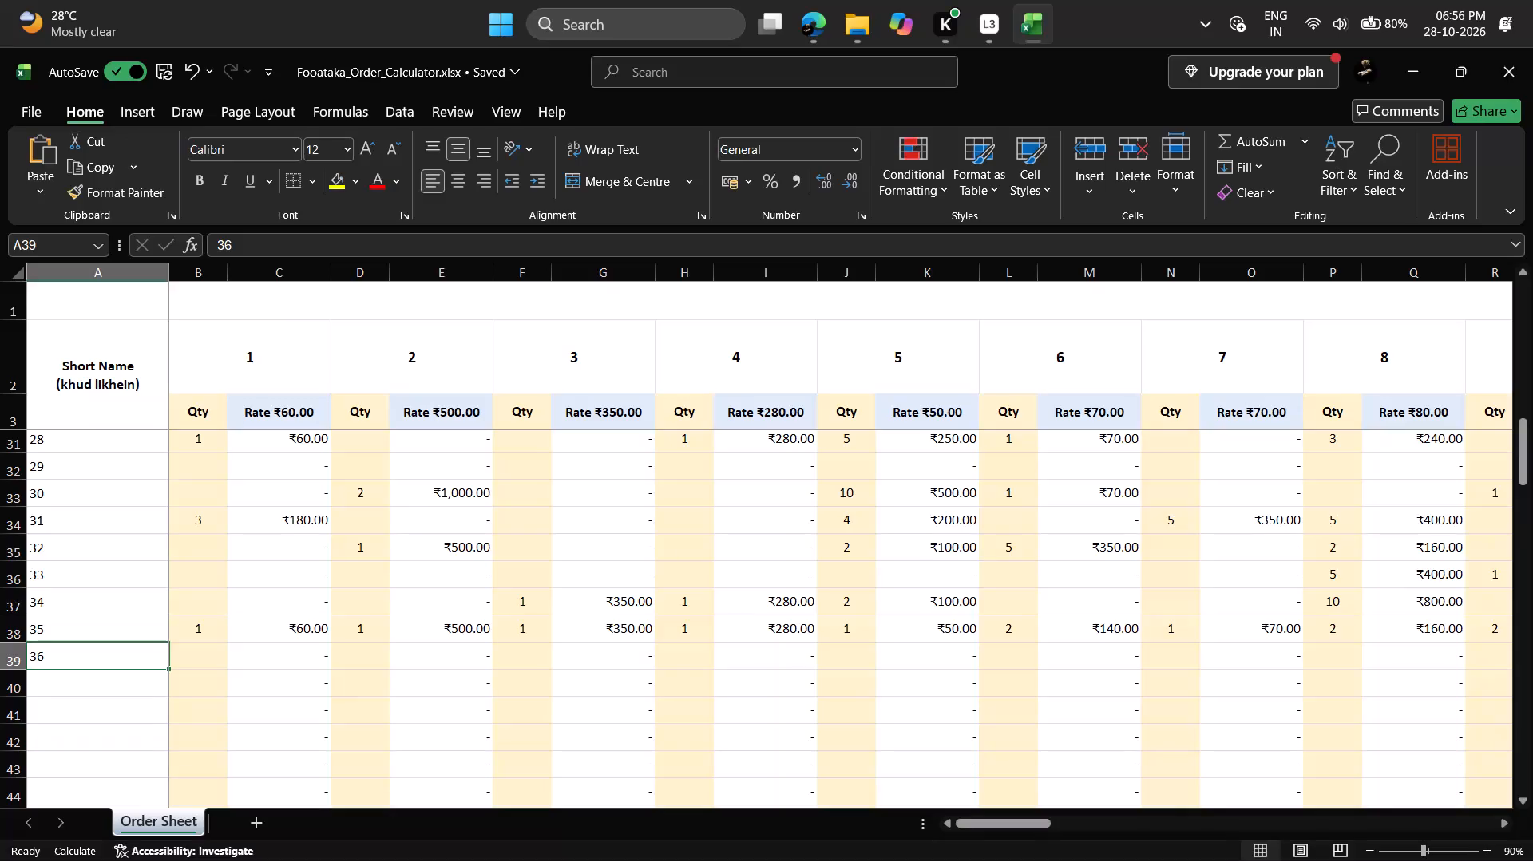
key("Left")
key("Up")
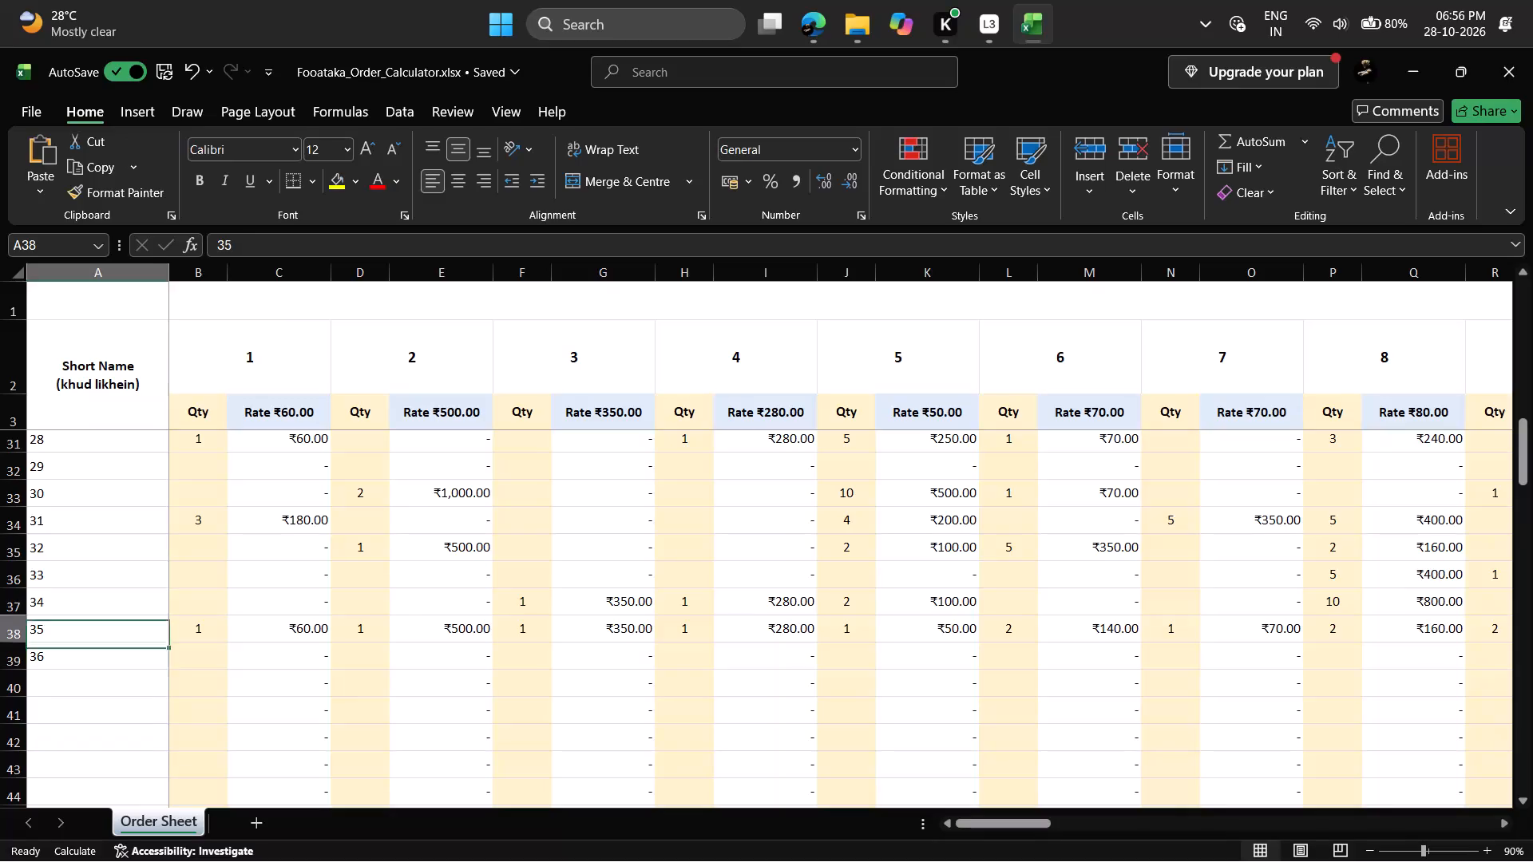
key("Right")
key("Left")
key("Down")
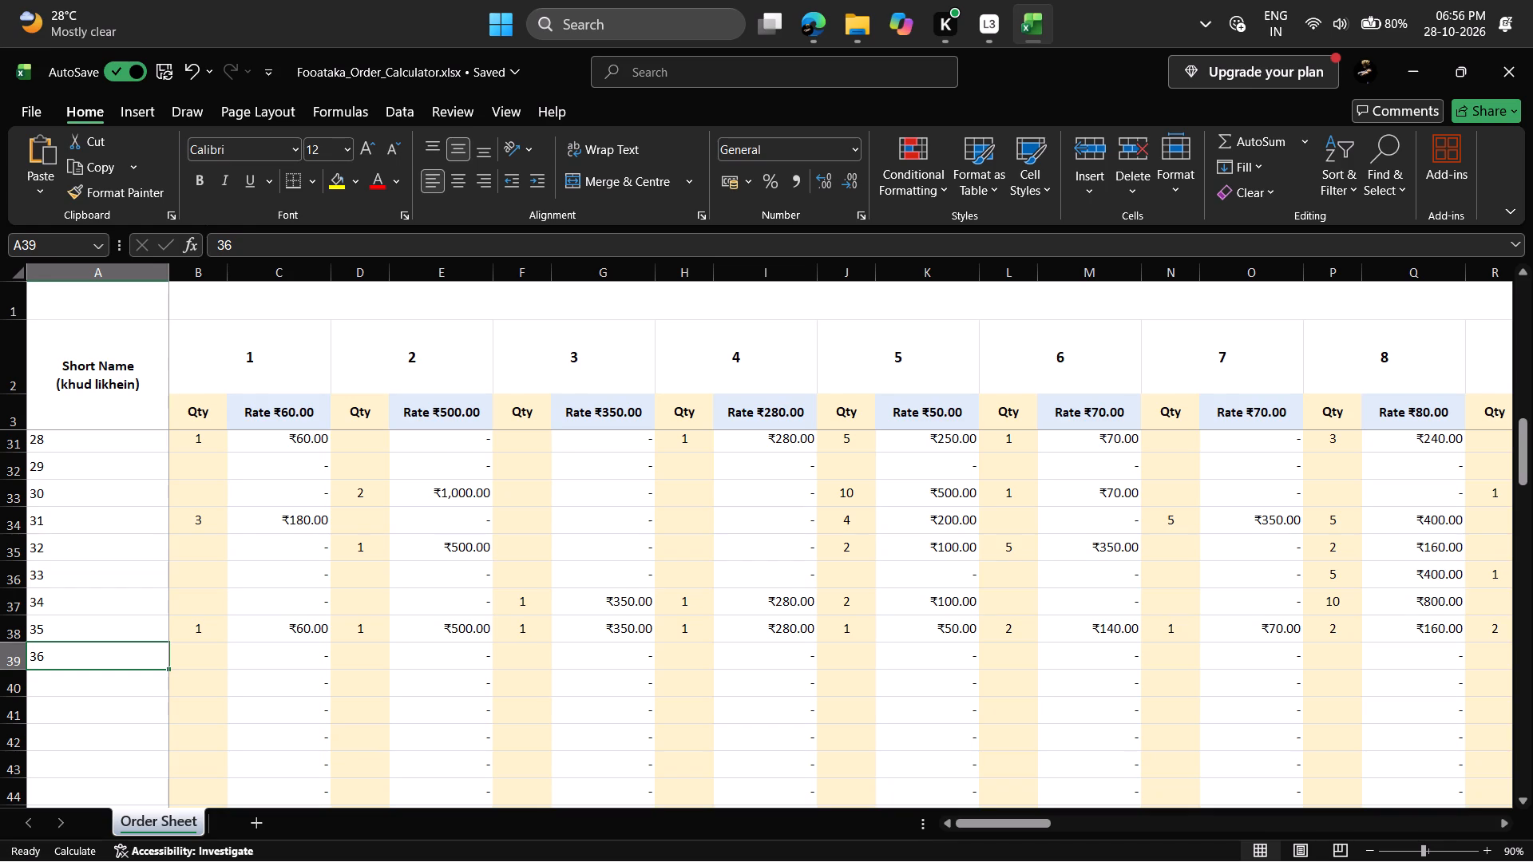
Remove the "(khud likhein)" line from the column A header so that it reads only "Short Name".
left_click(117, 387)
left_click(125, 382)
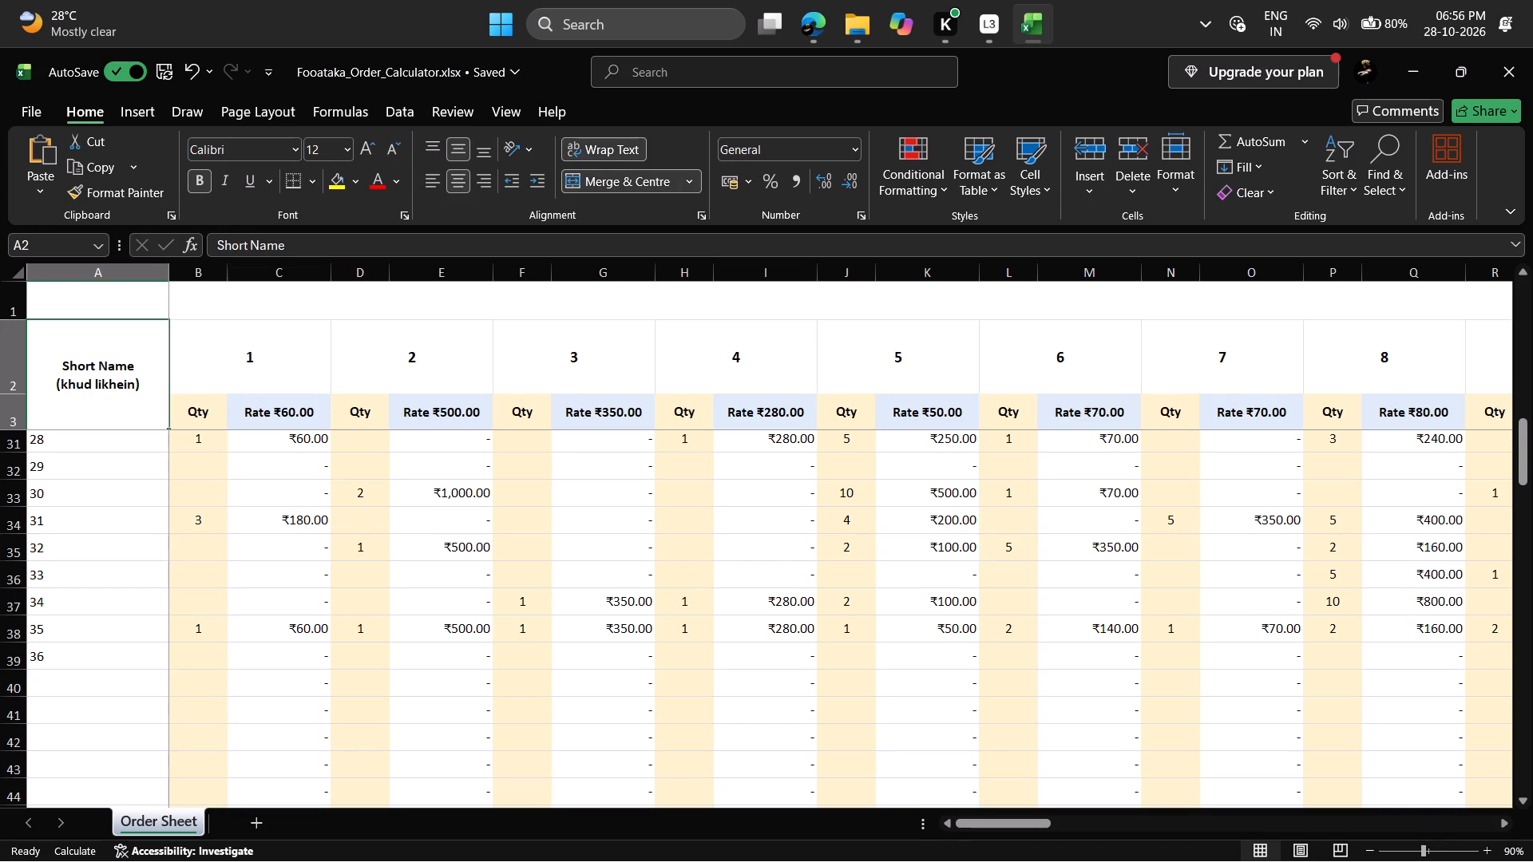
left_click(144, 393)
double_click(91, 387)
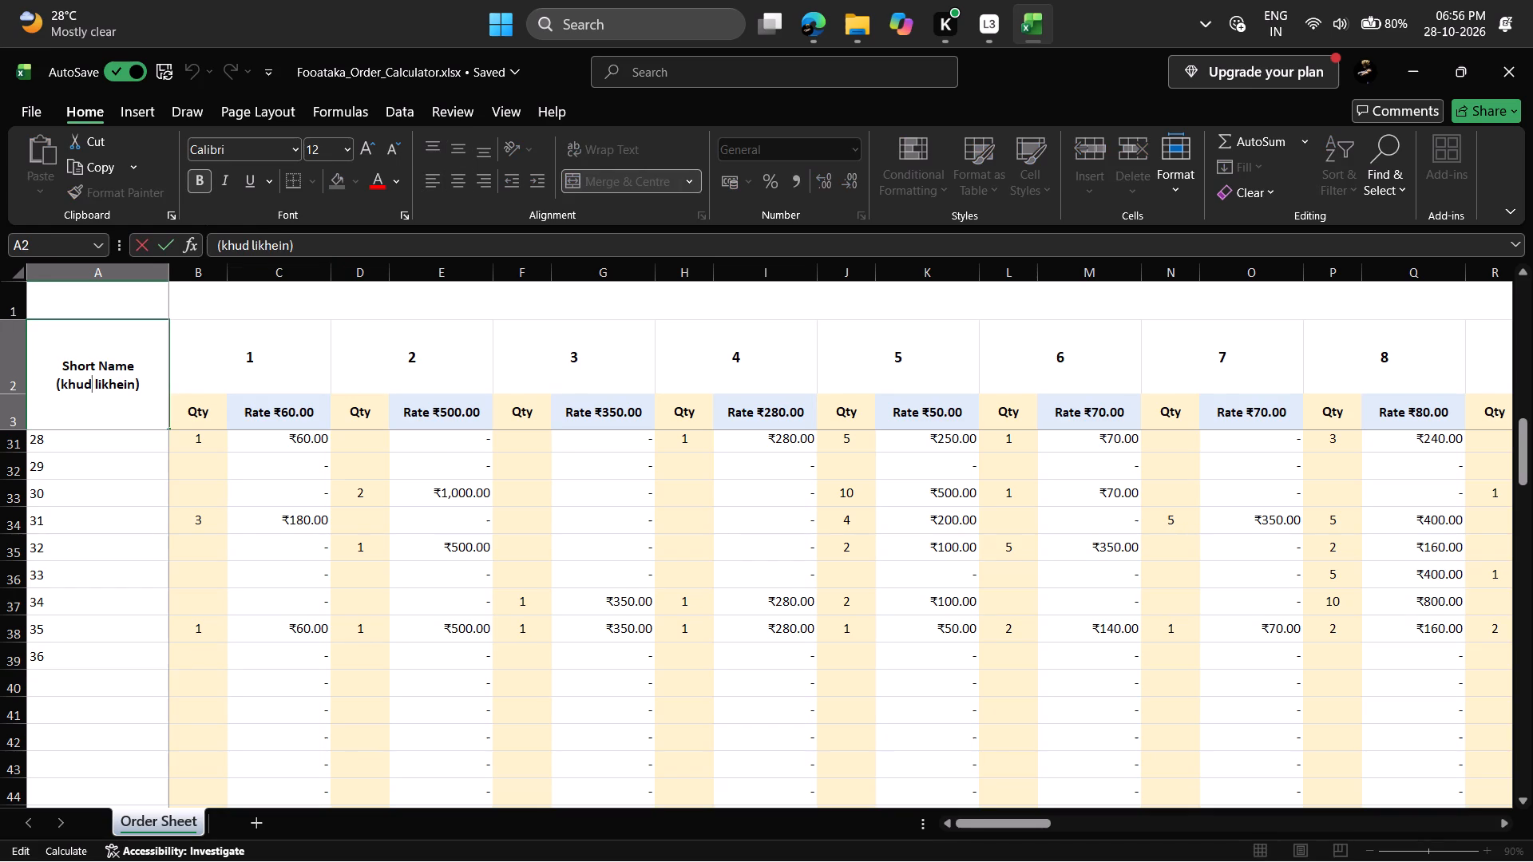
left_click(312, 256)
key("BackSpace")
key("BackSpace")
key("BackSpace")
key("BackSpace")
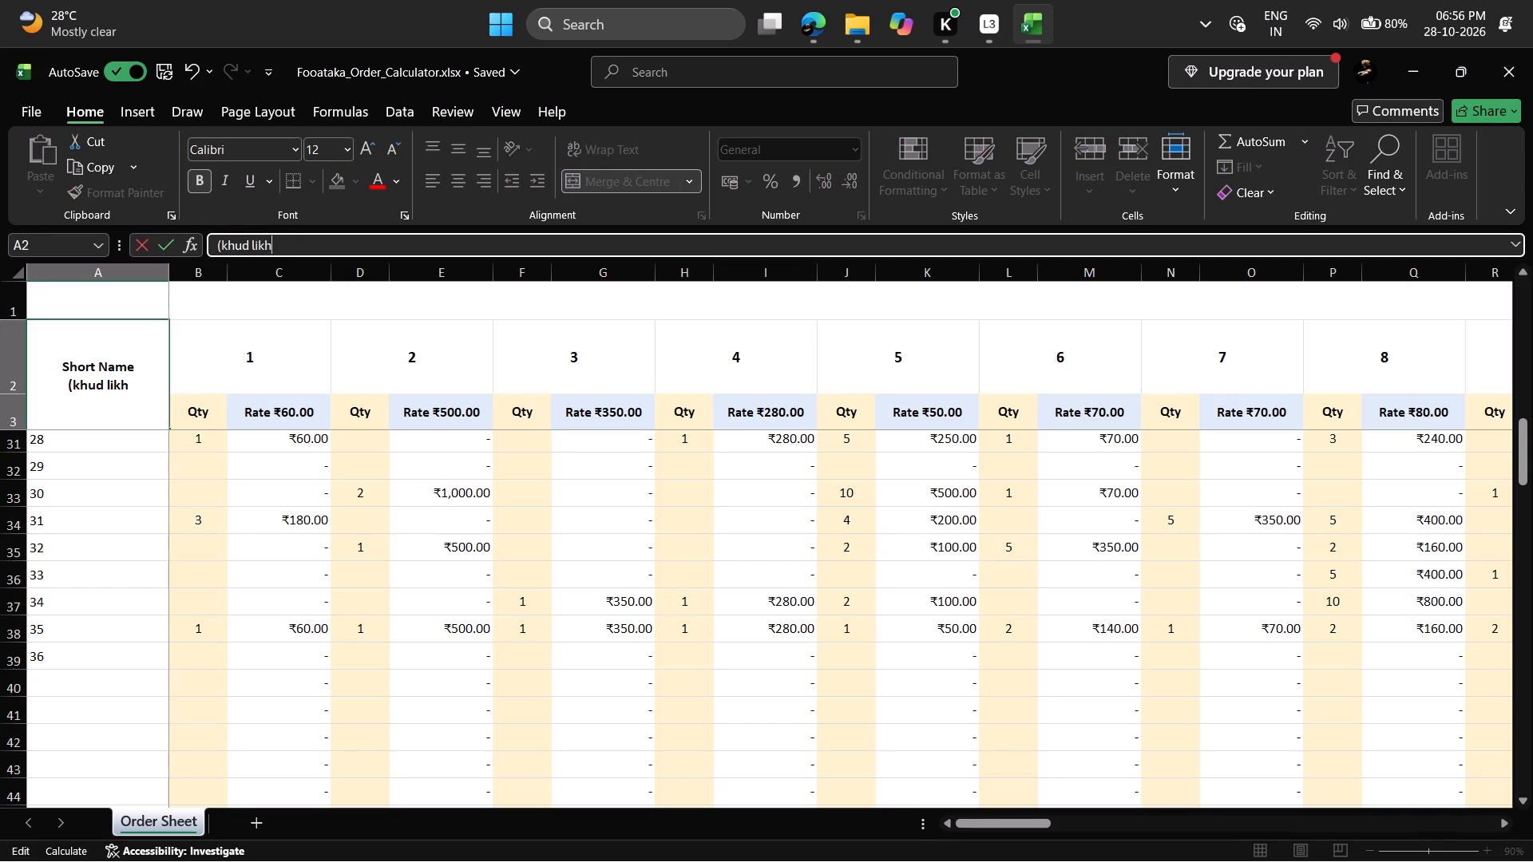
key("BackSpace")
key("BackSpace")
key("BackSpace")
key("BackSpace")
key("BackSpace")
key("BackSpace")
key("BackSpace")
key("BackSpace")
key("BackSpace")
key("BackSpace")
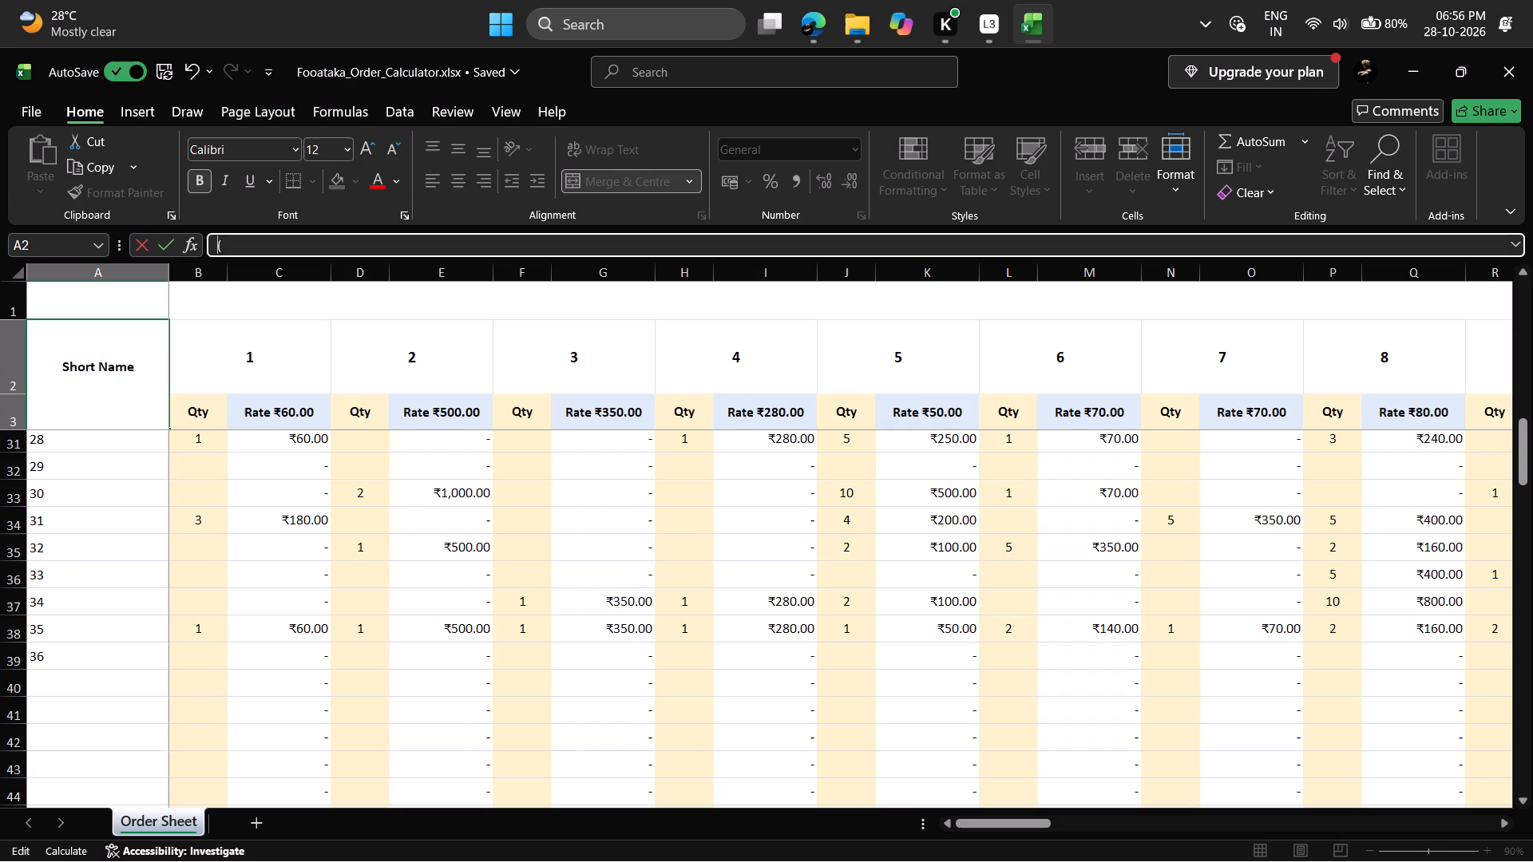
left_click(107, 658)
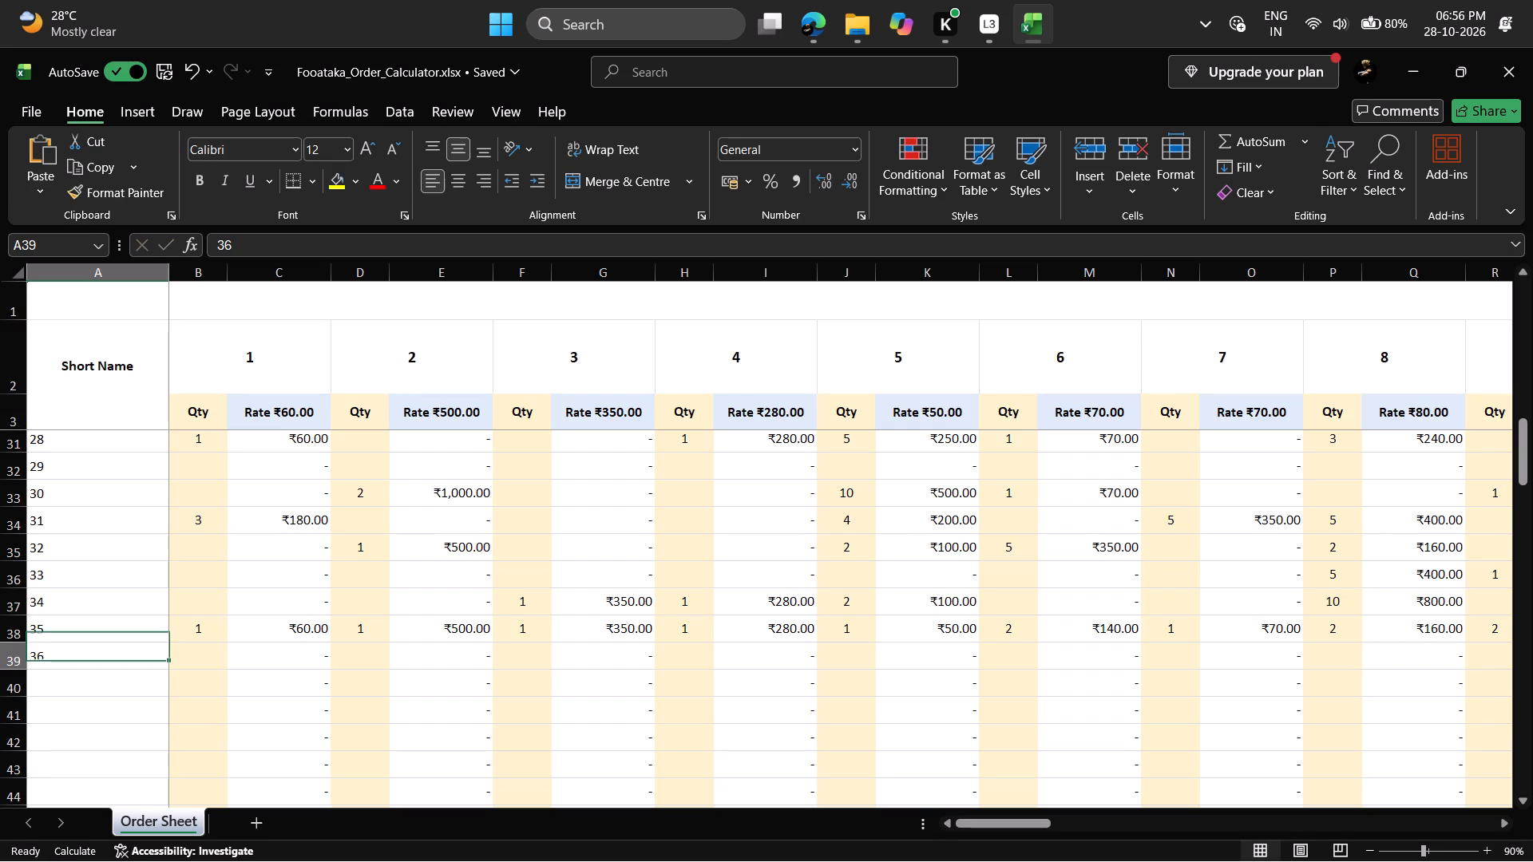
Look along customer 36's row to the end of the item columns and the Customer Total column.
key("Right")
key("Right")
key("Right")
key("Right")
key("Right")
key("Right")
key("Right")
key("Right")
key("Right")
key("Right")
key("Right")
key("Right")
key("Right")
key("Right")
key("Right")
key("Right")
key("Right")
key("Right")
key("Right")
key("Right")
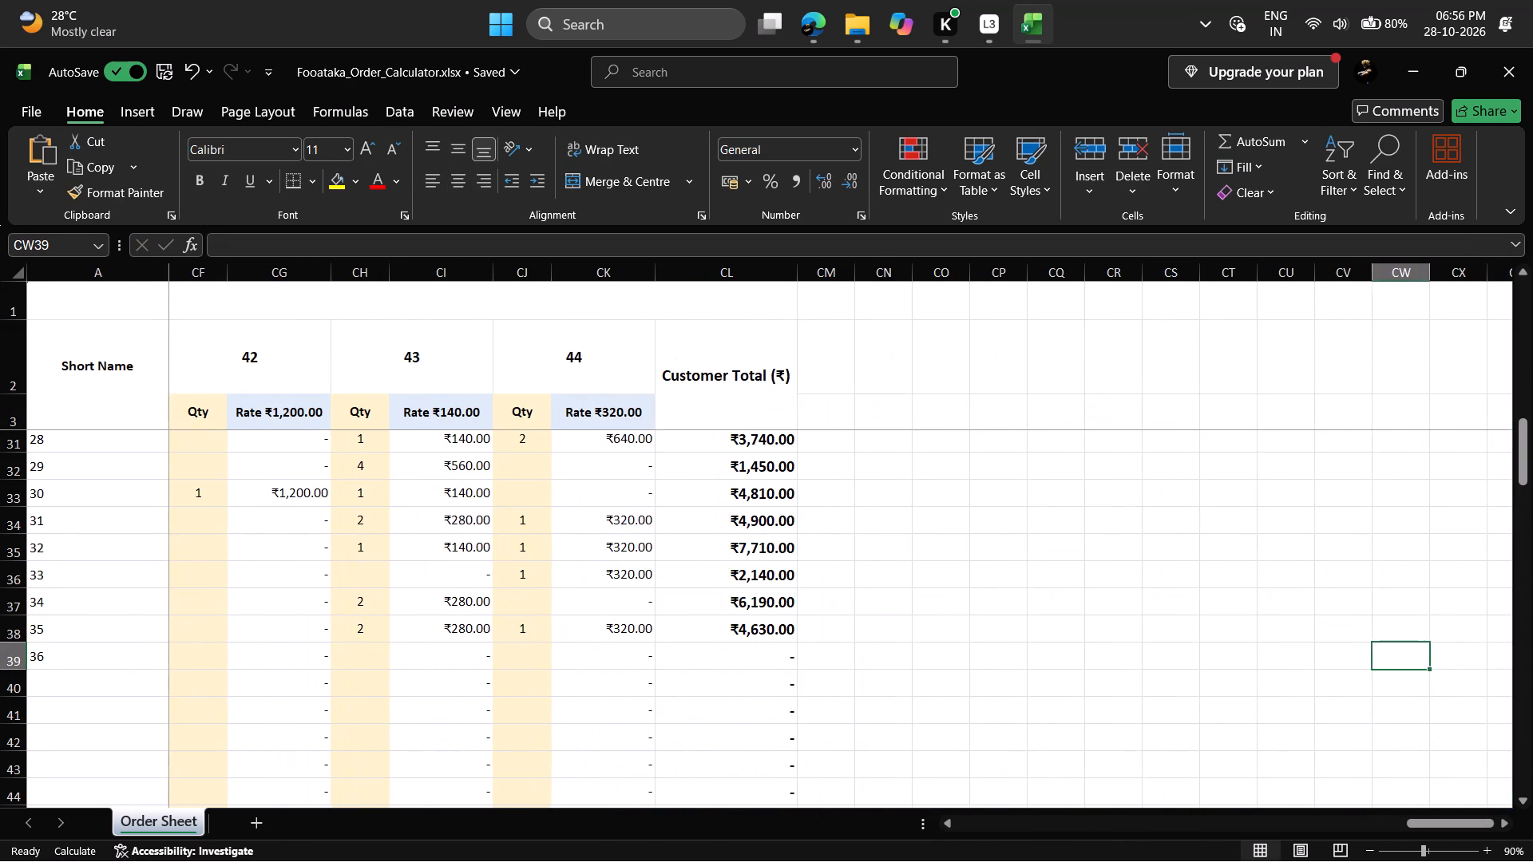
key("Left")
key("Left")
key("Left")
key("Left")
key("Left")
key("Left")
key("Left")
key("Left")
key("Left")
key("Left")
key("Left")
key("Left")
key("Left")
key("Left")
key("Left")
key("Up")
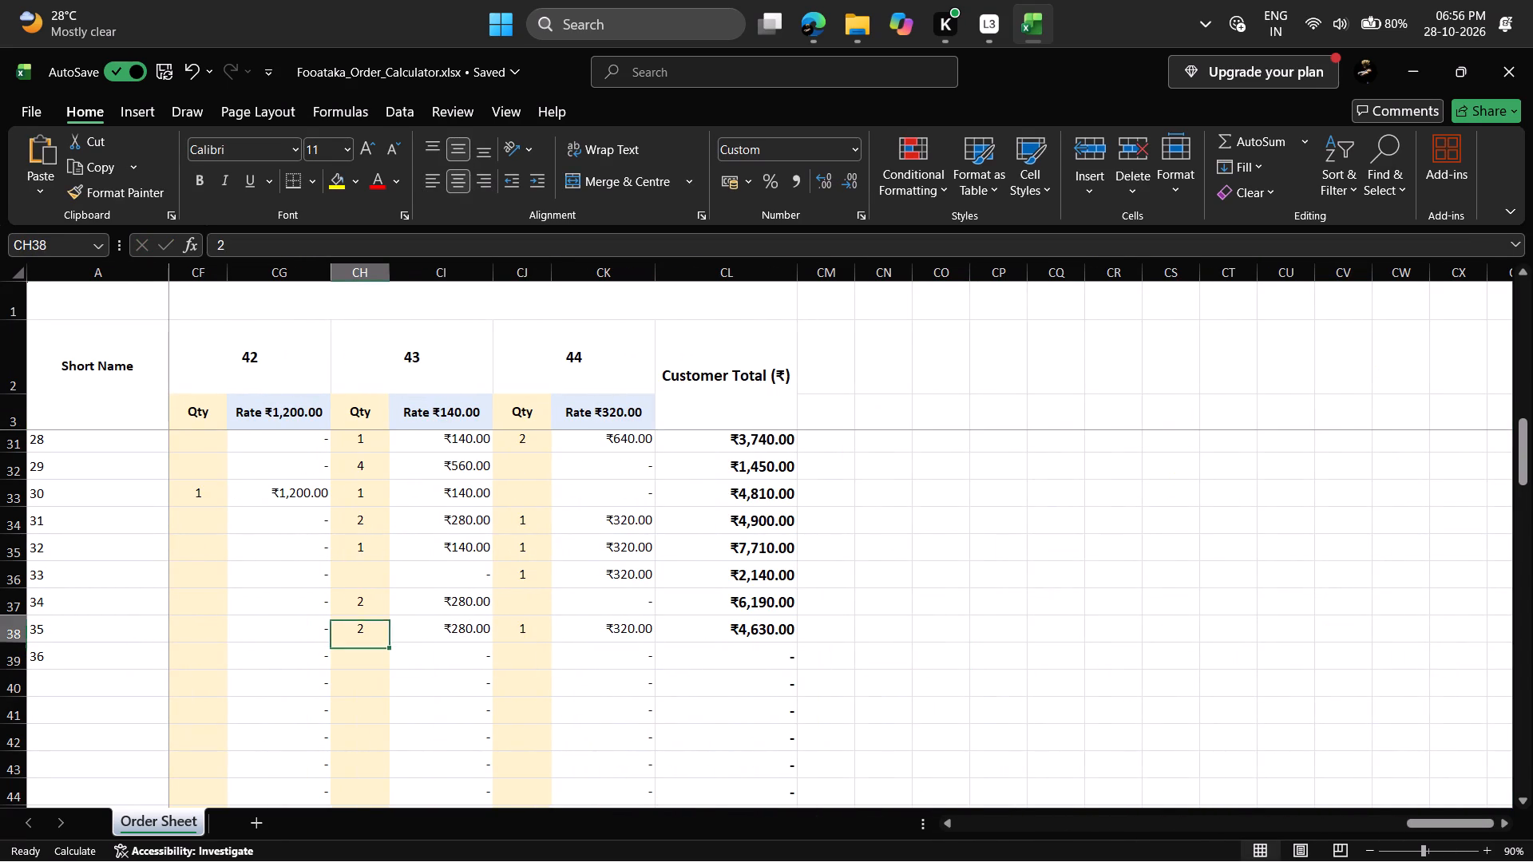
Look up through the earlier customers' rows, checking the item 42 to 44 entries and their customer totals.
key("Up")
key("Up")
key("Up")
key("Up")
key("Up")
key("Up")
key("Up")
key("Up")
key("Up")
key("Up")
key("Up")
key("Up")
key("Up")
key("Up")
key("Up")
key("Up")
key("Up")
key("Up")
key("Up")
key("Up")
key("Up")
key("Up")
key("Up")
key("Up")
key("Up")
key("Up")
key("Up")
key("Up")
key("Up")
key("Up")
key("Up")
key("Up")
key("Up")
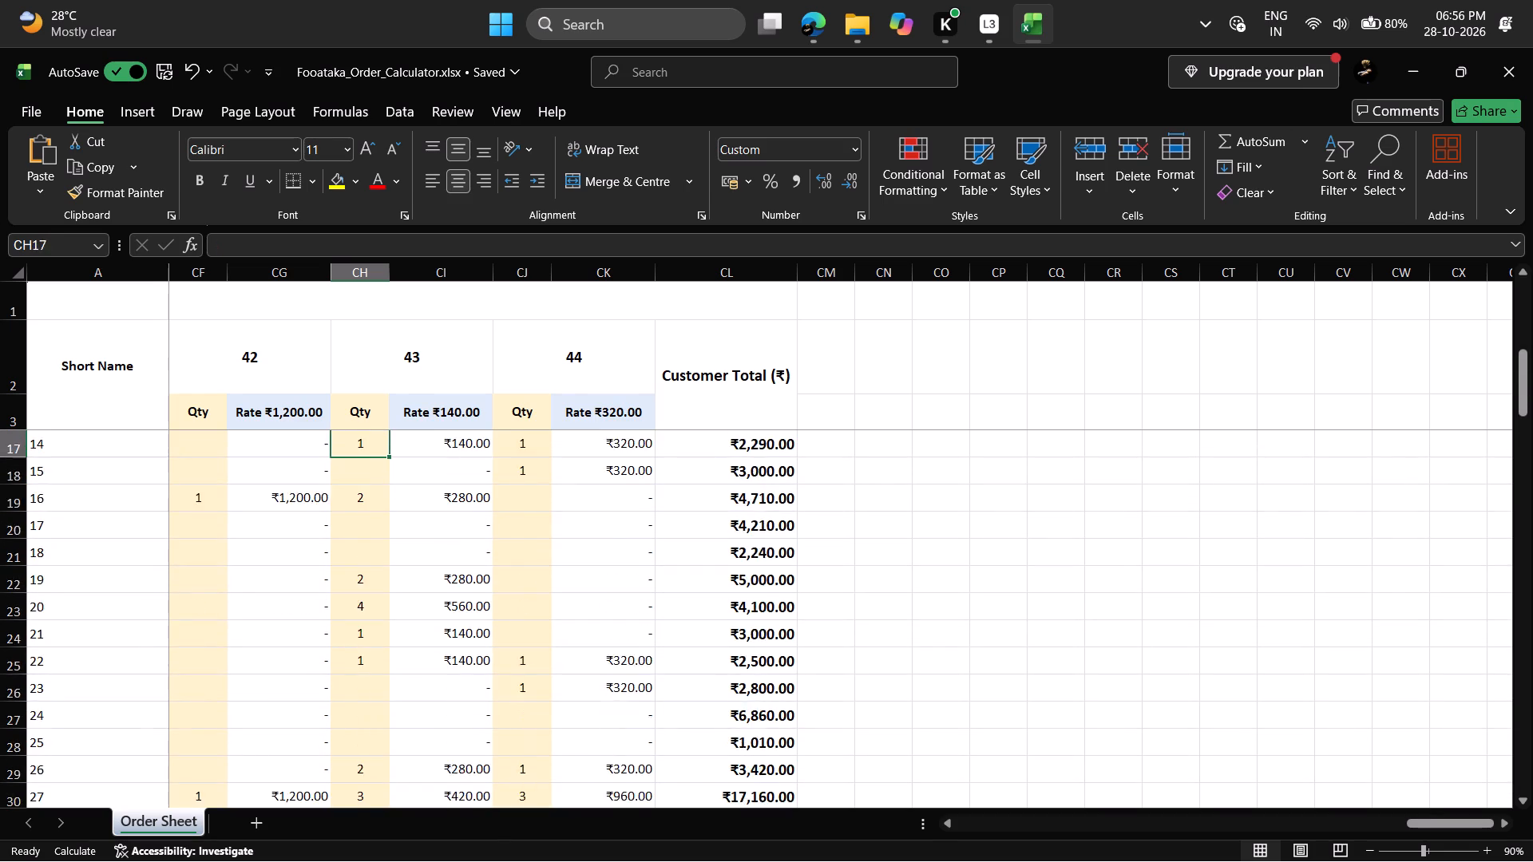
Examine the TOTALS row at the bottom of the order sheet for items 42 to 44 and the Customer Total column.
key("Down")
key("Down")
key("Down")
key("Down")
key("Down")
key("Down")
key("Down")
key("Down")
key("Down")
key("Down")
key("Down")
key("Down")
key("Down")
key("Down")
key("Down")
key("Down")
key("Down")
key("Down")
key("Down")
key("Down")
key("Down")
key("Down")
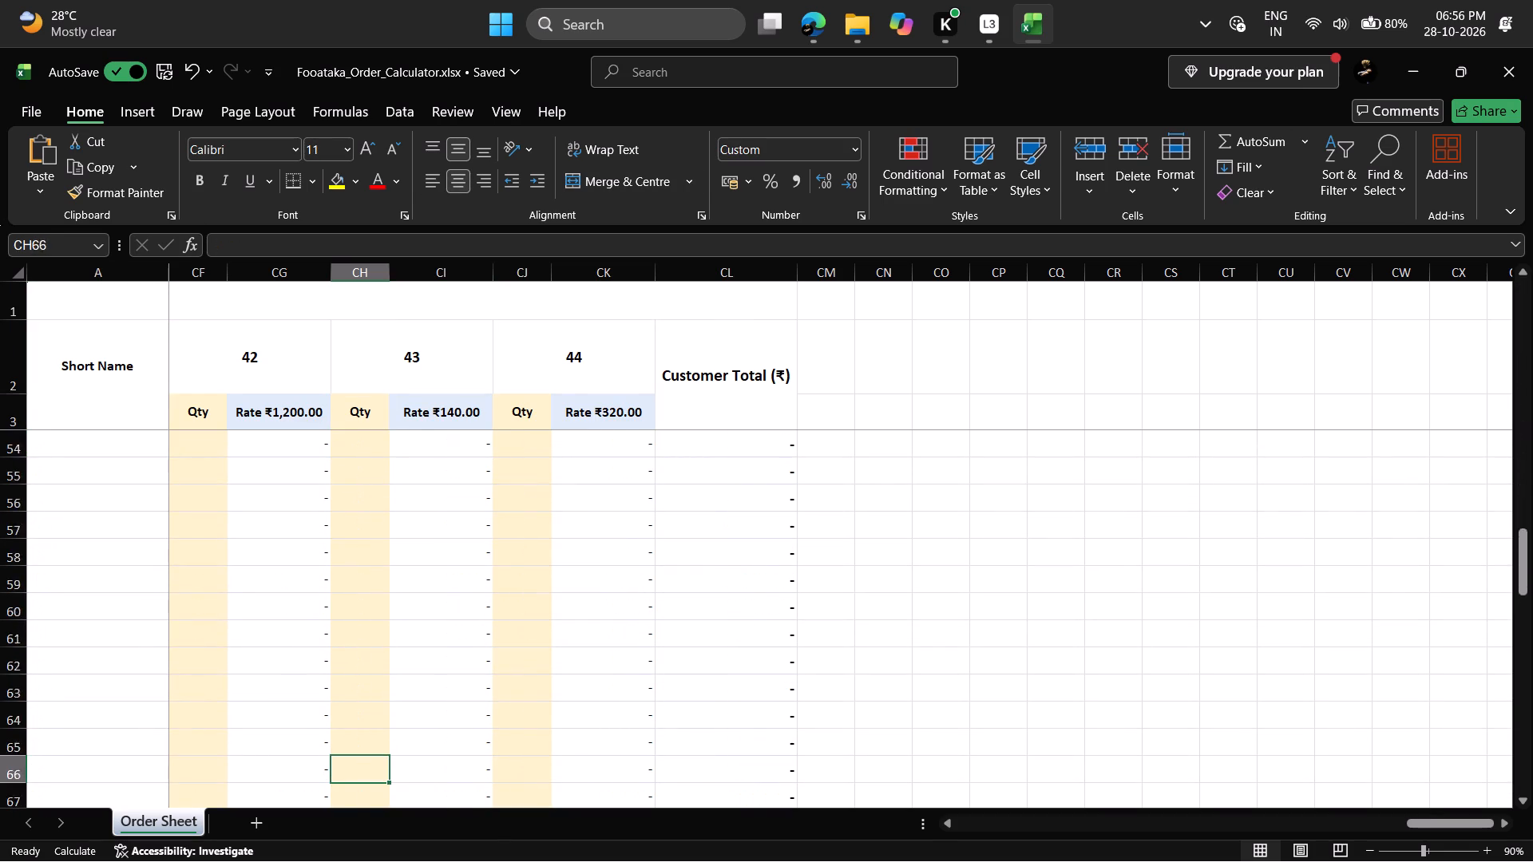
key("Right")
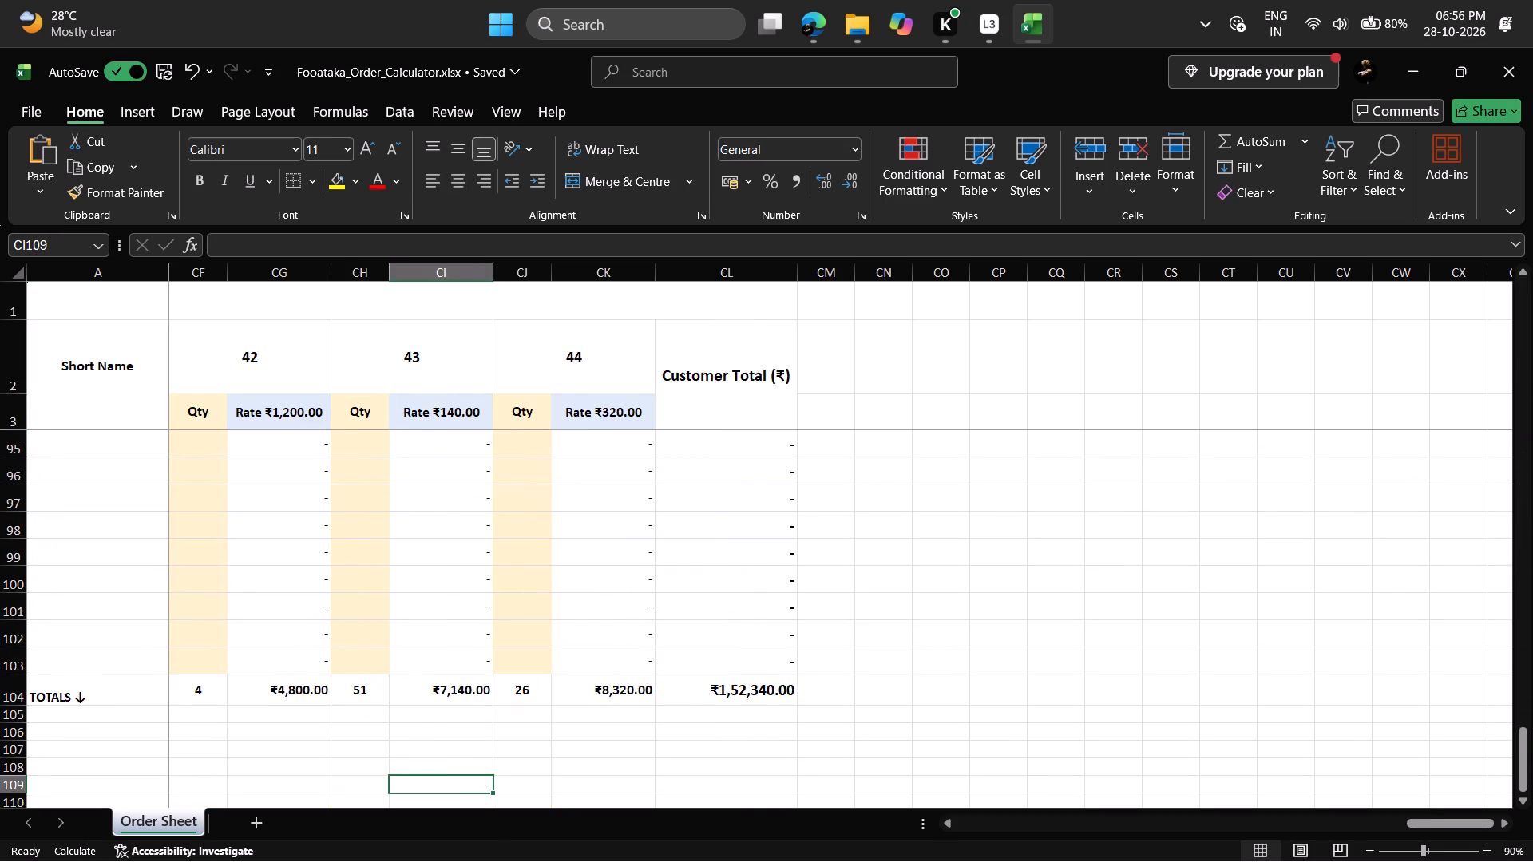
key("Right")
key("Up")
key("Up")
key("Up")
key("Up")
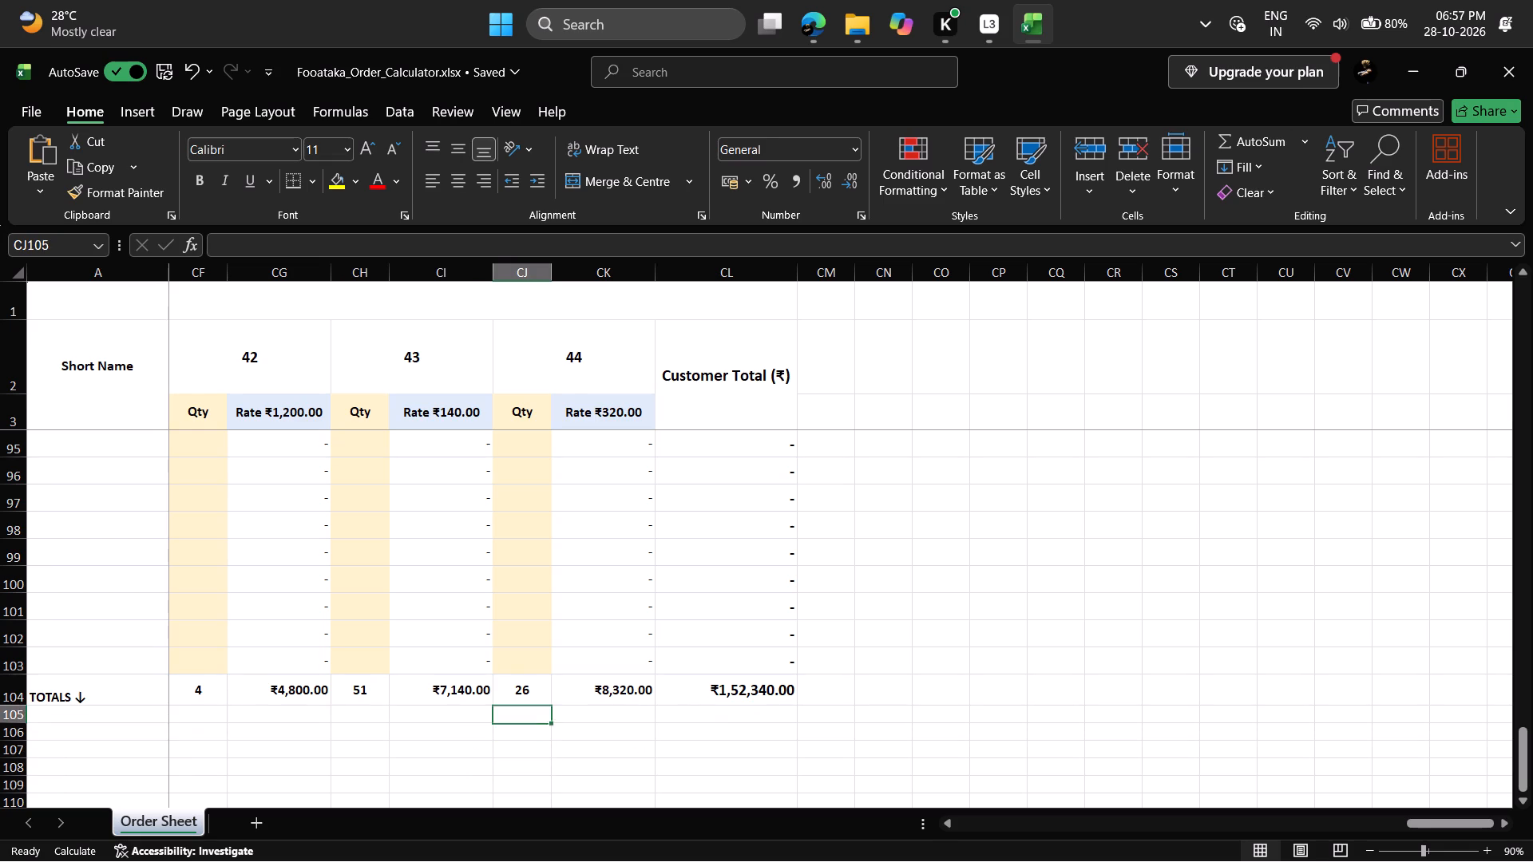
key("Up")
key("Up")
key("Down")
key("Right")
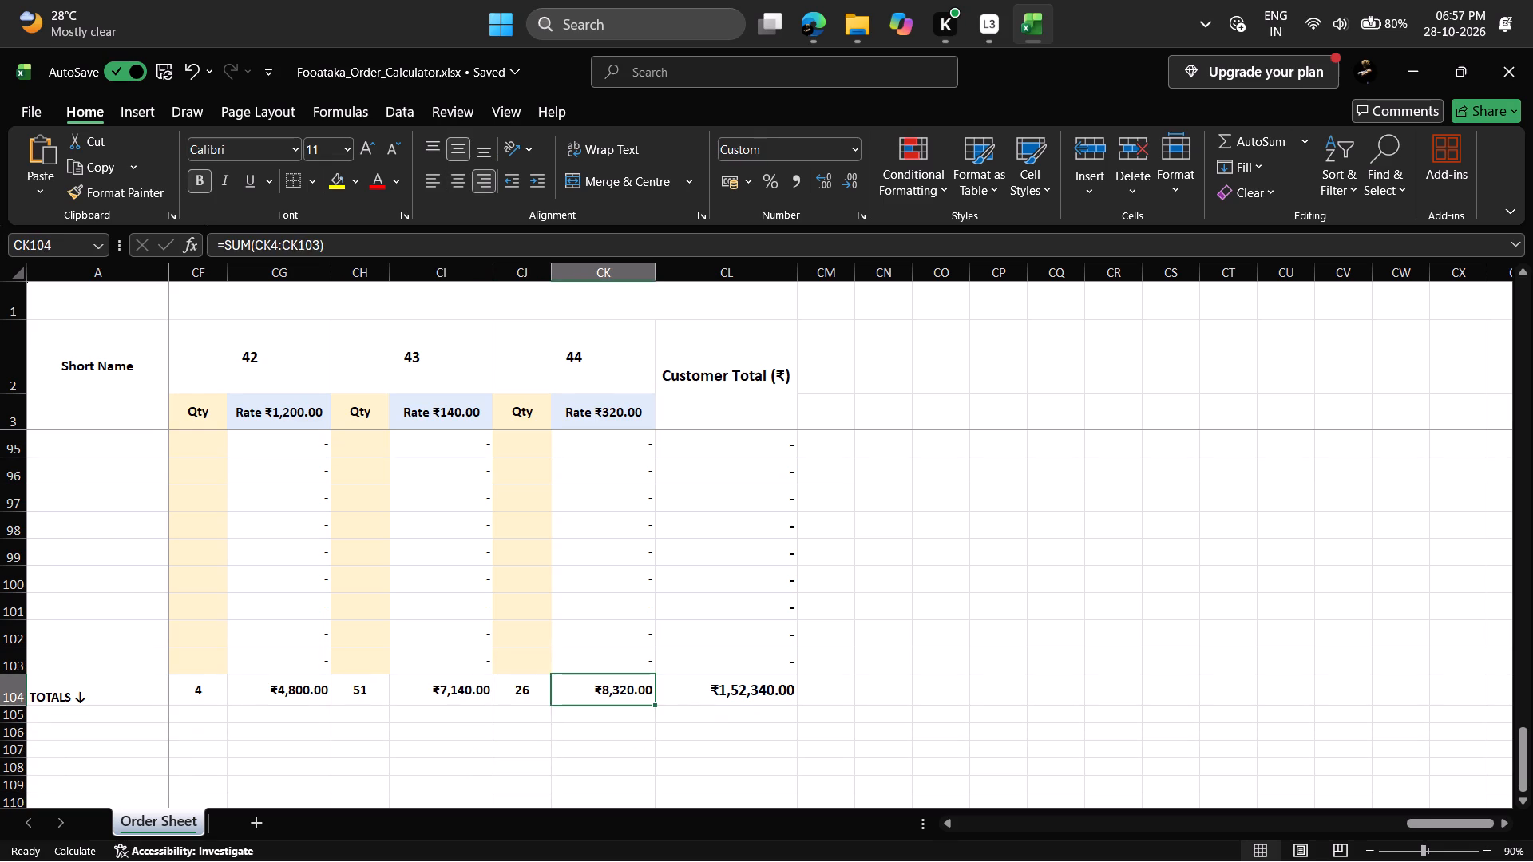
Go back up the item 44 amount column from the TOTALS row to customer 35's row.
key("Up")
key("Up")
key("Up")
key("Up")
key("Up")
key("Up")
key("Up")
key("Up")
key("Up")
key("Up")
key("Up")
key("Up")
key("Up")
key("Up")
key("Up")
key("Up")
key("Up")
key("Up")
key("Up")
key("Up")
key("Up")
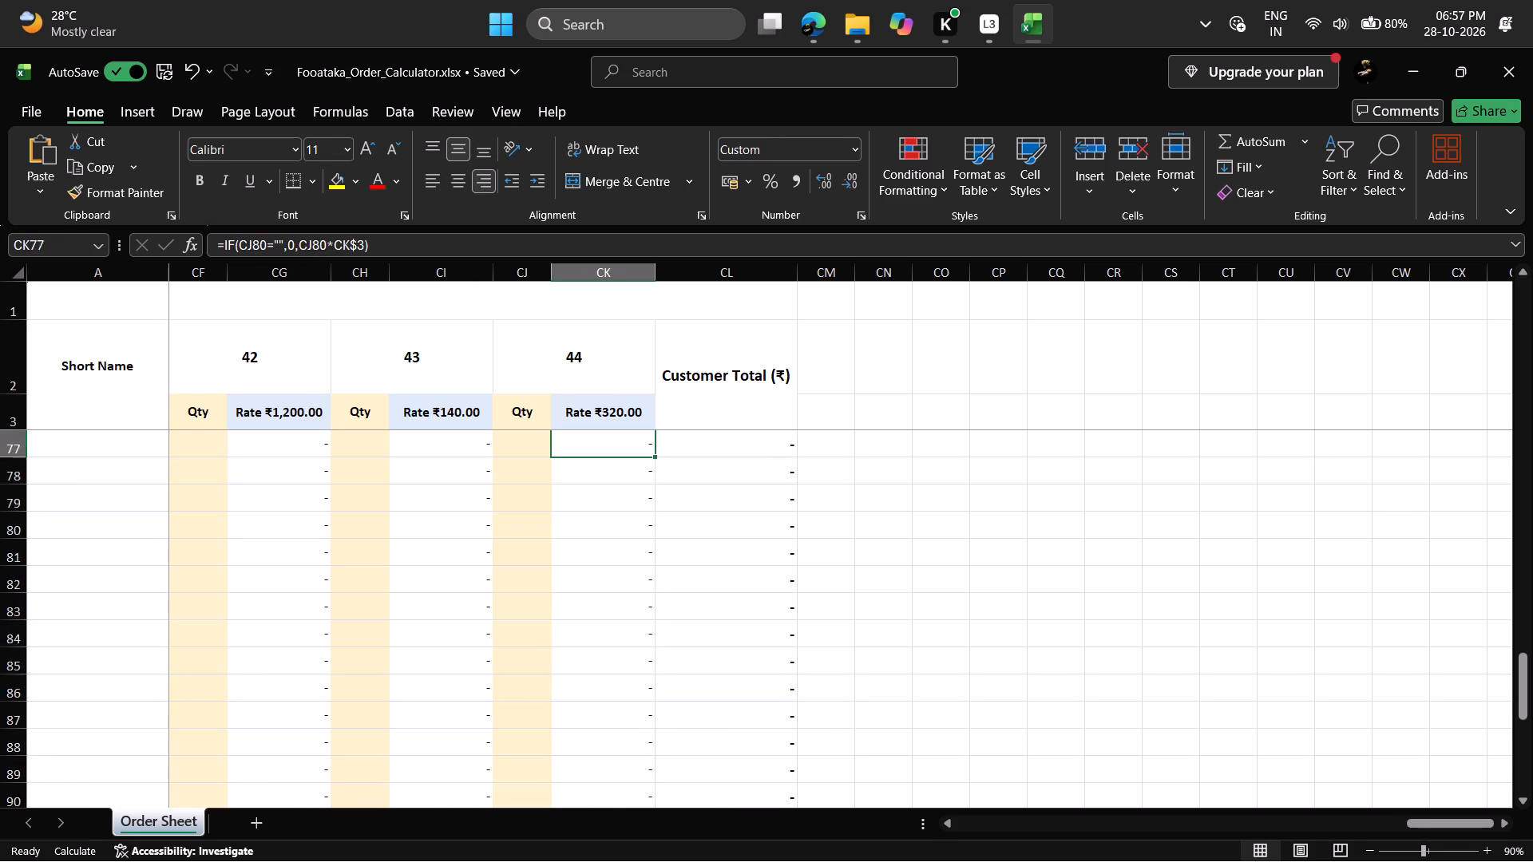
key("Up")
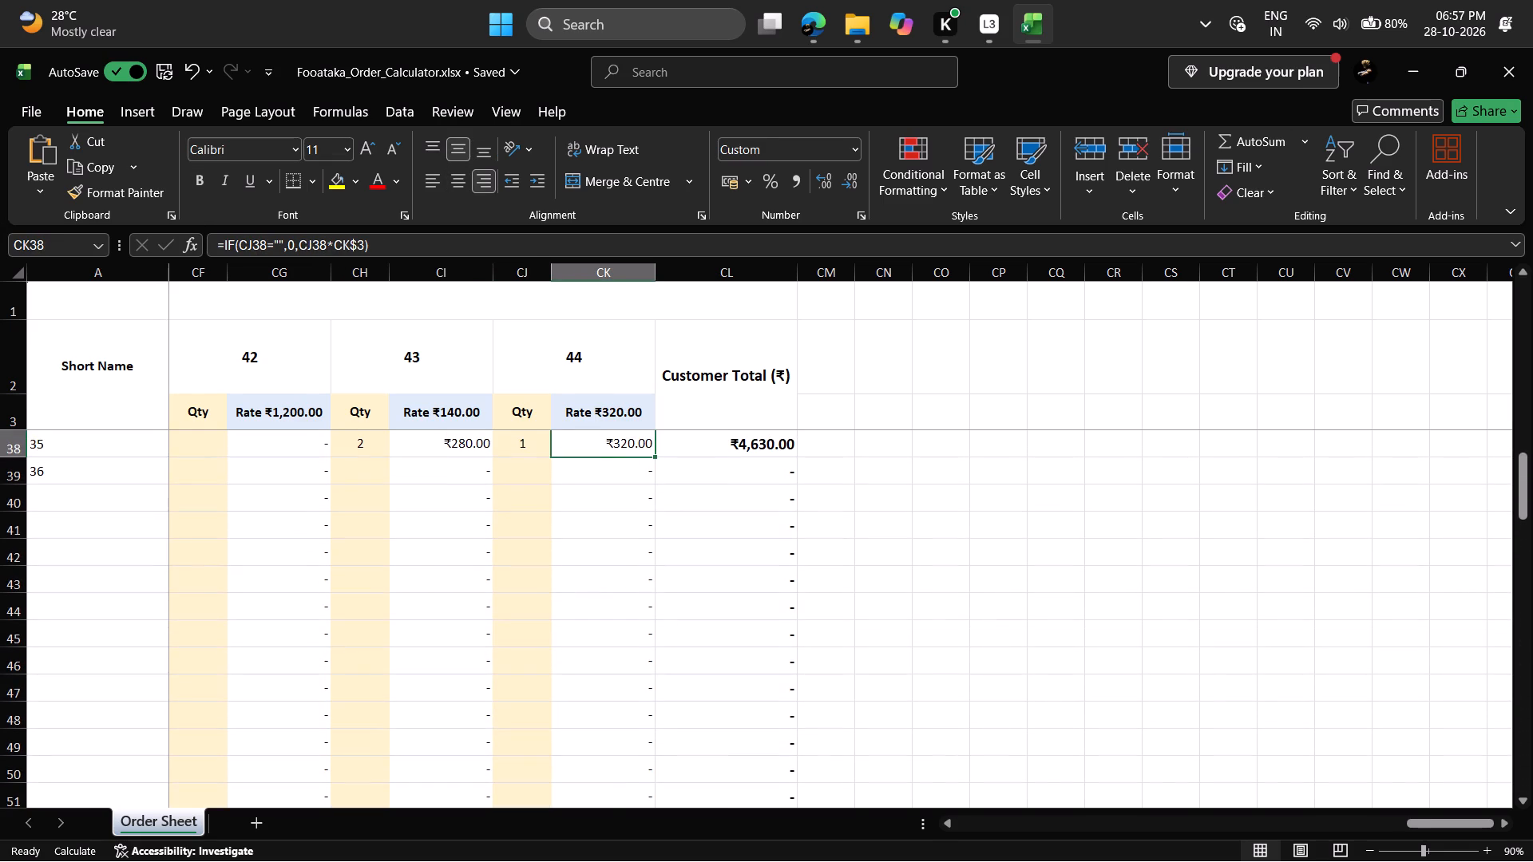
Return to the start of customer 36's row and check the item 1 quantities of the customers just above.
key("Left")
key("Down")
key("Left")
key("Left")
key("Left")
key("Left")
key("Left")
key("Left")
key("Left")
key("Left")
key("Left")
key("Left")
key("Left")
key("Left")
key("Left")
key("Left")
key("Left")
key("Left")
key("Left")
key("Left")
key("Left")
key("Left")
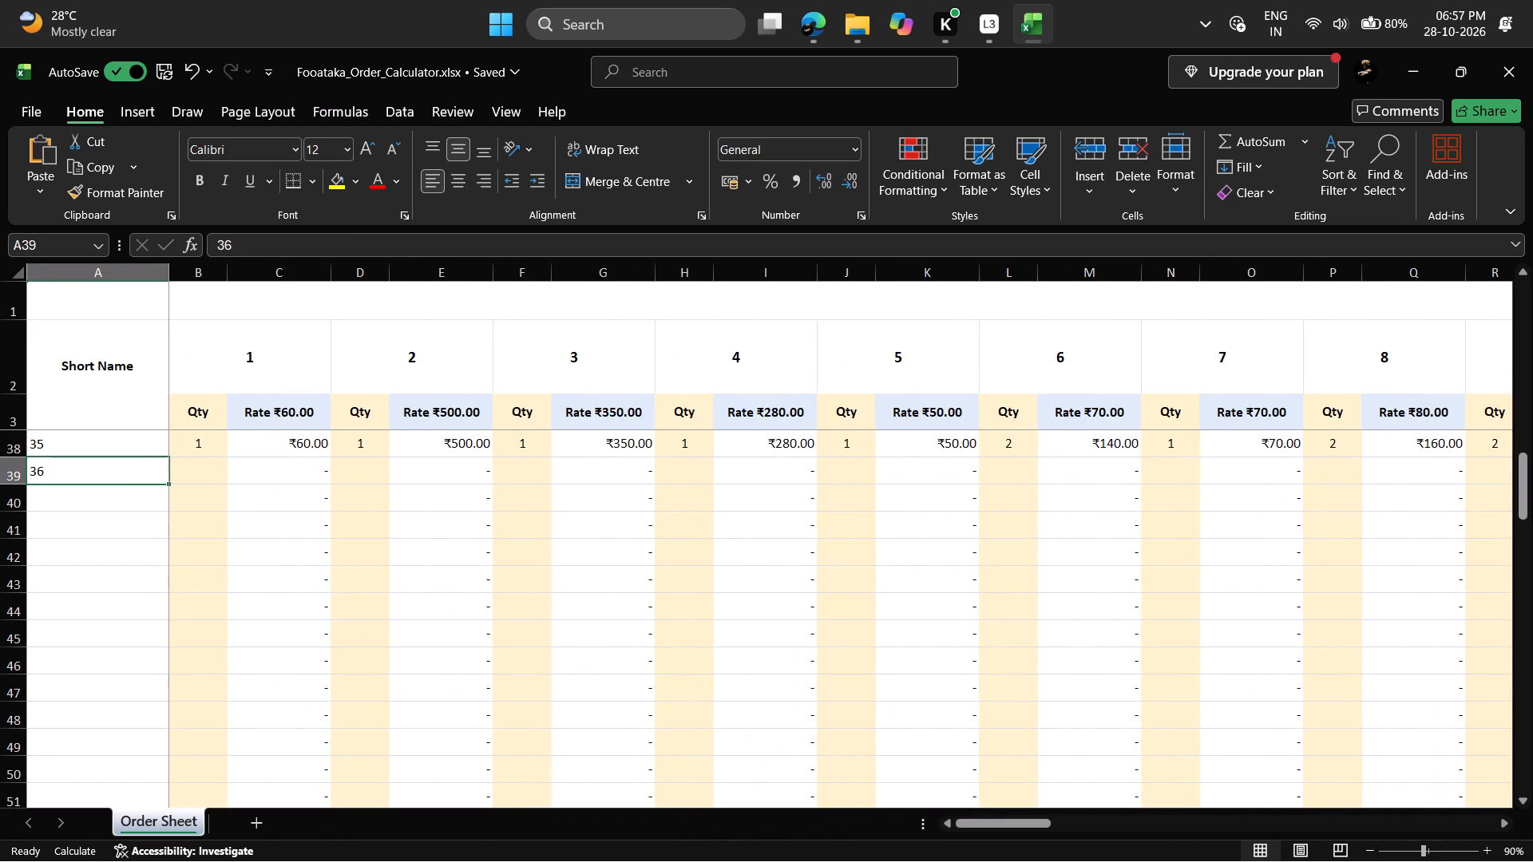
key("Right")
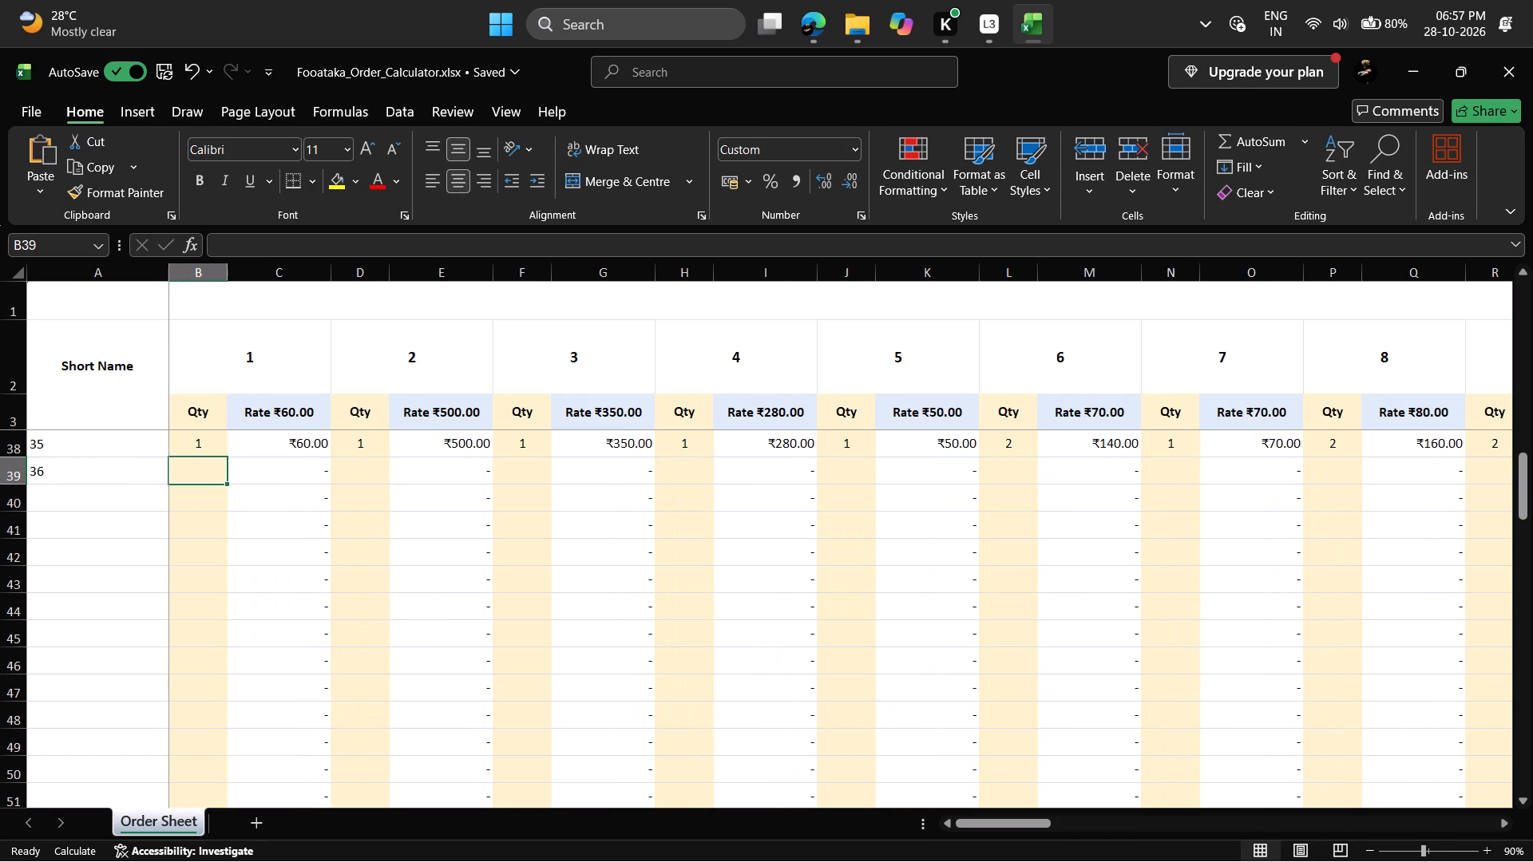
key("Up")
key("Up")
key("Up")
key("Up")
key("Up")
key("Down")
key("Down")
key("Down")
key("Down")
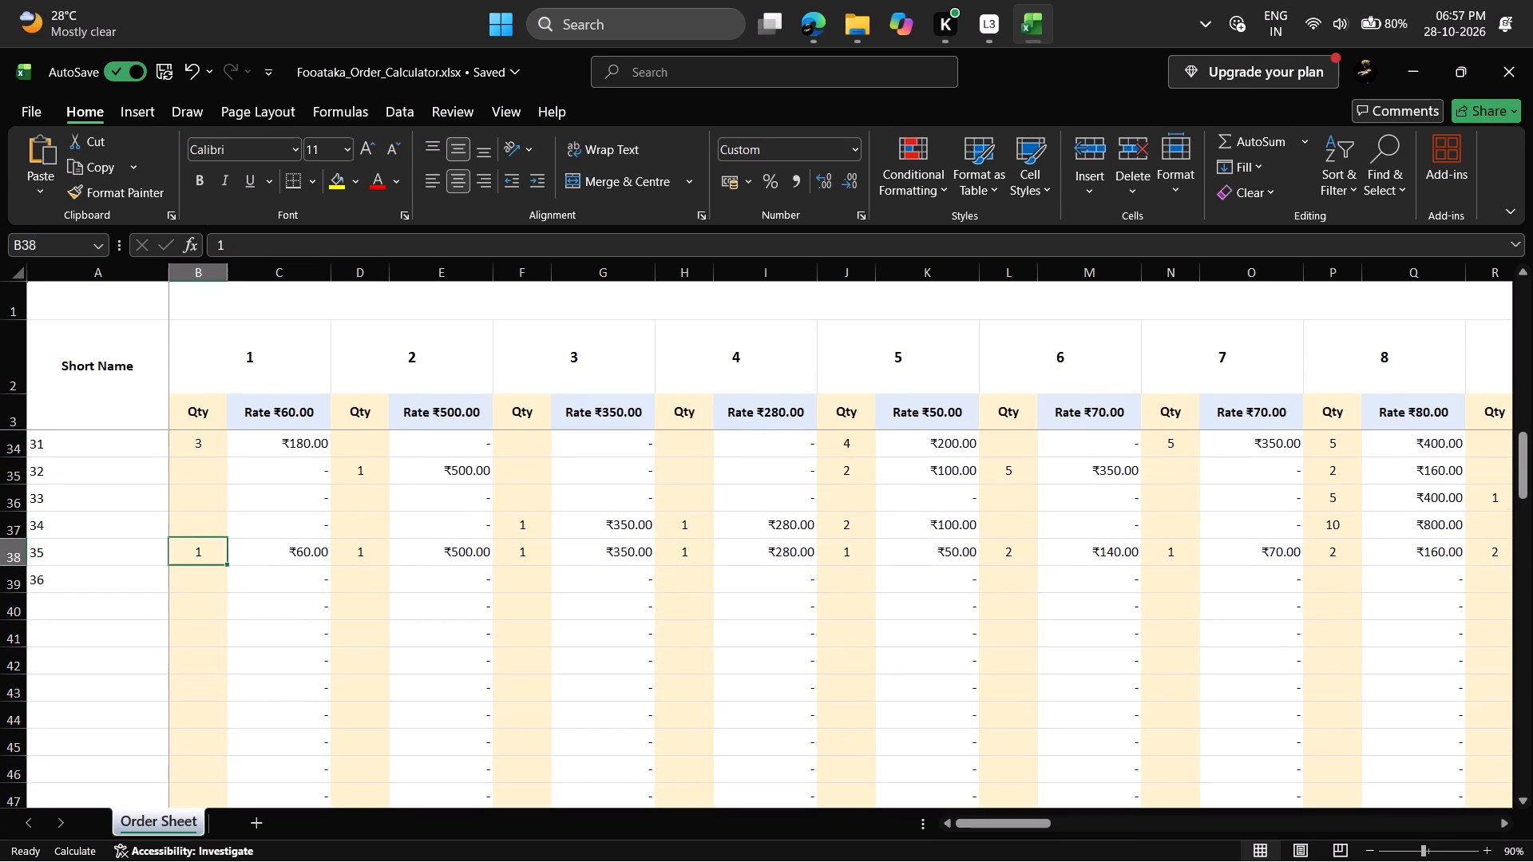
key("Down")
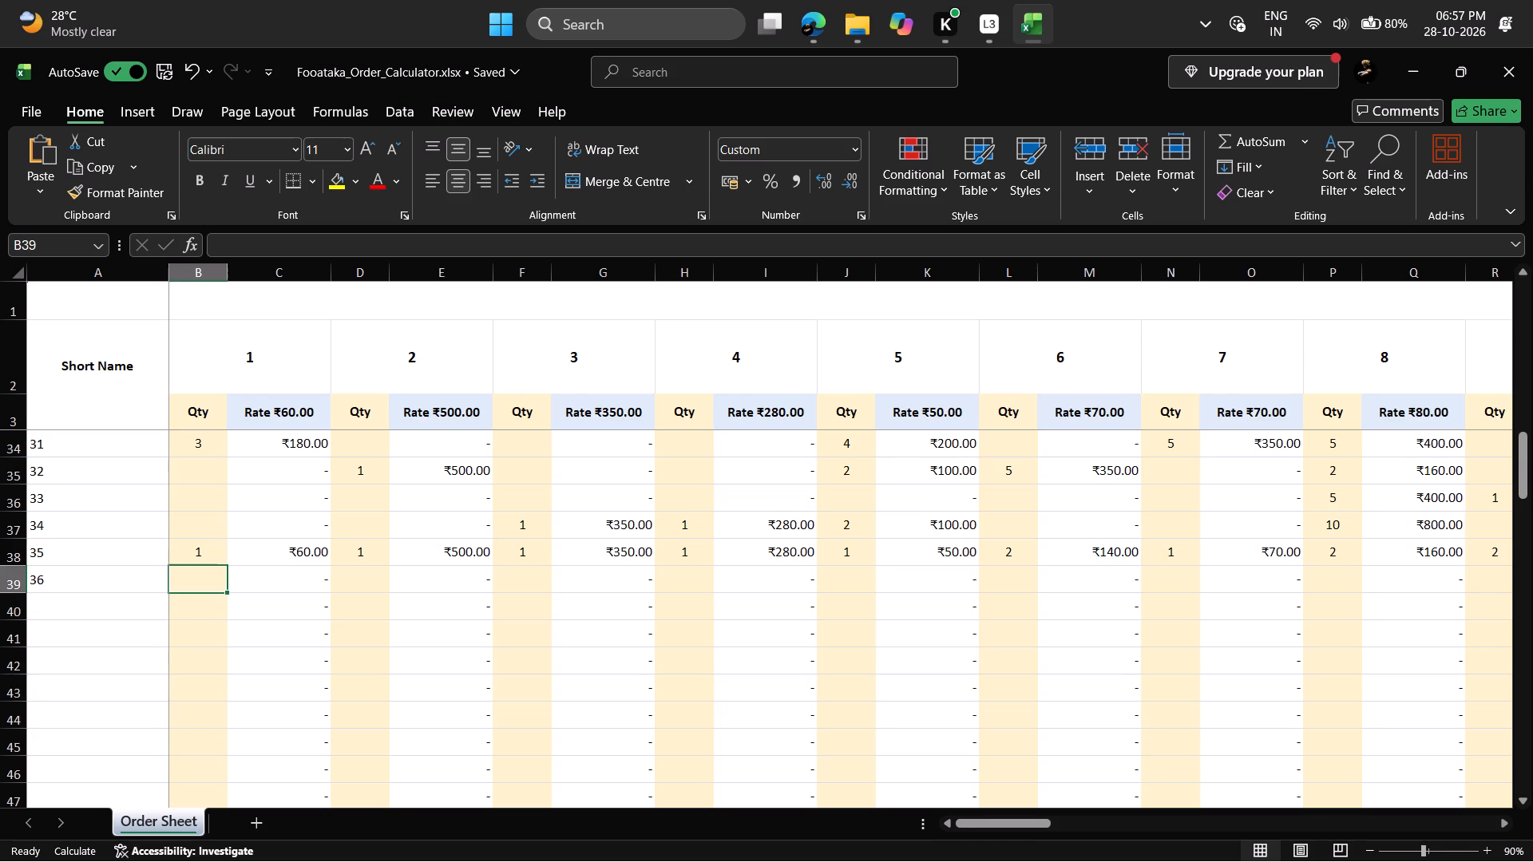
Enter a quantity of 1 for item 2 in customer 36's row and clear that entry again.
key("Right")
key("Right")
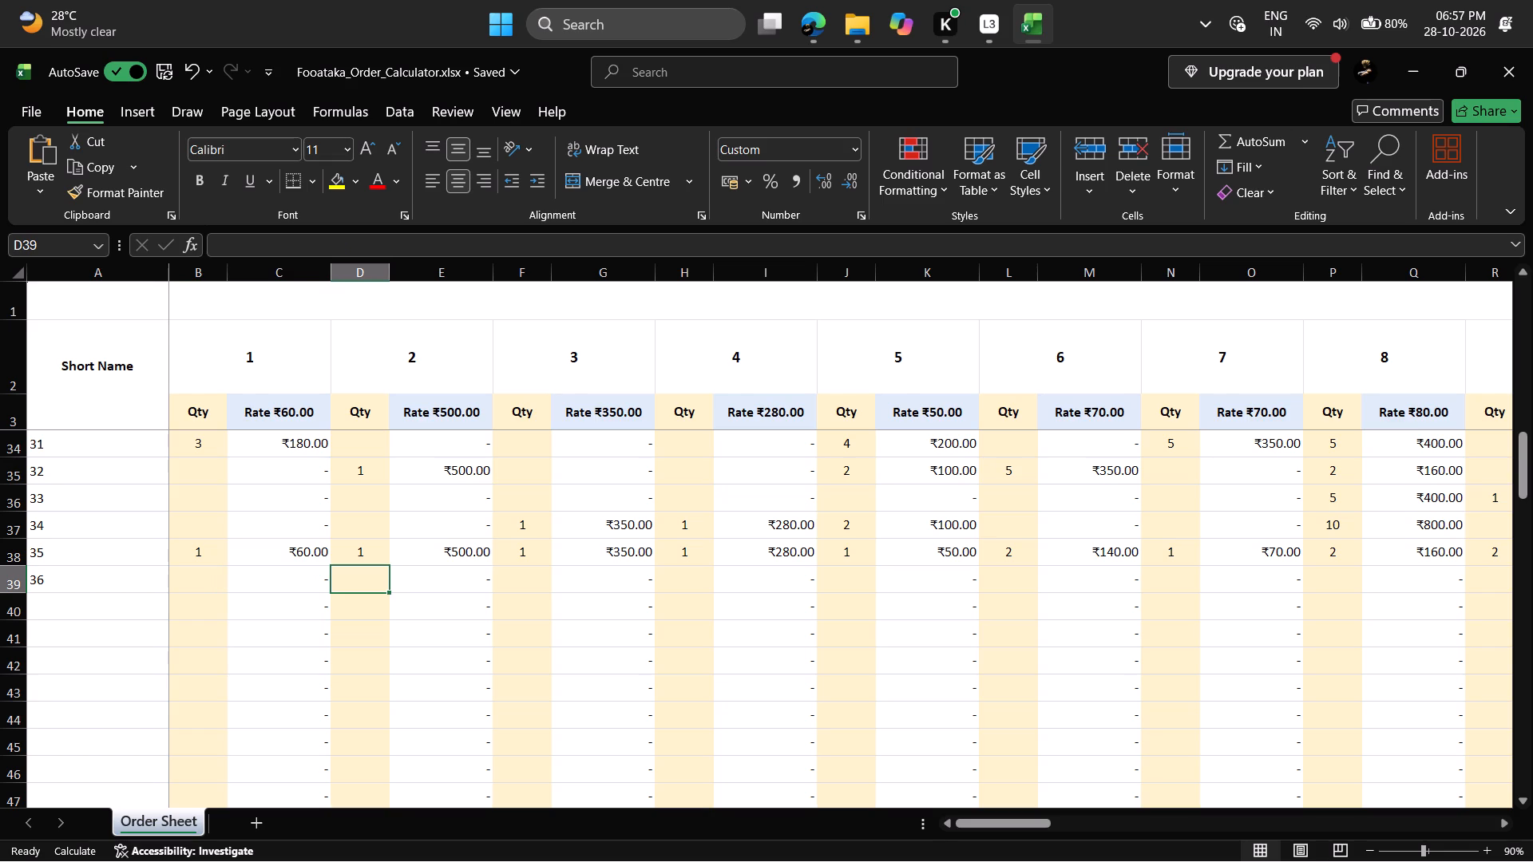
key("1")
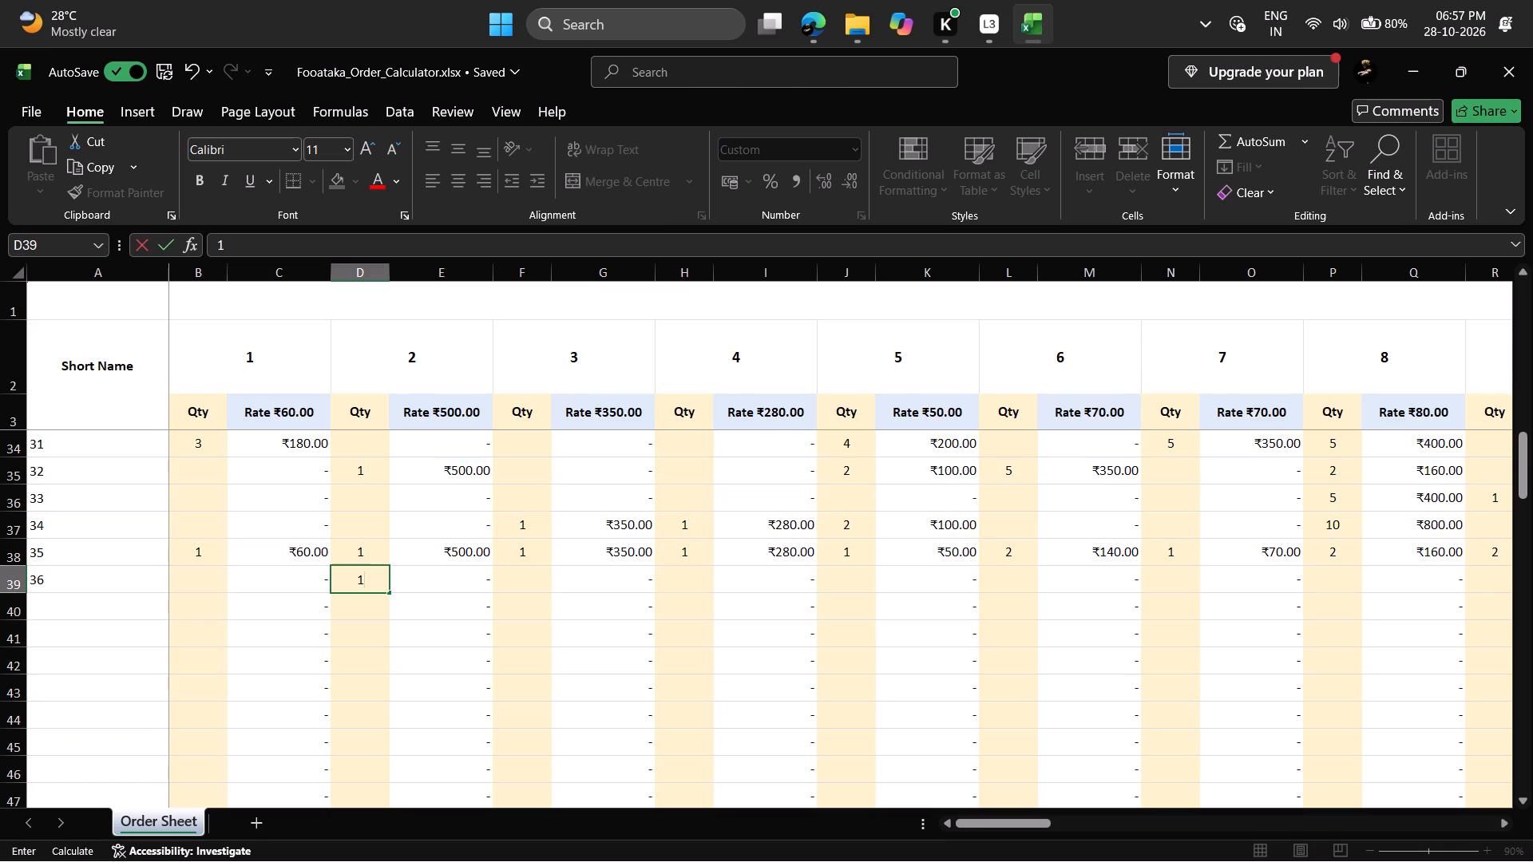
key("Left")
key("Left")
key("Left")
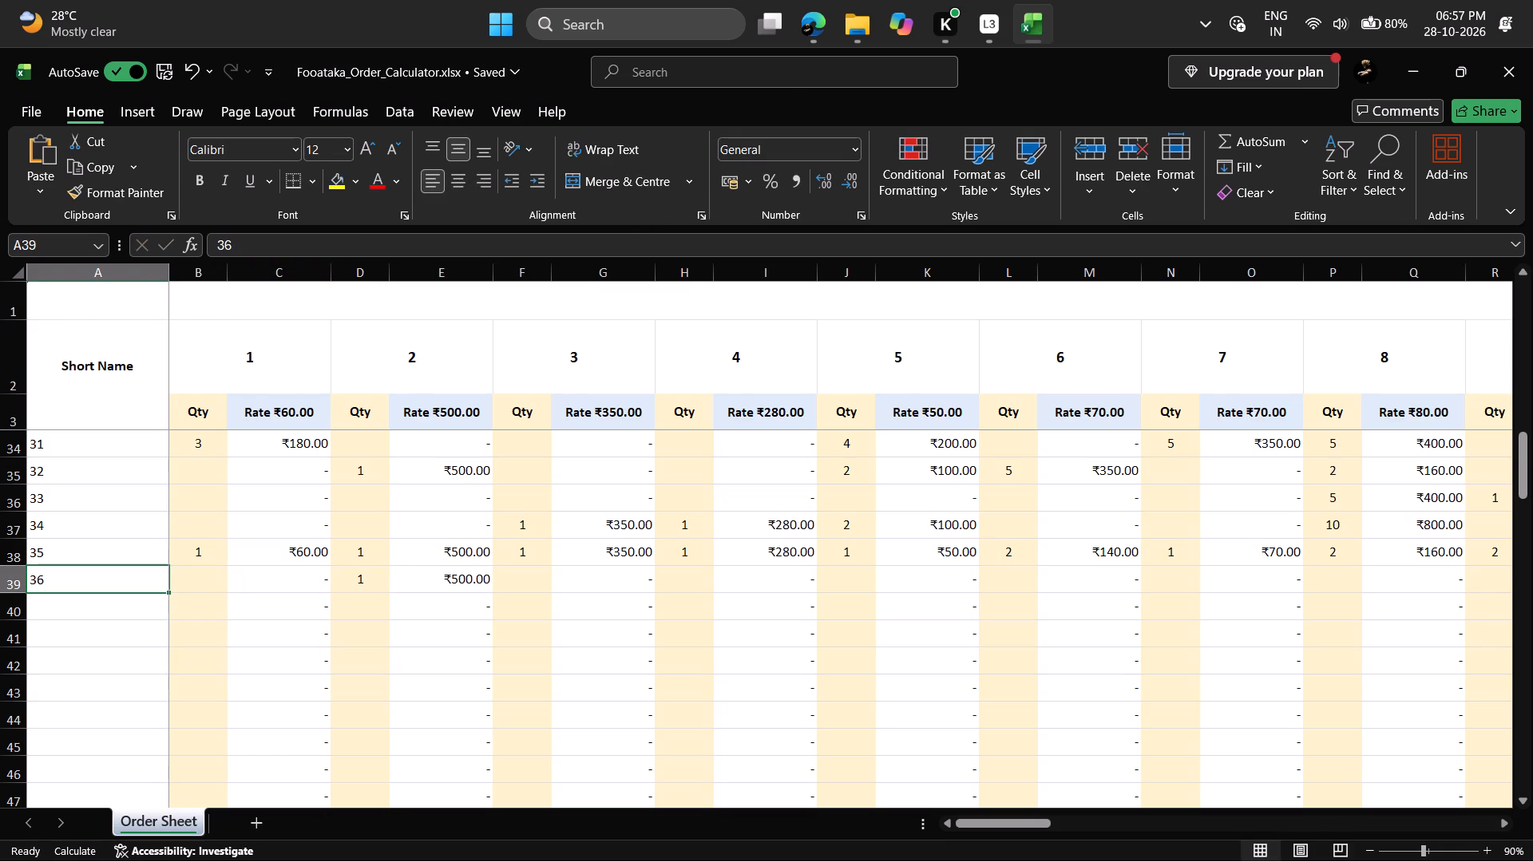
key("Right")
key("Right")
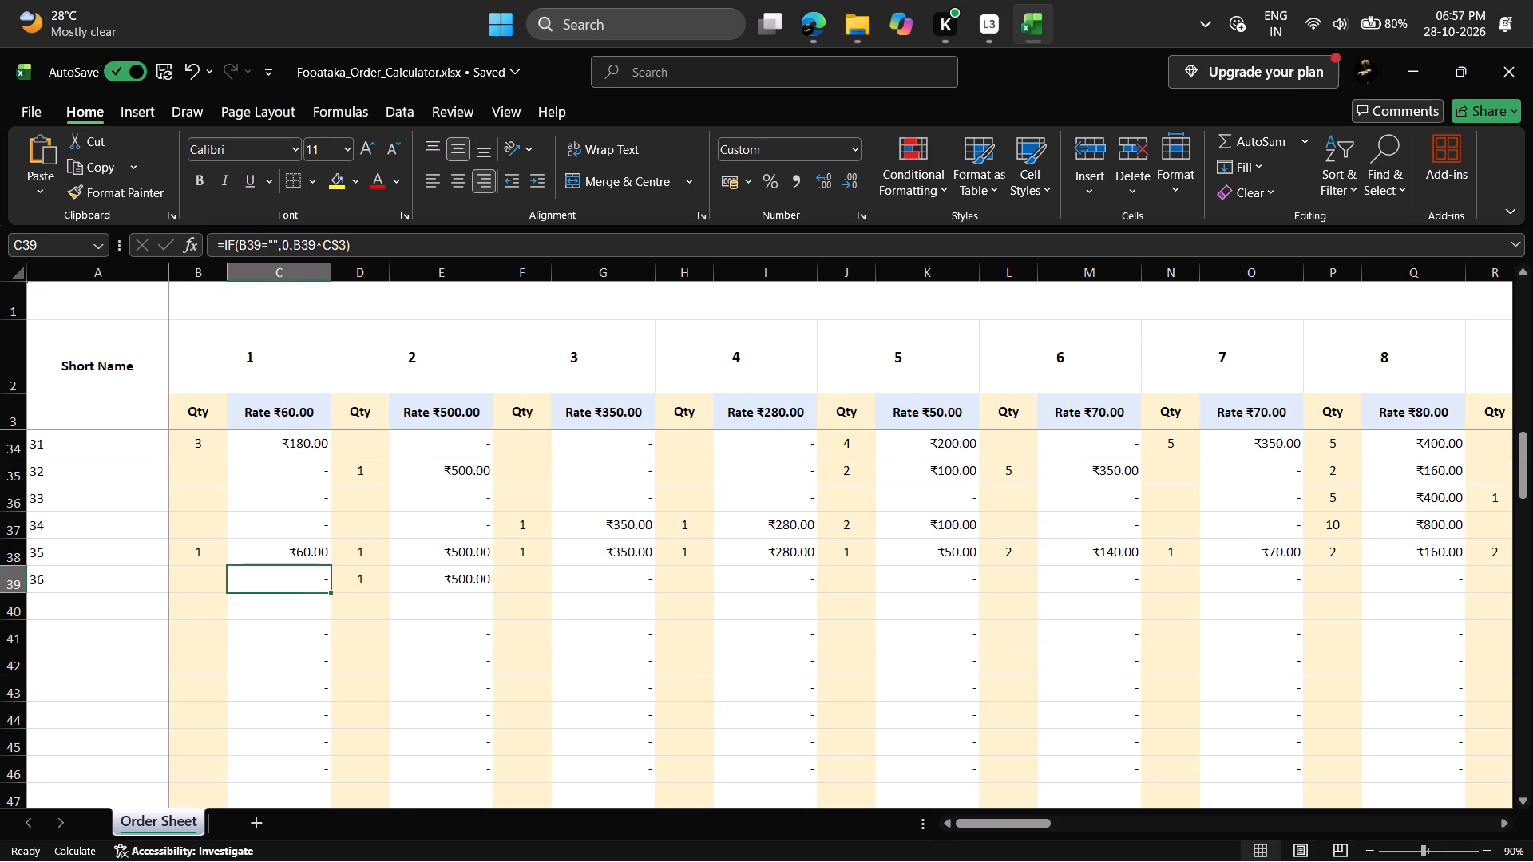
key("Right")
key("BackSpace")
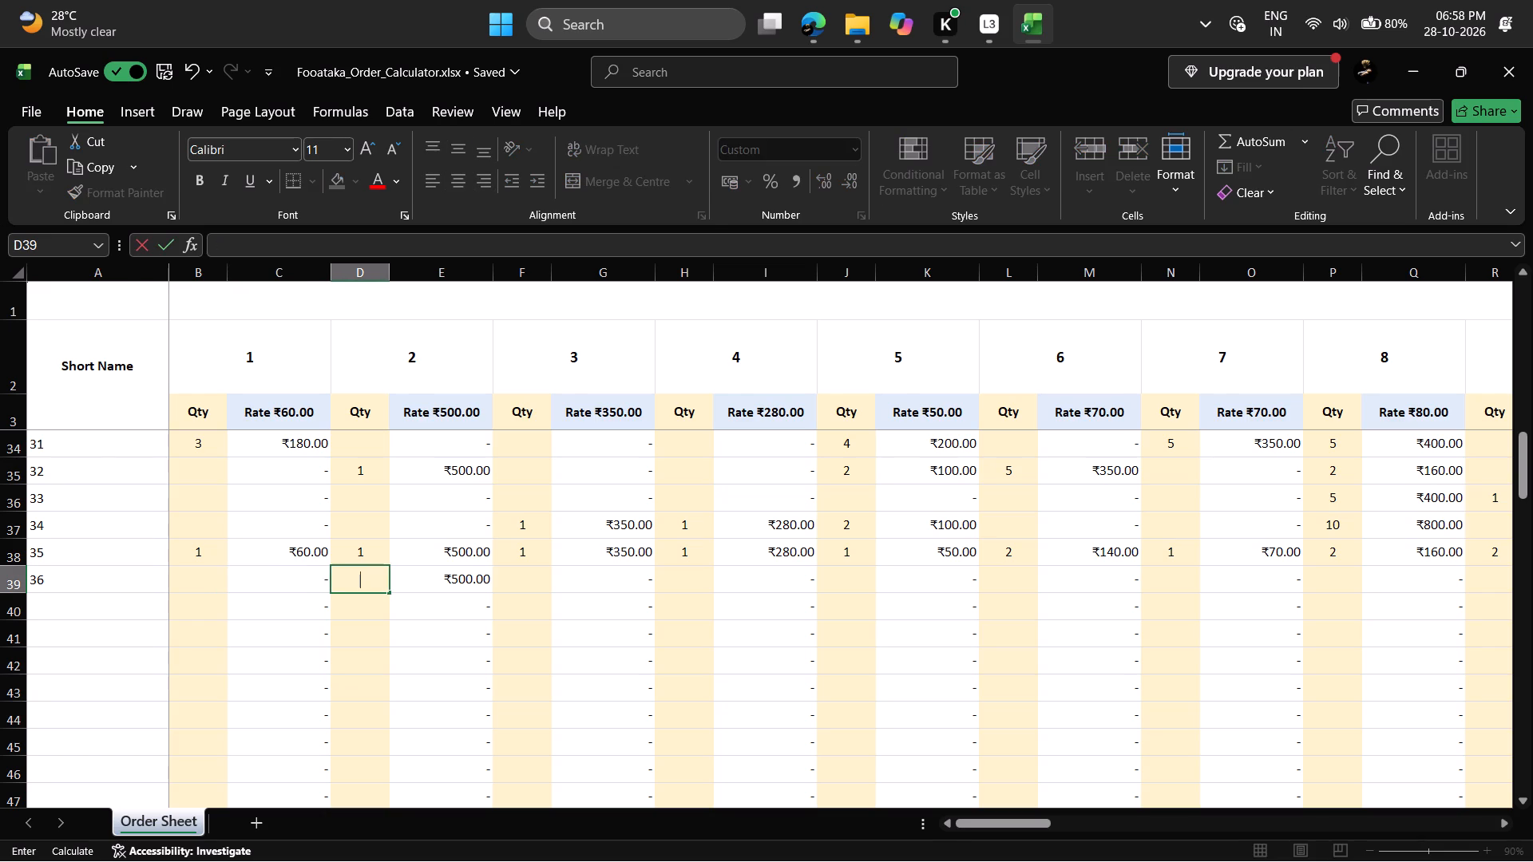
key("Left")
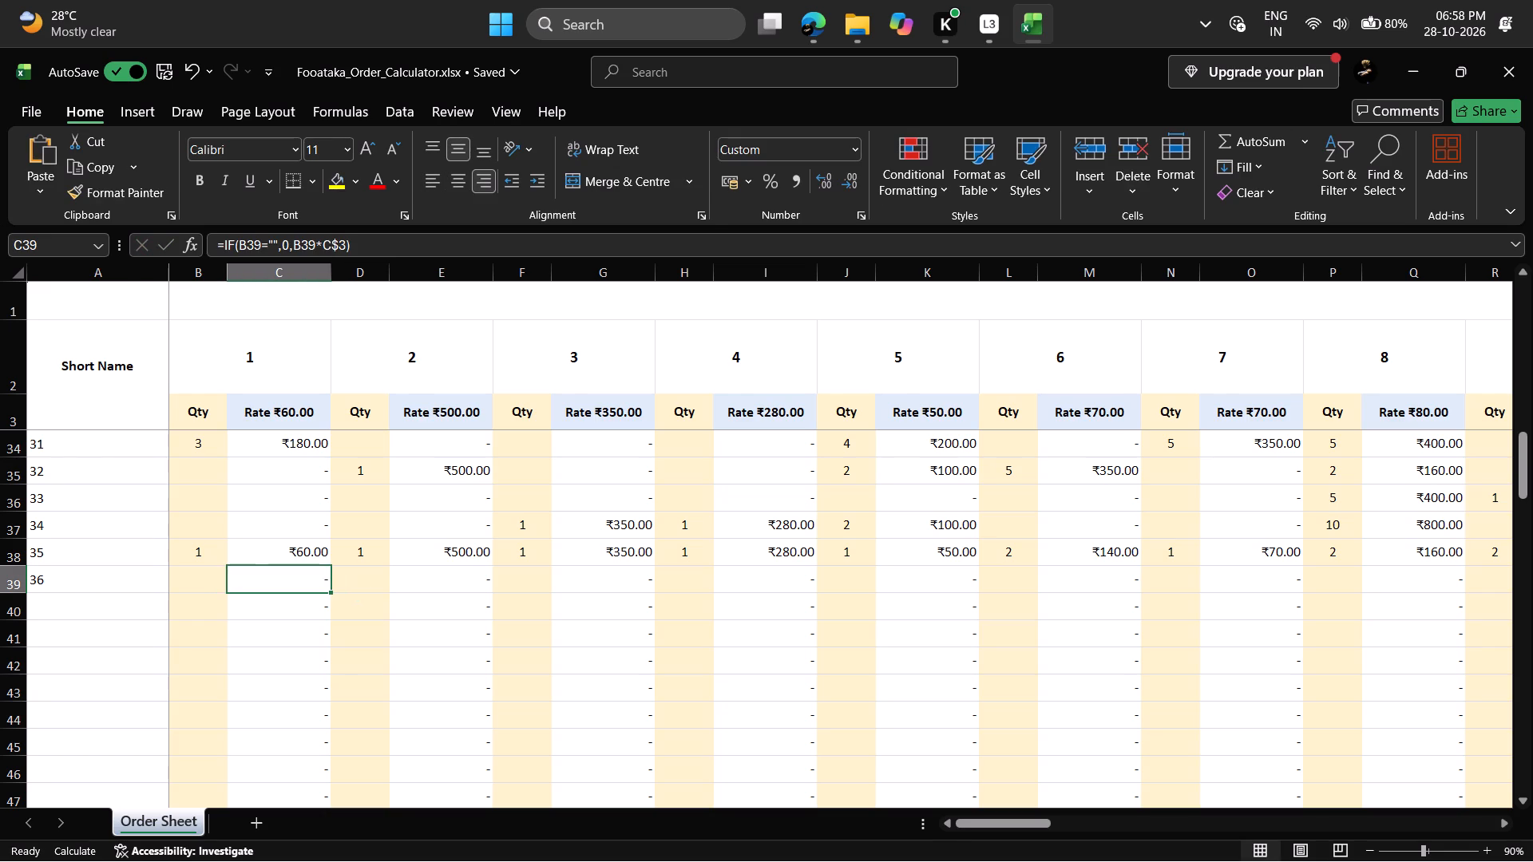
Look along customer 35's row through the last items to the Customer Total column.
key("Up")
key("Right")
key("Right")
key("Right")
key("Right")
key("Right")
key("Right")
key("Right")
key("Right")
key("Right")
key("Right")
key("Right")
key("Right")
key("Right")
key("Right")
key("Right")
key("Right")
key("Right")
key("Right")
key("Right")
key("Right")
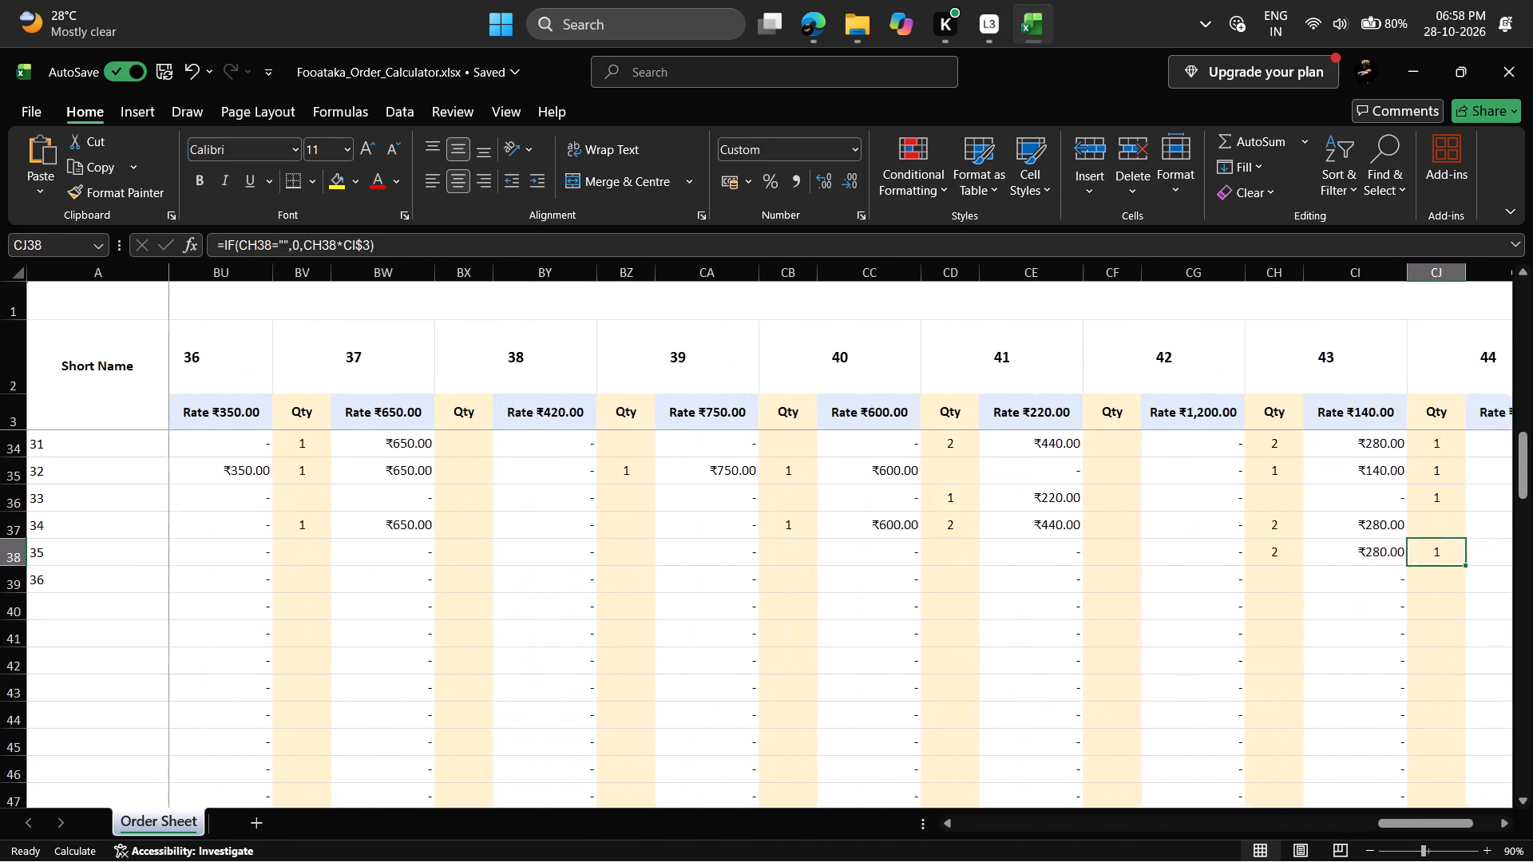
key("Left")
key("Left")
key("Left")
key("Left")
key("Left")
key("Left")
key("Left")
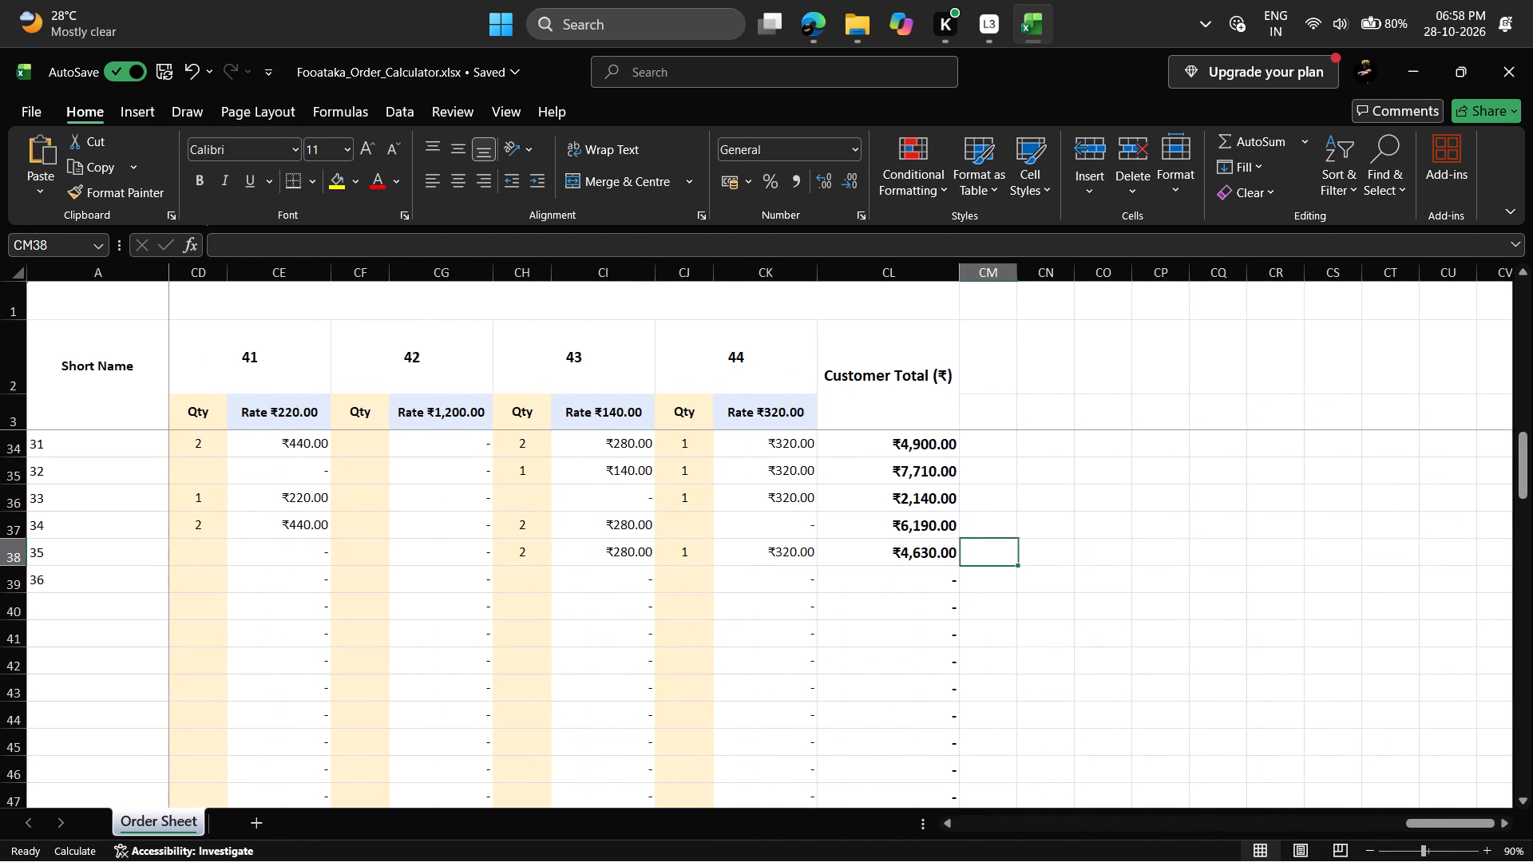
Enter a quantity of 1 for both item 2 and item 4 in customer 36's row.
key("Left")
key("Down")
key("Left")
key("Left")
key("Left")
key("Left")
key("Left")
key("Left")
key("Left")
key("Left")
key("Left")
key("Left")
key("Left")
key("Left")
key("Left")
key("Left")
key("Left")
key("Left")
key("Left")
key("Left")
key("Left")
key("Left")
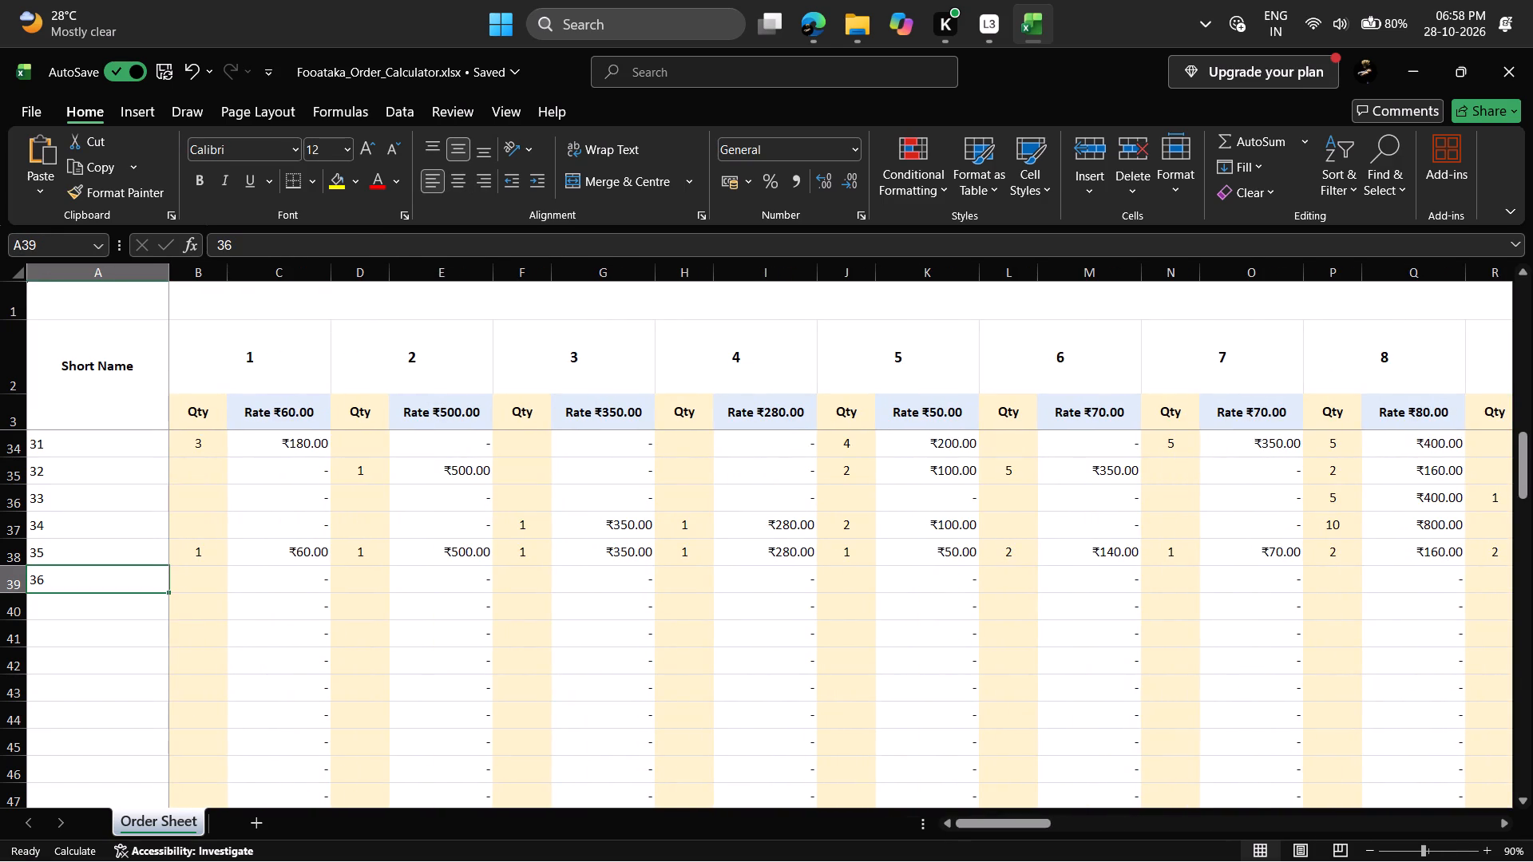
key("Right")
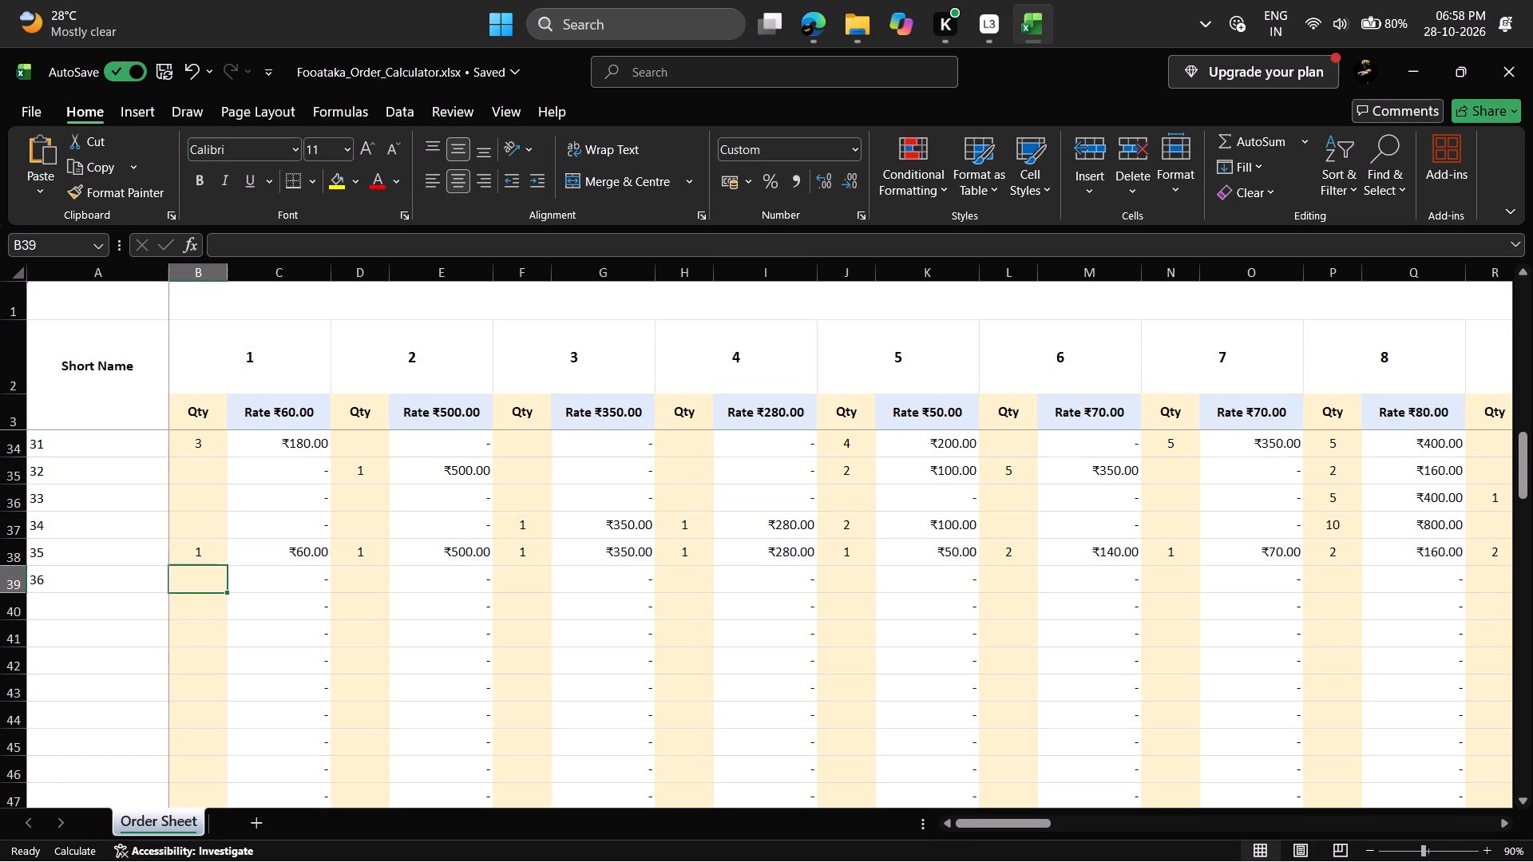
key("Right")
key("Right")
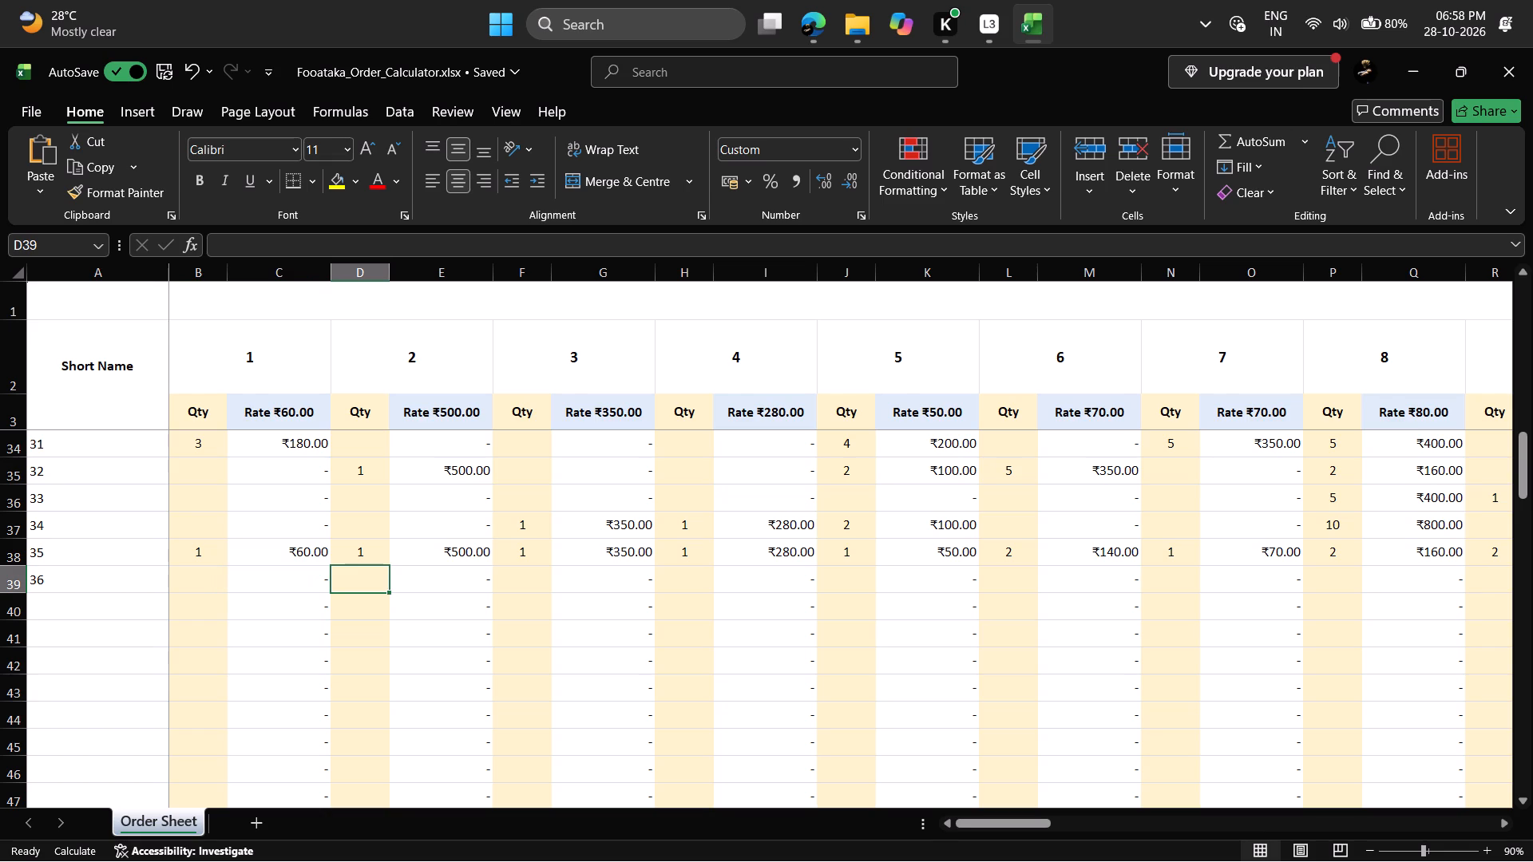
key("1")
key("Right")
key("Right")
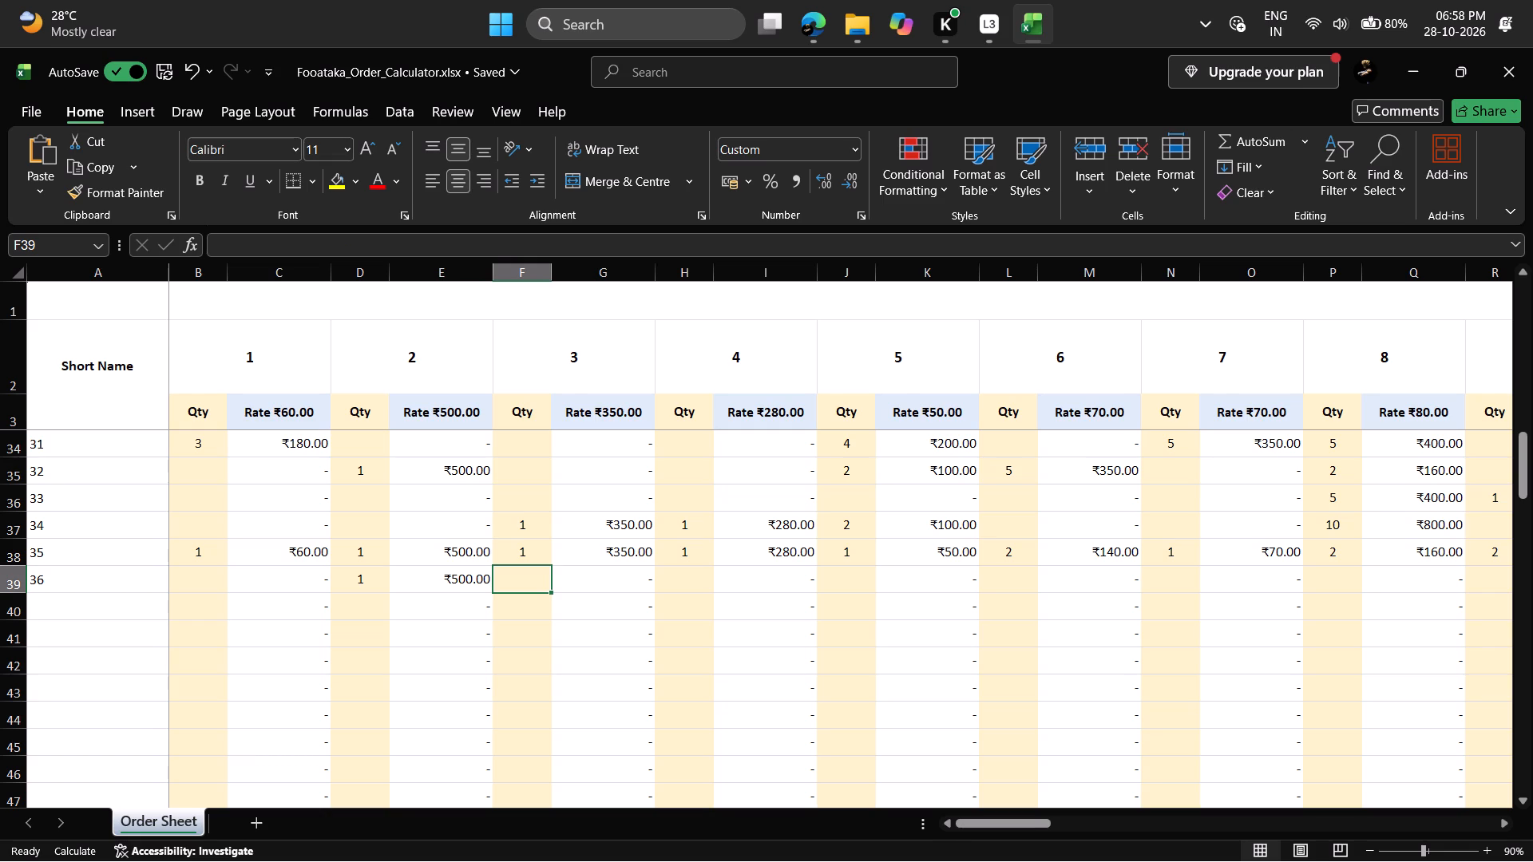
key("Right")
key("Right")
key("1")
key("Right")
key("Right")
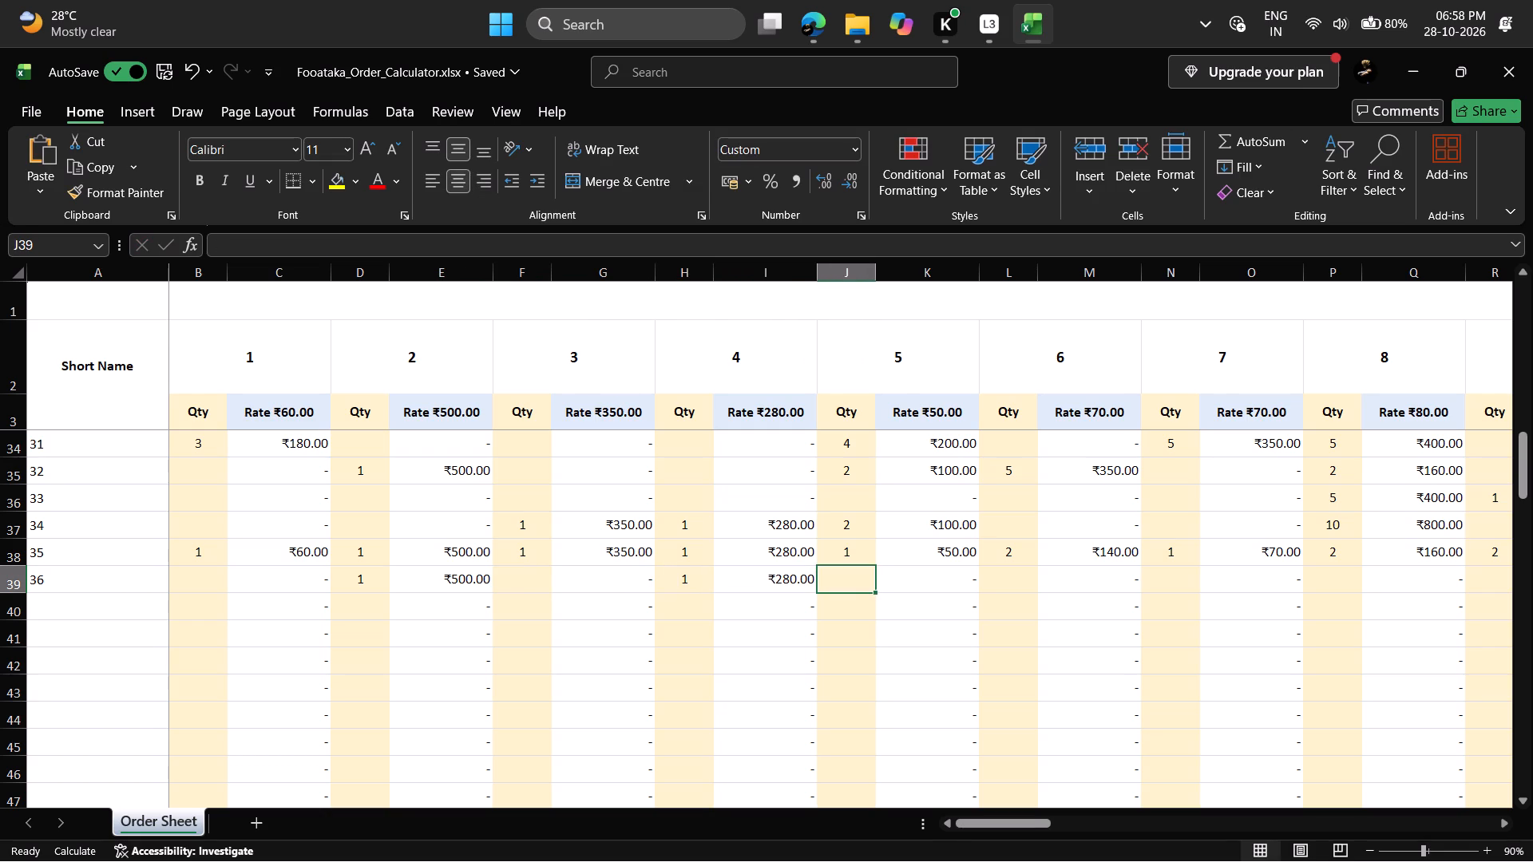
Enter a quantity of 3 for item 5 and 1 for item 6 in customer 36's row.
key("Right")
key("Left")
key("3")
key("Right")
key("Right")
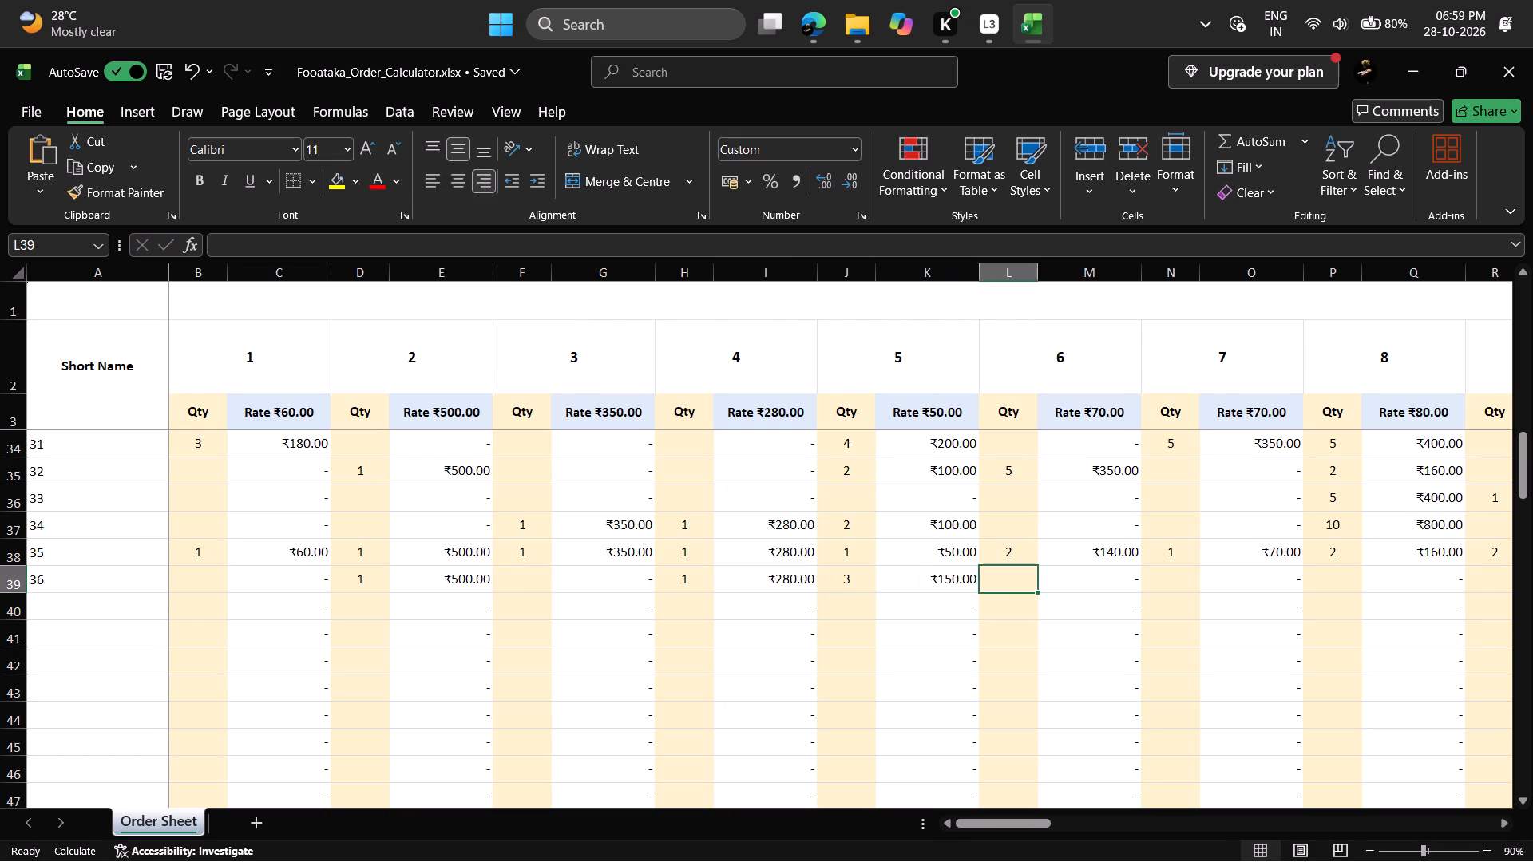
key("1")
key("Right")
key("Right")
Enter a quantity of 1 for both item 9 and item 13 in customer 36's row.
key("Right")
key("Right")
key("Right")
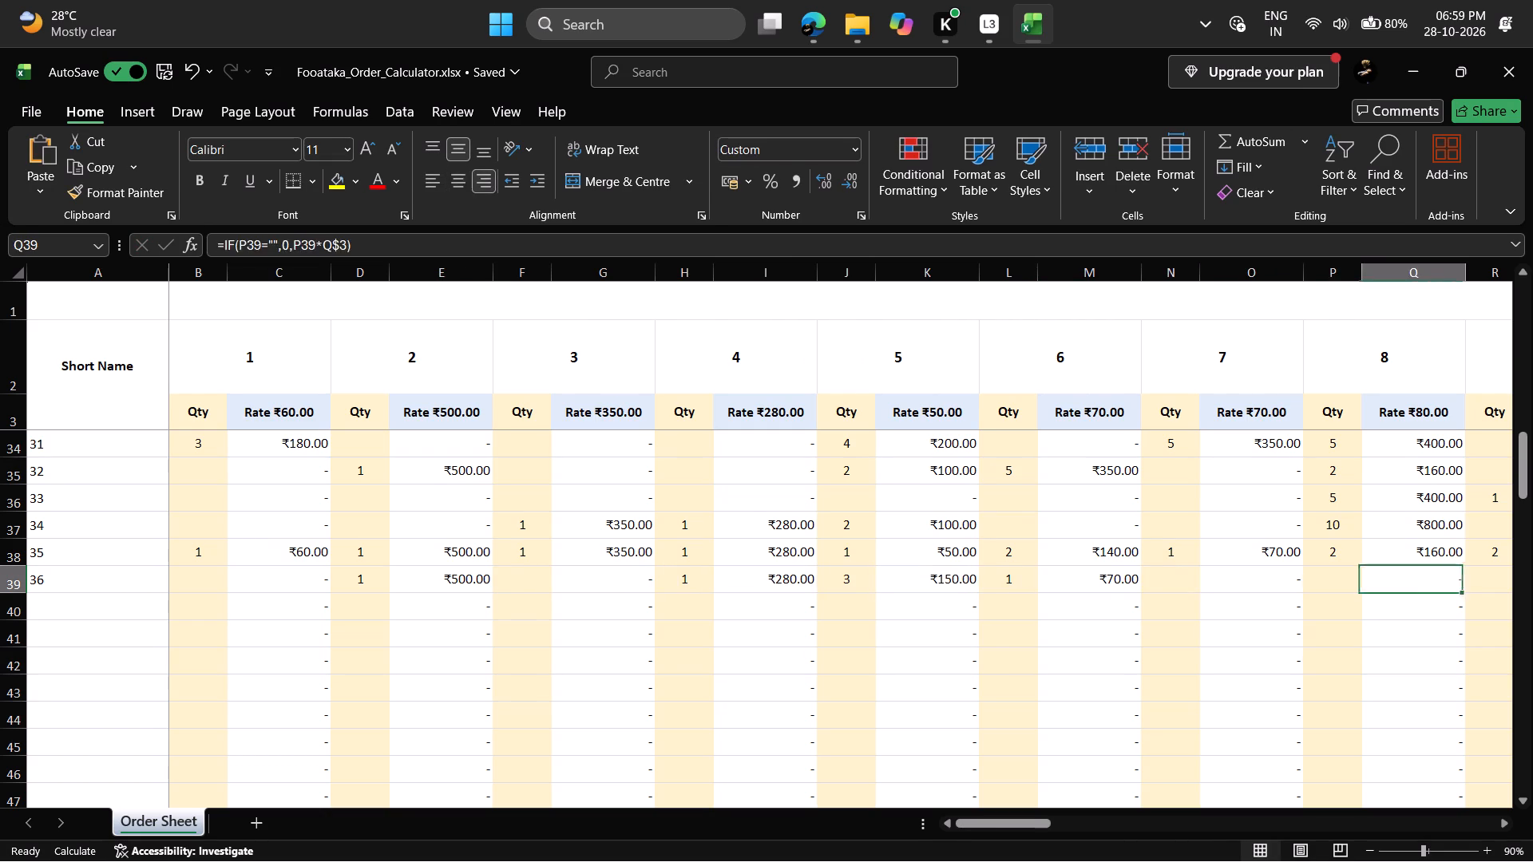
key("Right")
key("1")
key("Right")
key("Right")
key("Right")
key("Left")
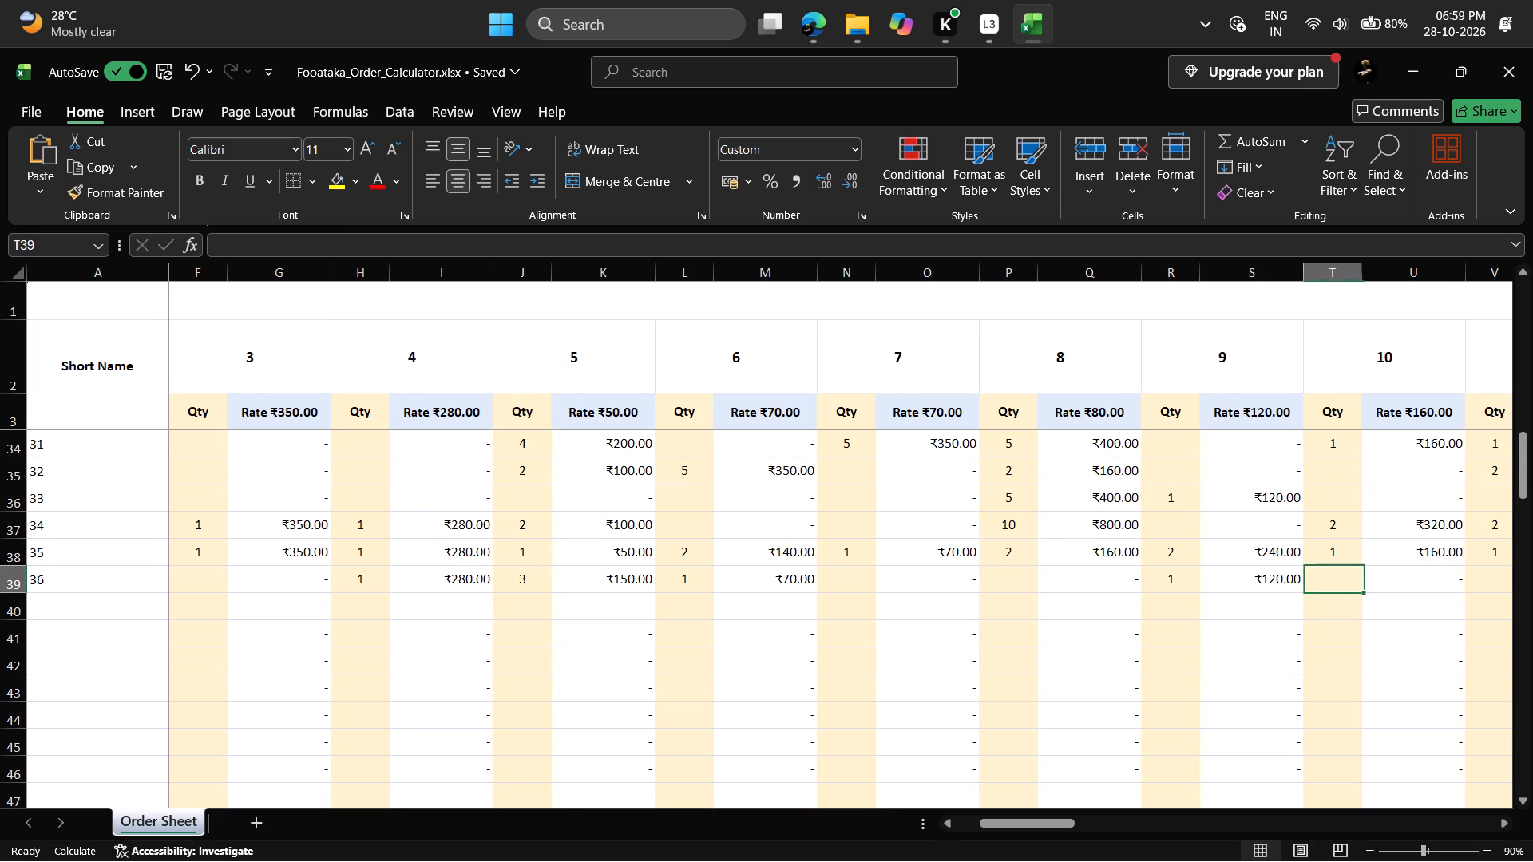
key("Right")
key("Right")
key("Right")
key("Right")
key("Right")
key("Right")
key("1")
key("Right")
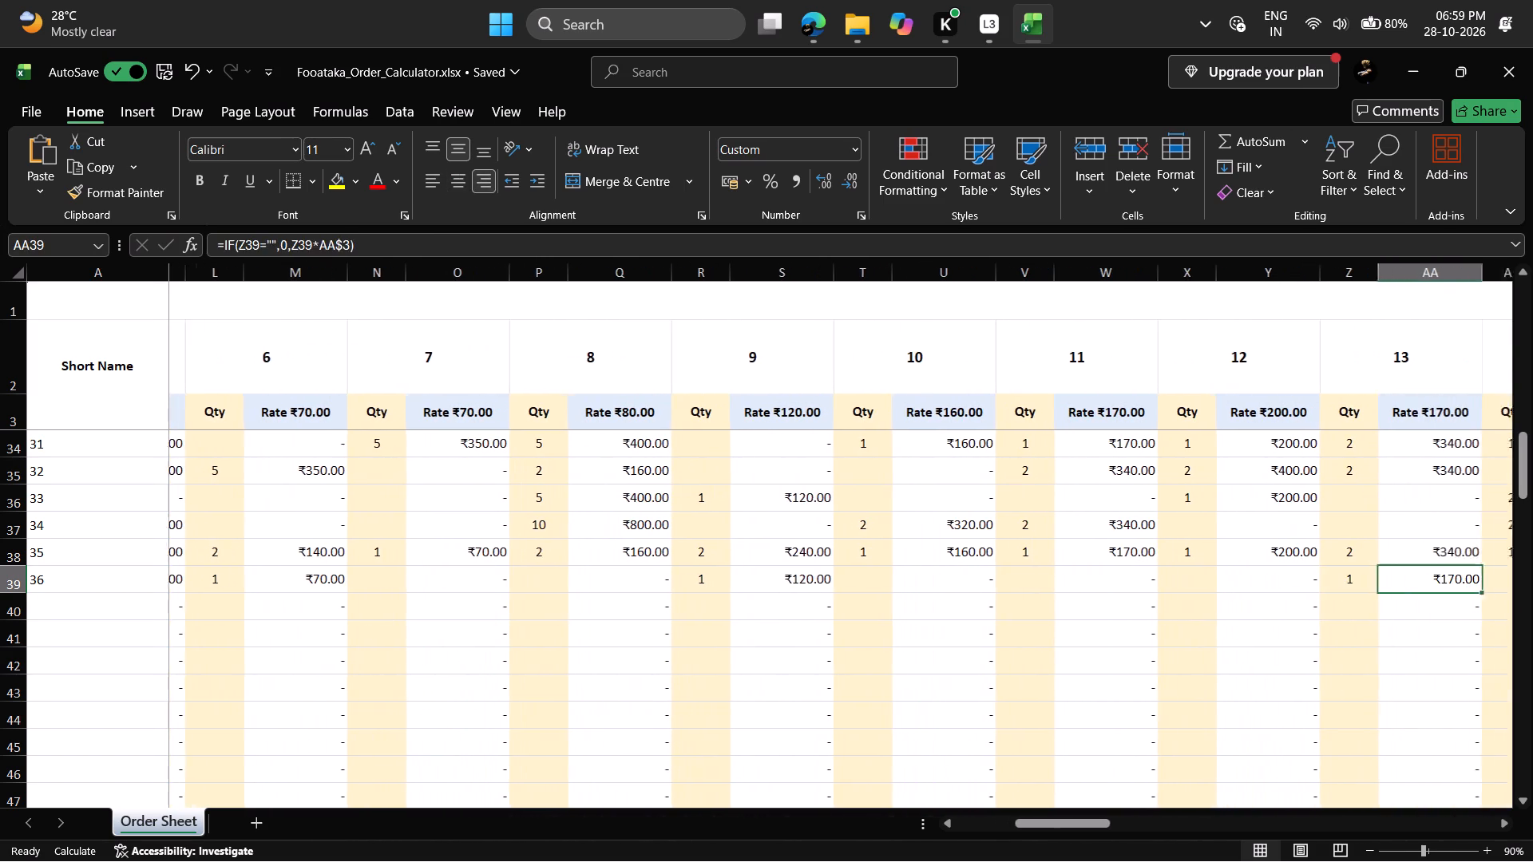
Enter a quantity of 1 for both item 19 and item 20 in customer 36's row.
key("Right")
key("Right")
key("Right")
key("Right")
key("Right")
key("Right")
key("Right")
key("Right")
key("Right")
key("Right")
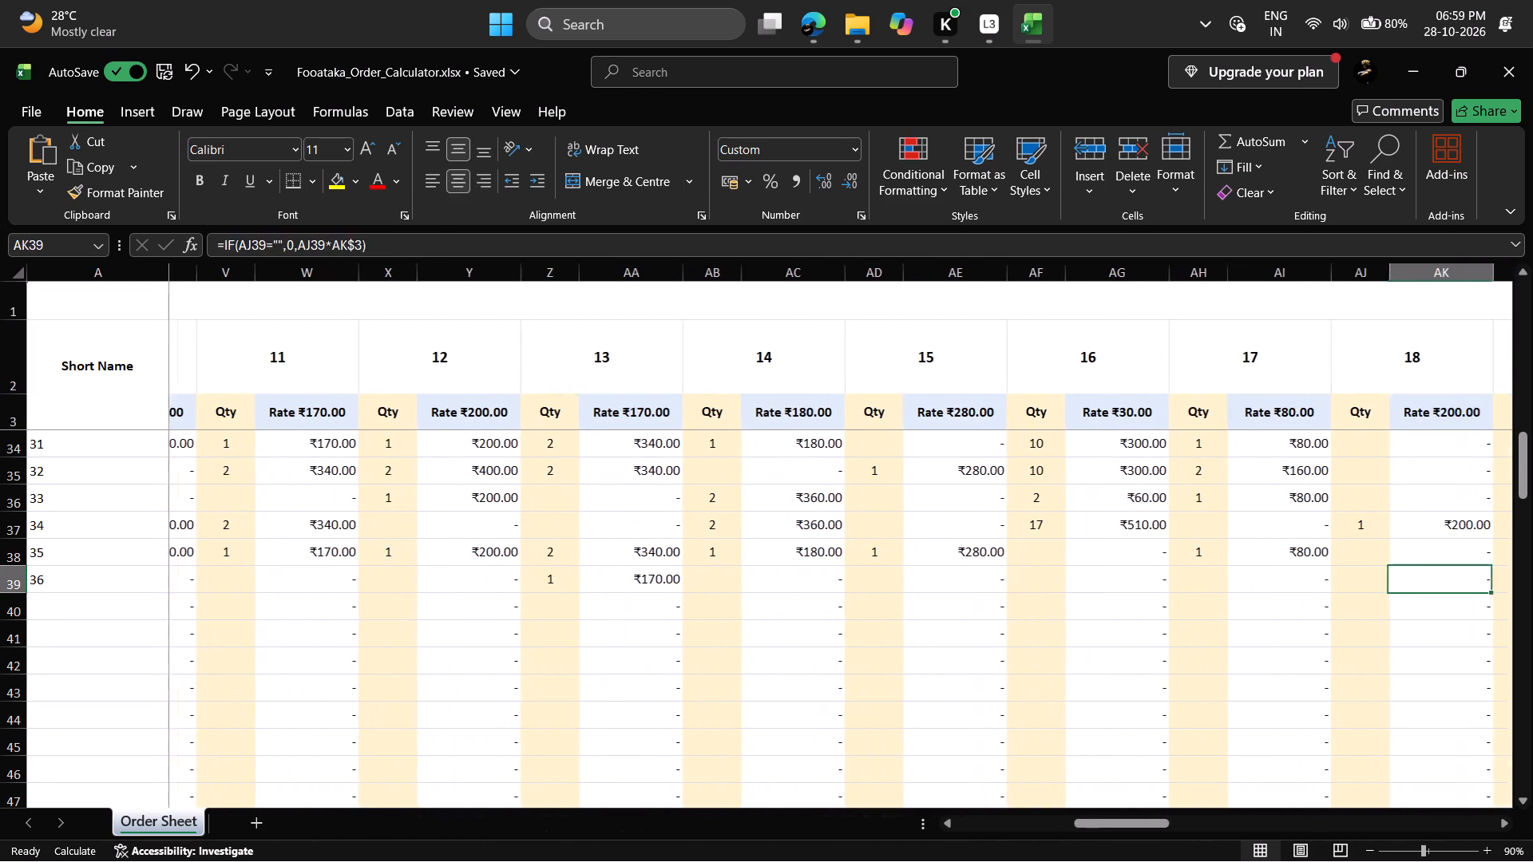
key("Right")
key("1")
key("Right")
key("Right")
key("Right")
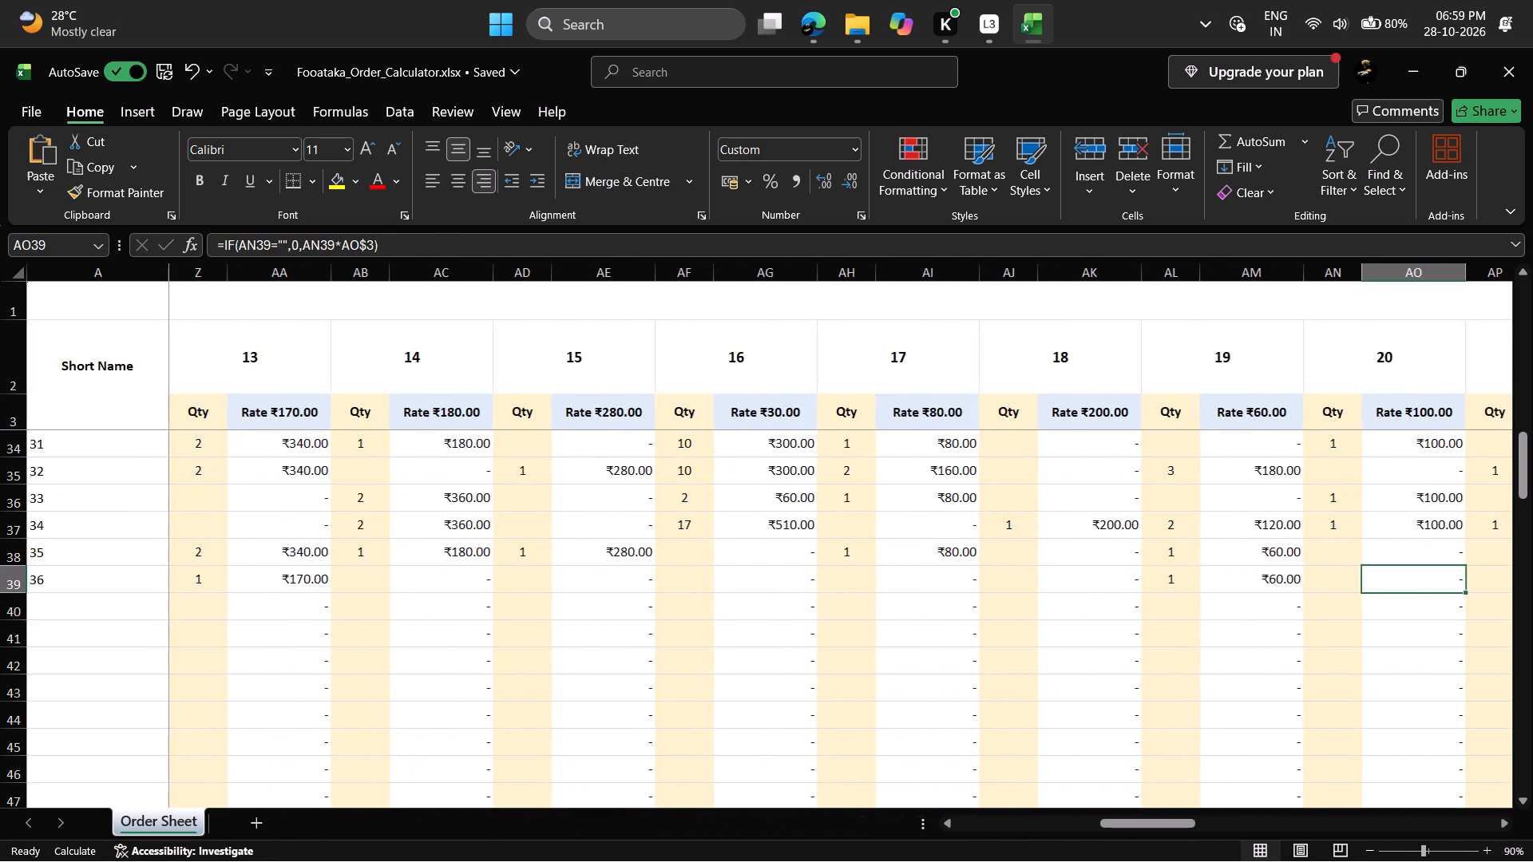
key("Left")
key("1")
key("Right")
key("Right")
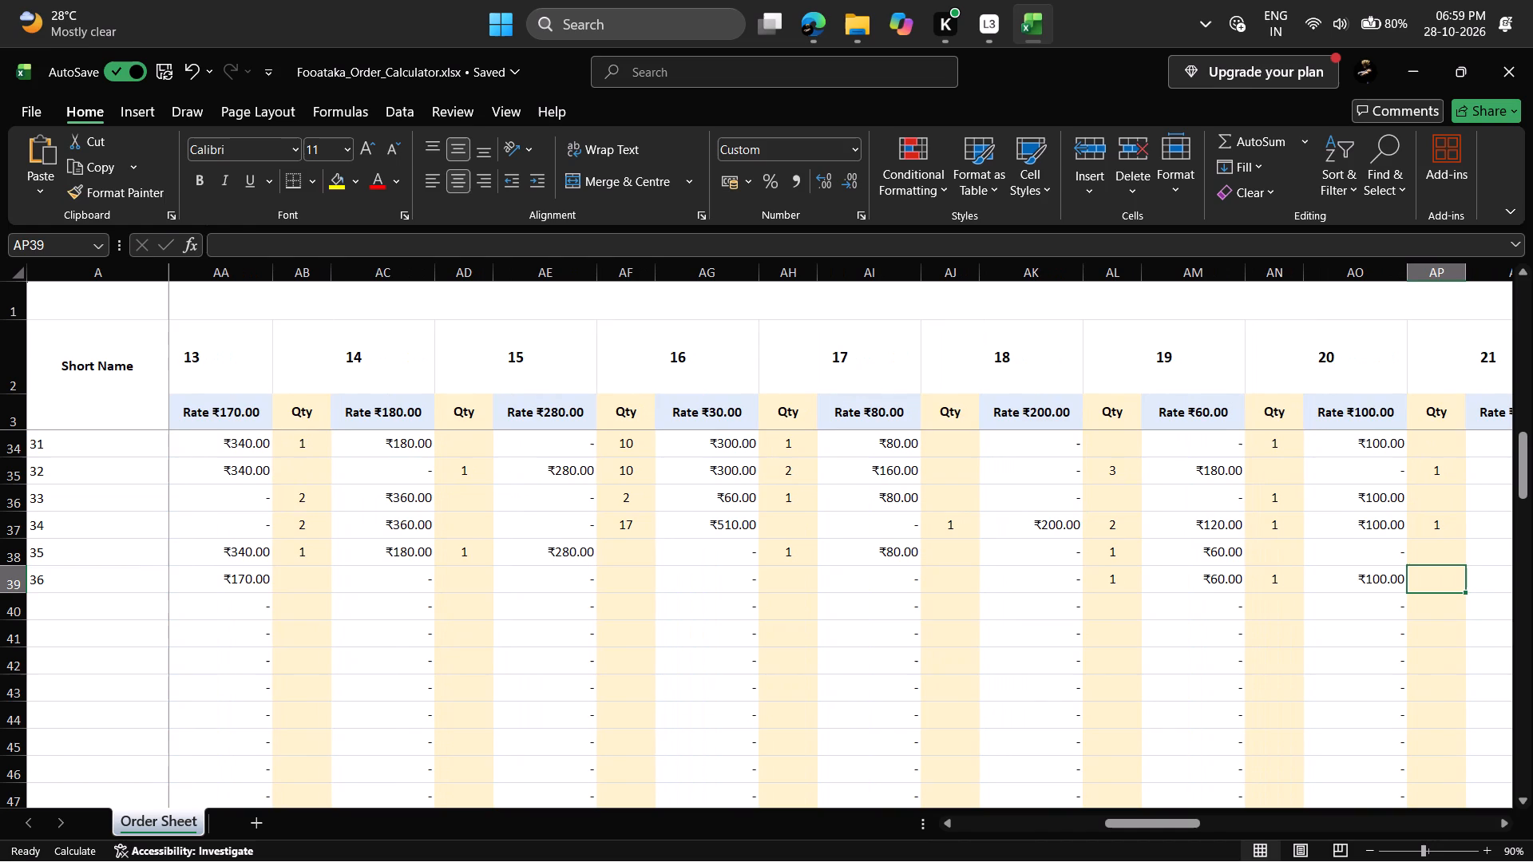
Enter quantities of 1 for item 21, 2 for item 22 and 1 for item 24 in customer 36's row.
key("1")
key("Right")
key("Right")
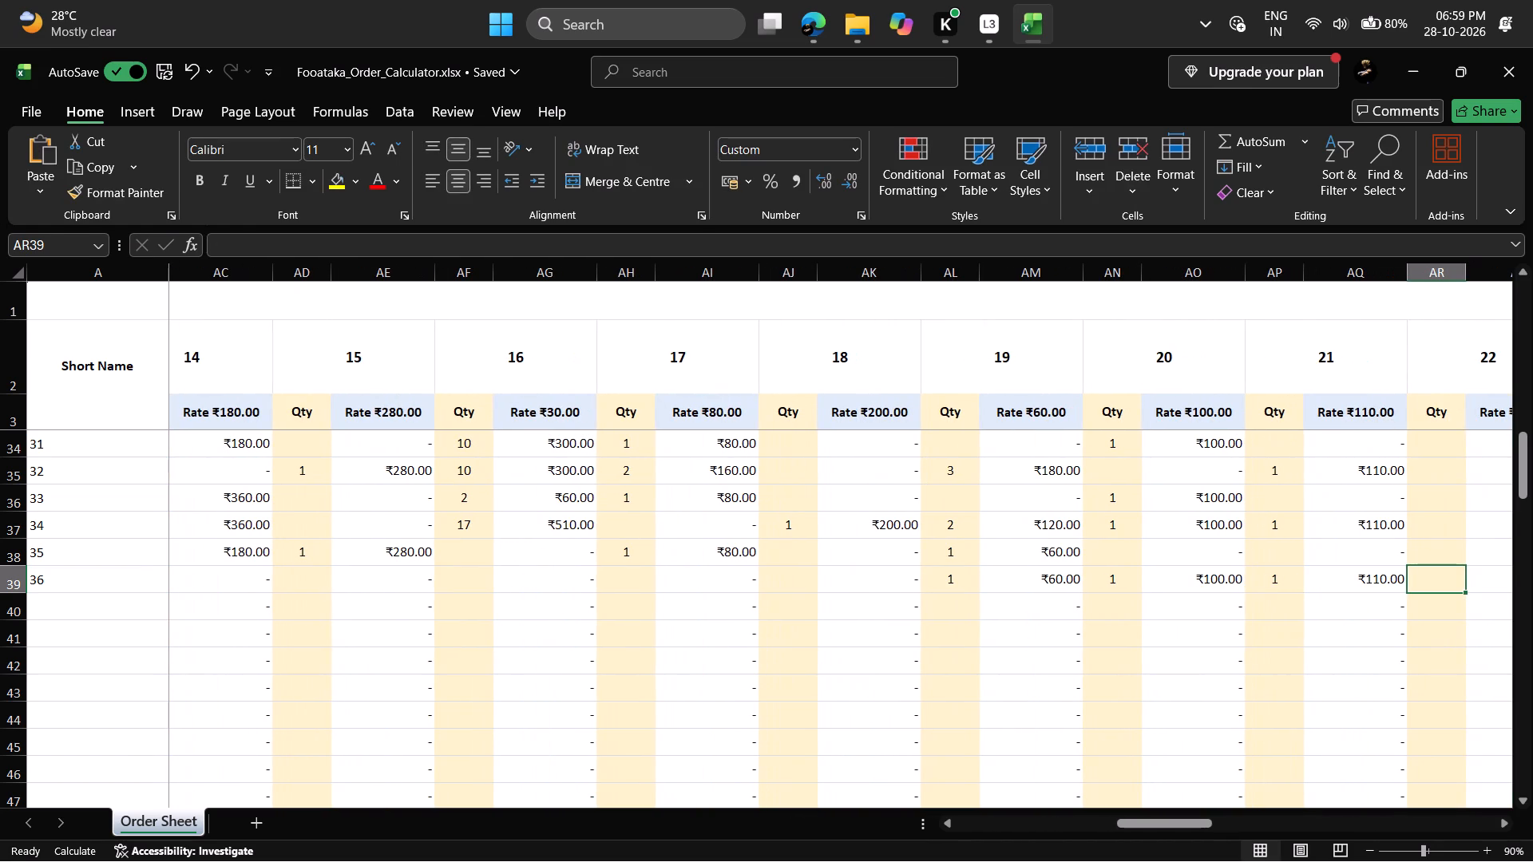
key("2")
key("Right")
key("Right")
key("Right")
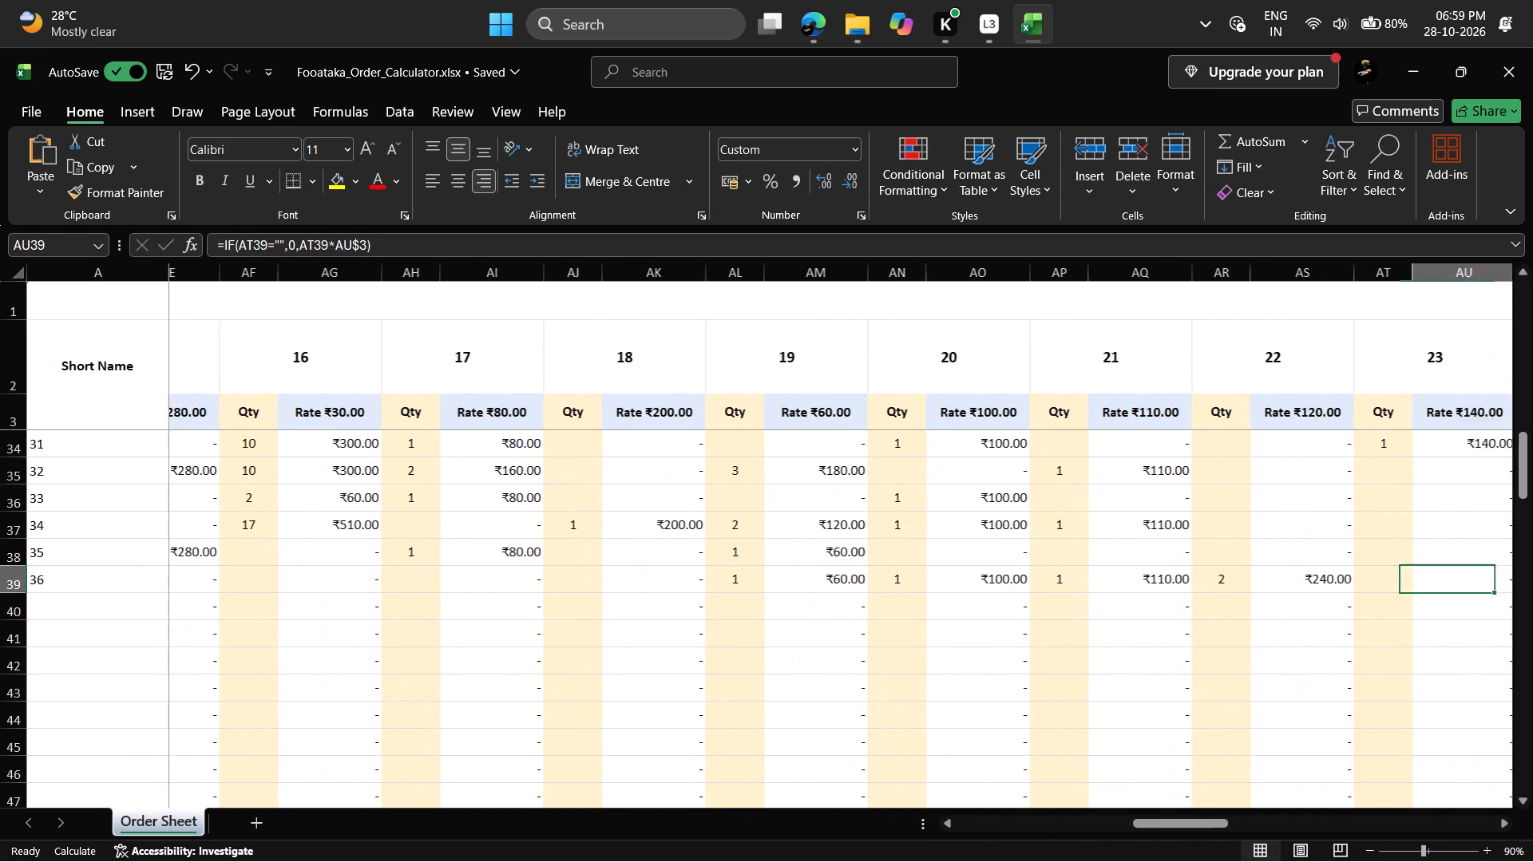
key("Right")
key("1")
key("Right")
key("Right")
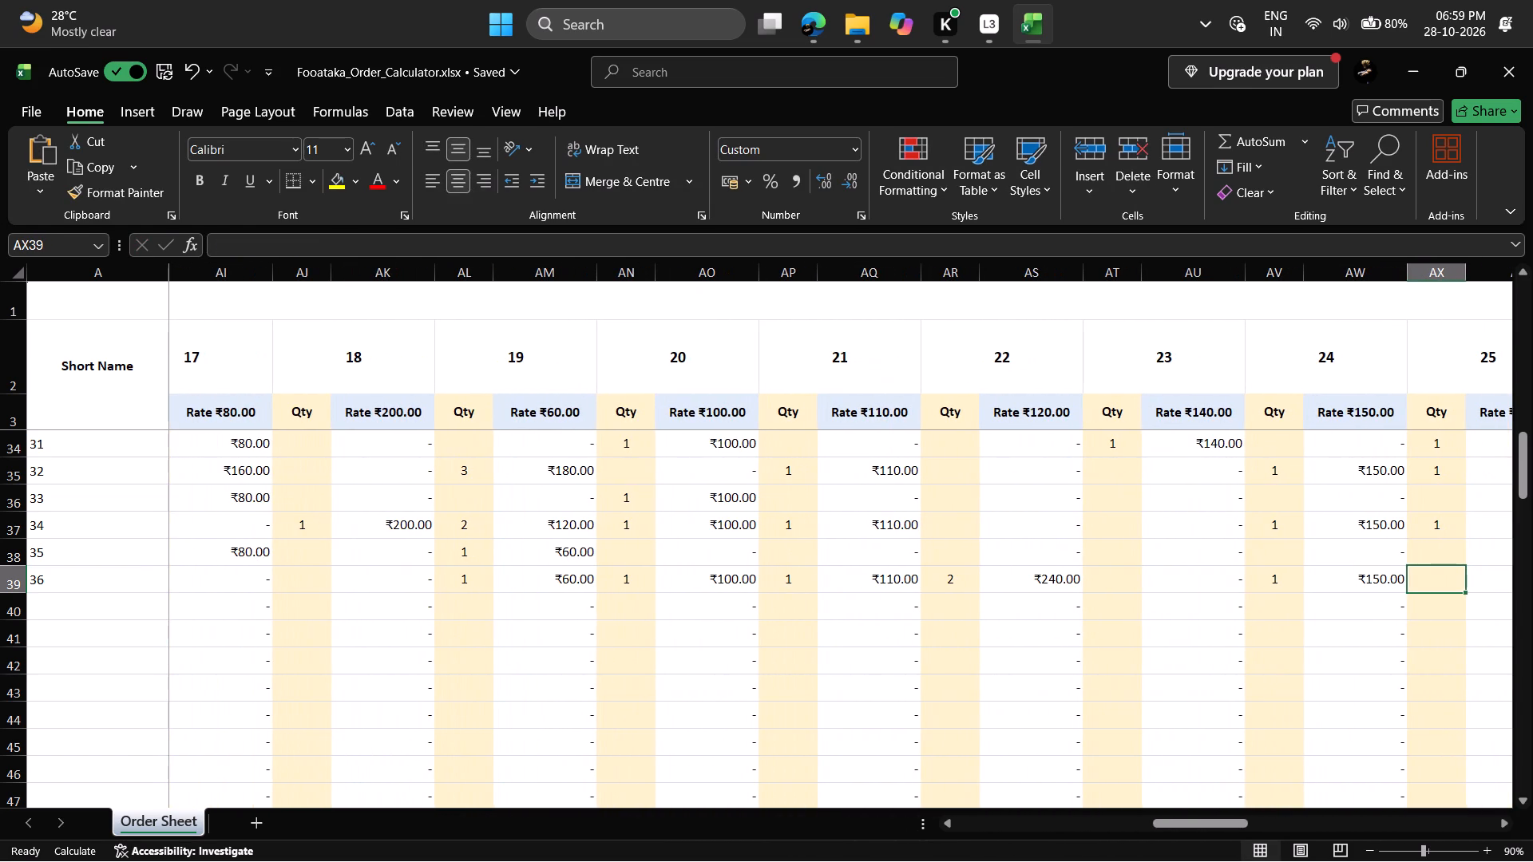
Enter a quantity of 1 for both item 25 and item 28 in customer 36's row.
key("1")
key("Right")
key("Right")
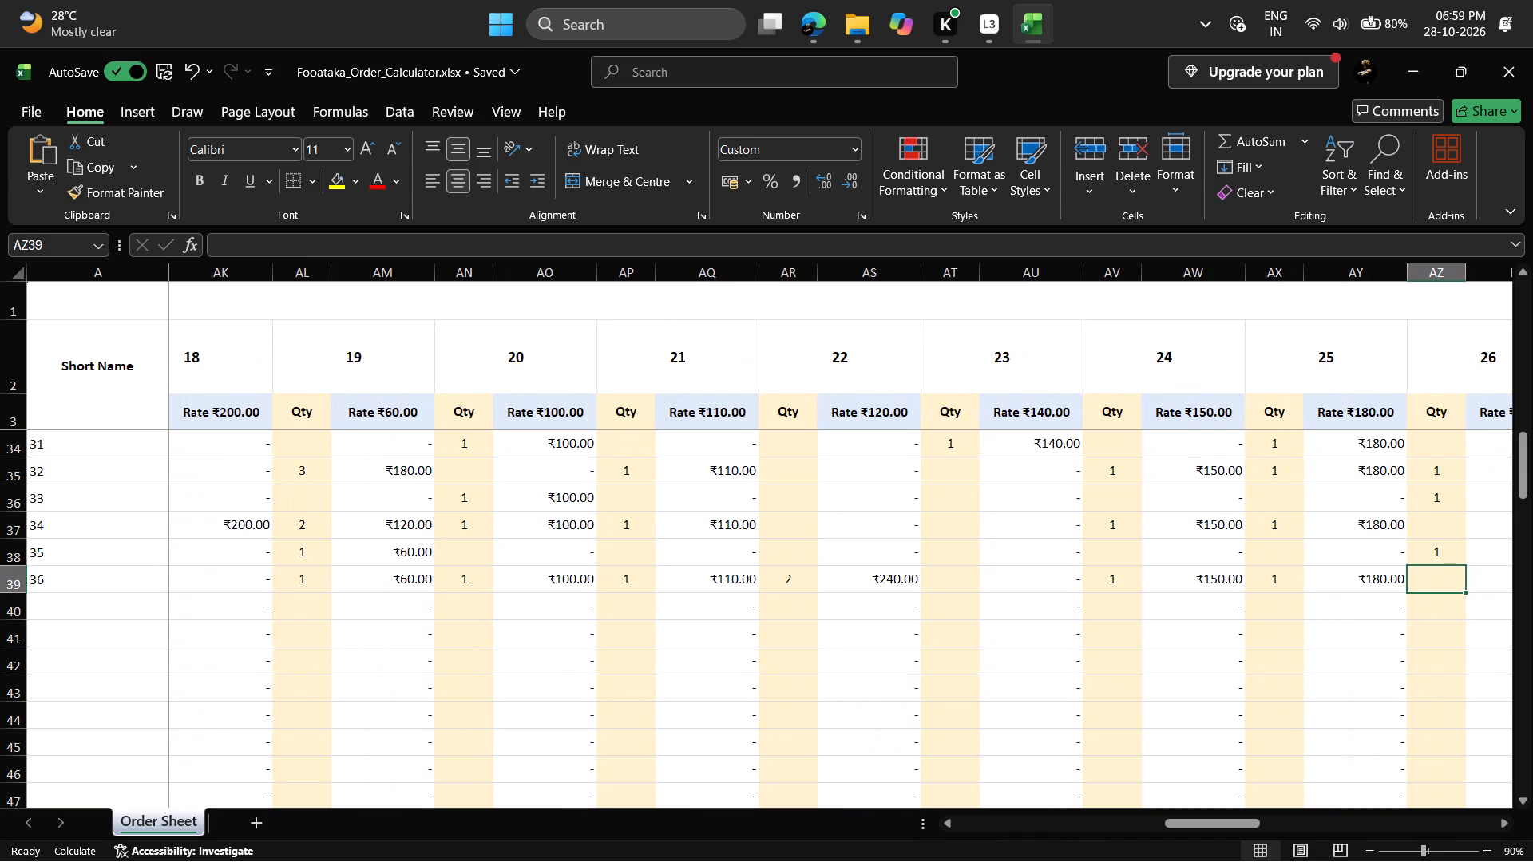
key("Right")
key("Right")
key("Right")
key("Right")
key("Right")
key("Right")
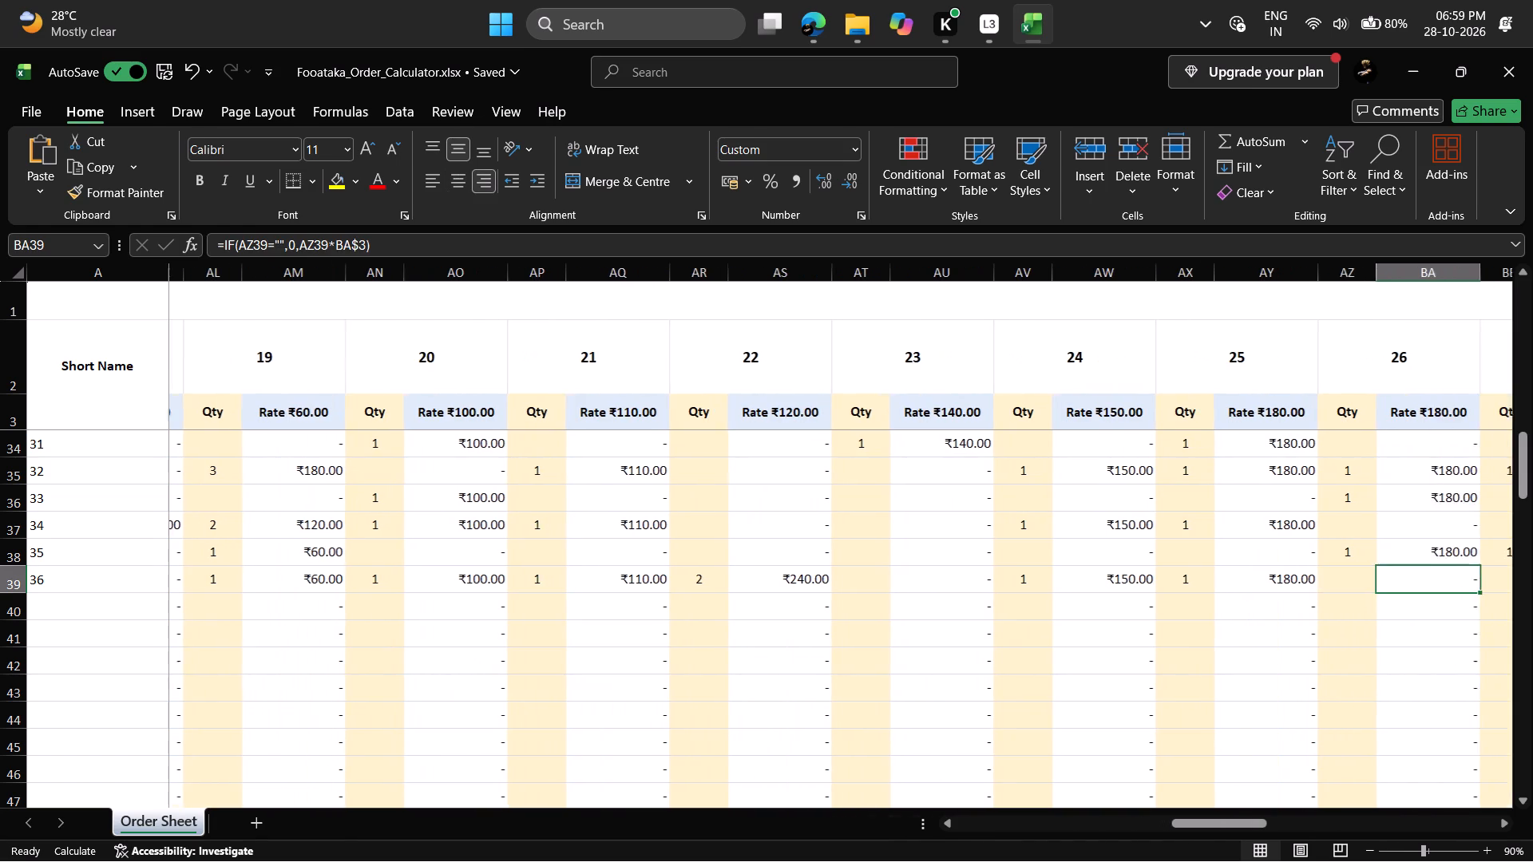
key("Left")
key("Left")
key("1")
key("Right")
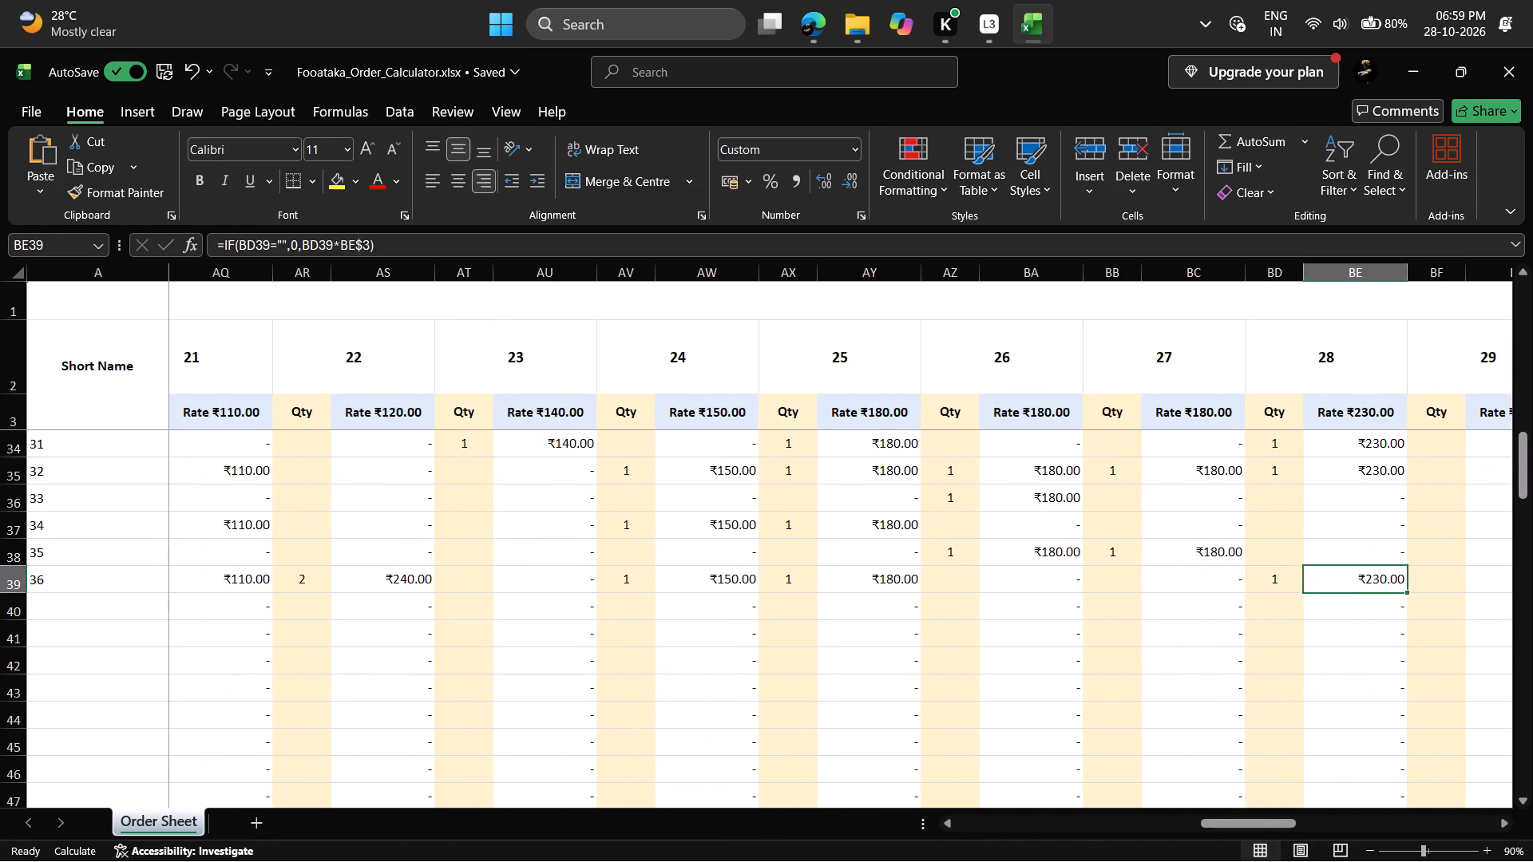
Enter quantities of 1 for item 32 and 4 for item 34 in customer 36's row.
key("Right")
key("Right")
key("Right")
key("Right")
key("Right")
key("Right")
key("Right")
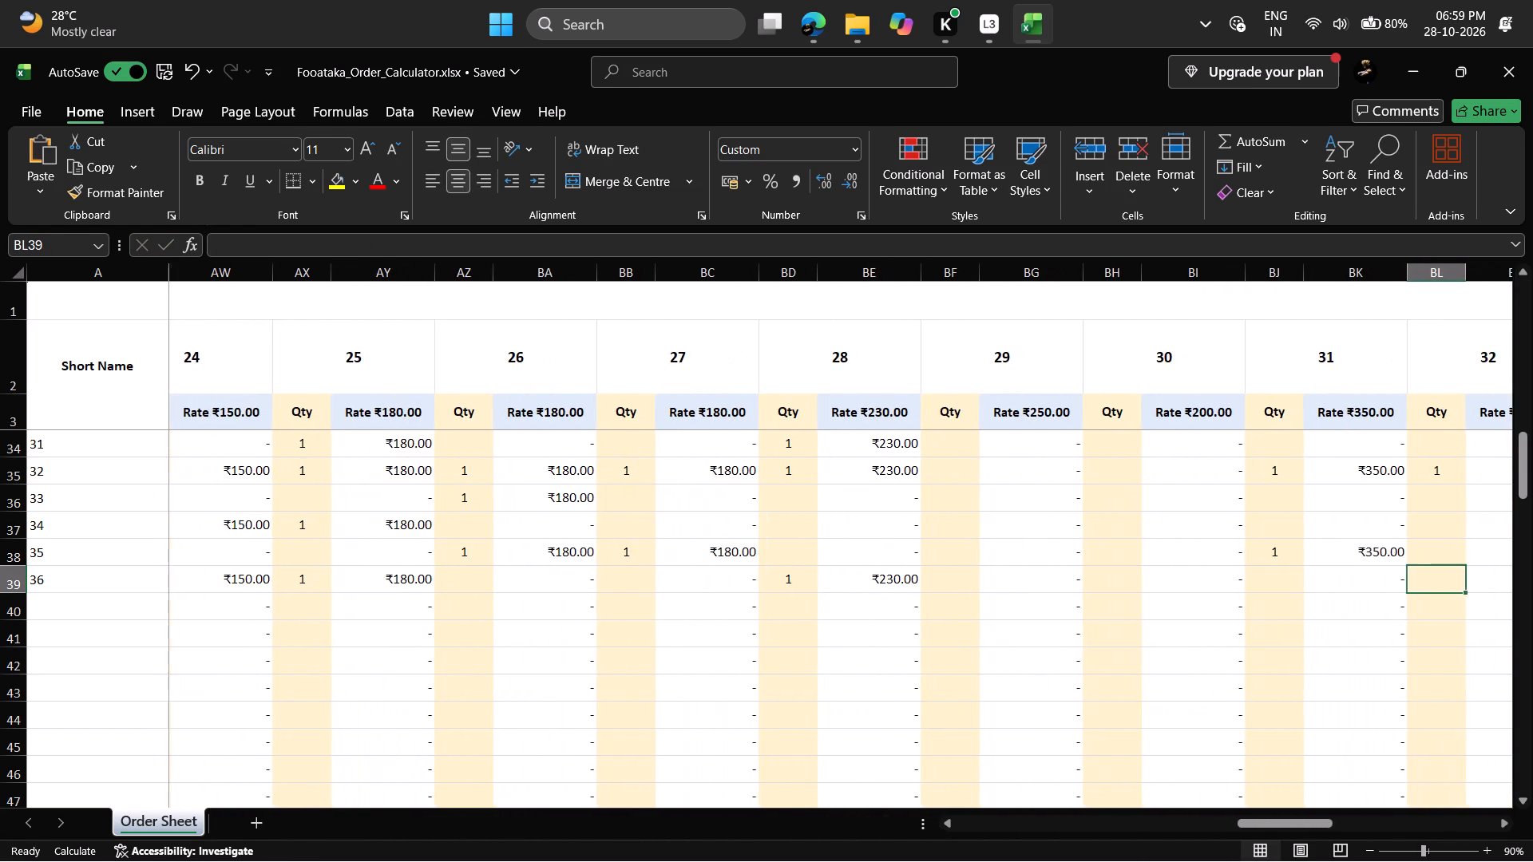
key("1")
key("Right")
key("Right")
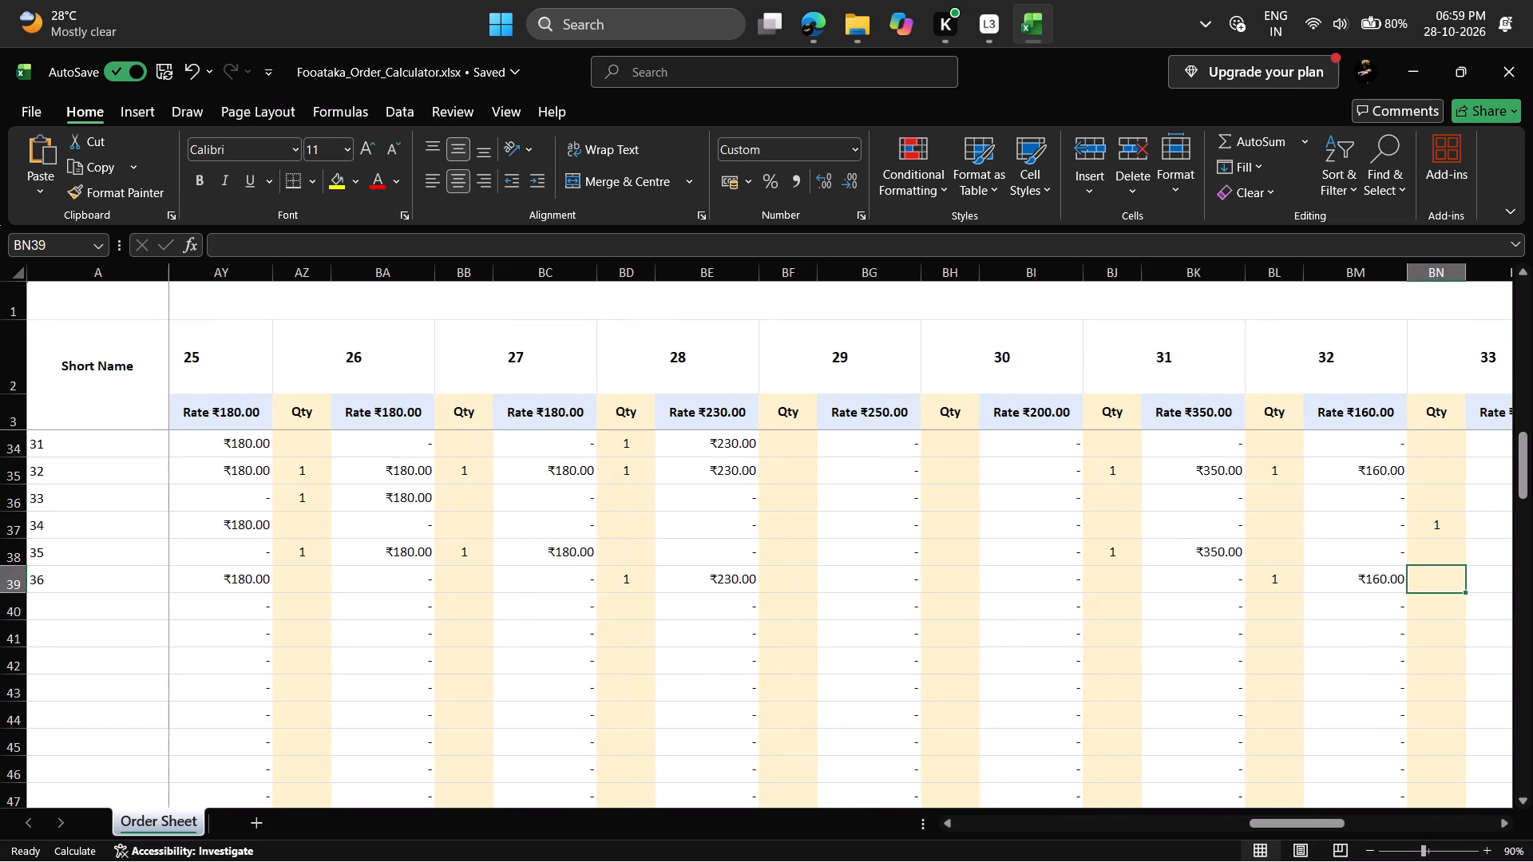
key("Right")
key("Right")
key("4")
key("Right")
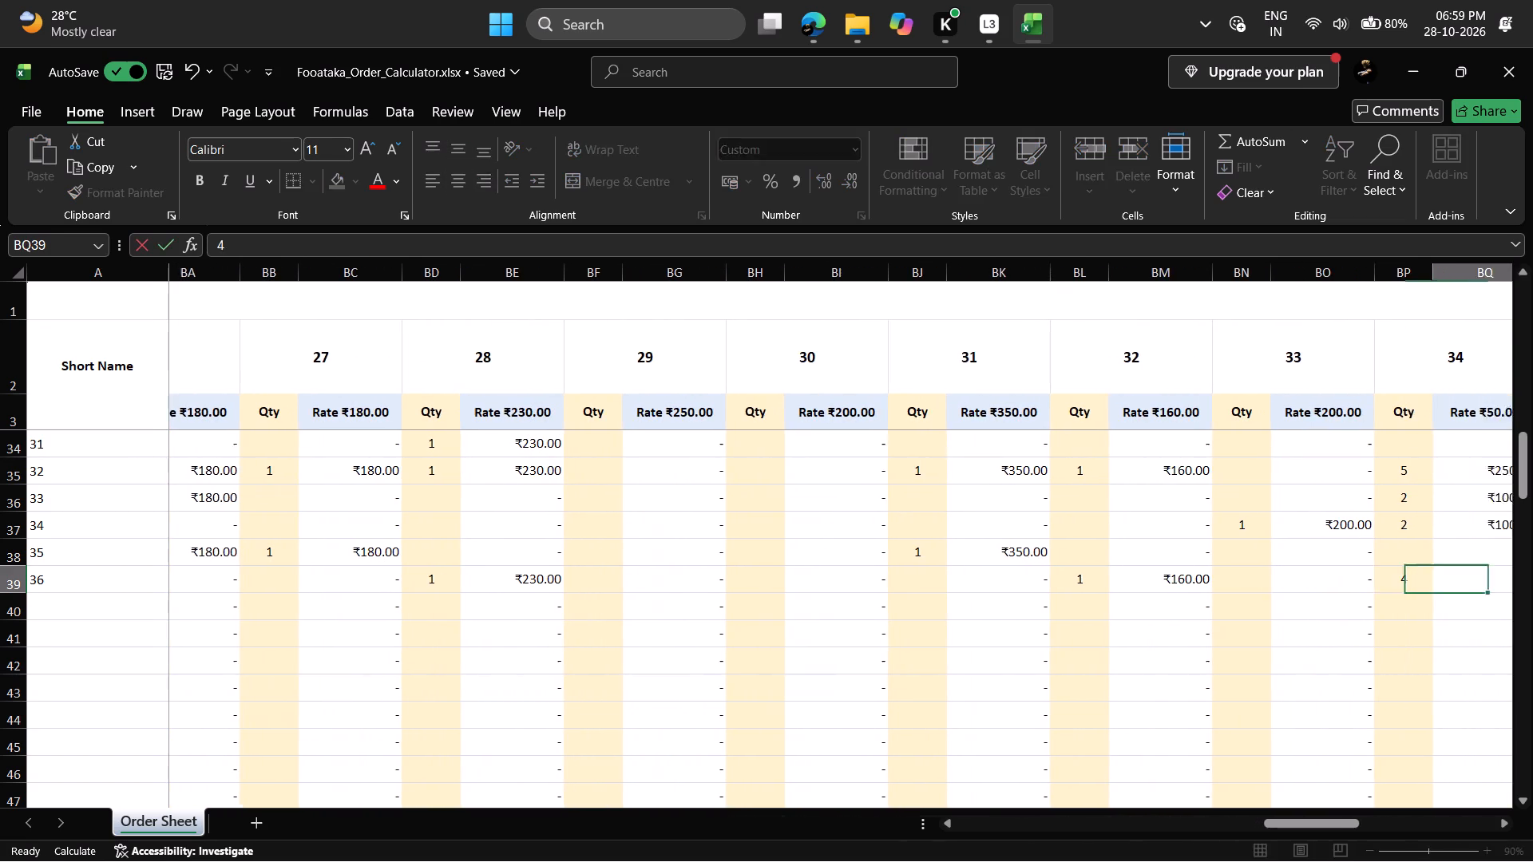
Enter a quantity of 2 for item 43 in customer 36's row.
key("Right")
key("Right")
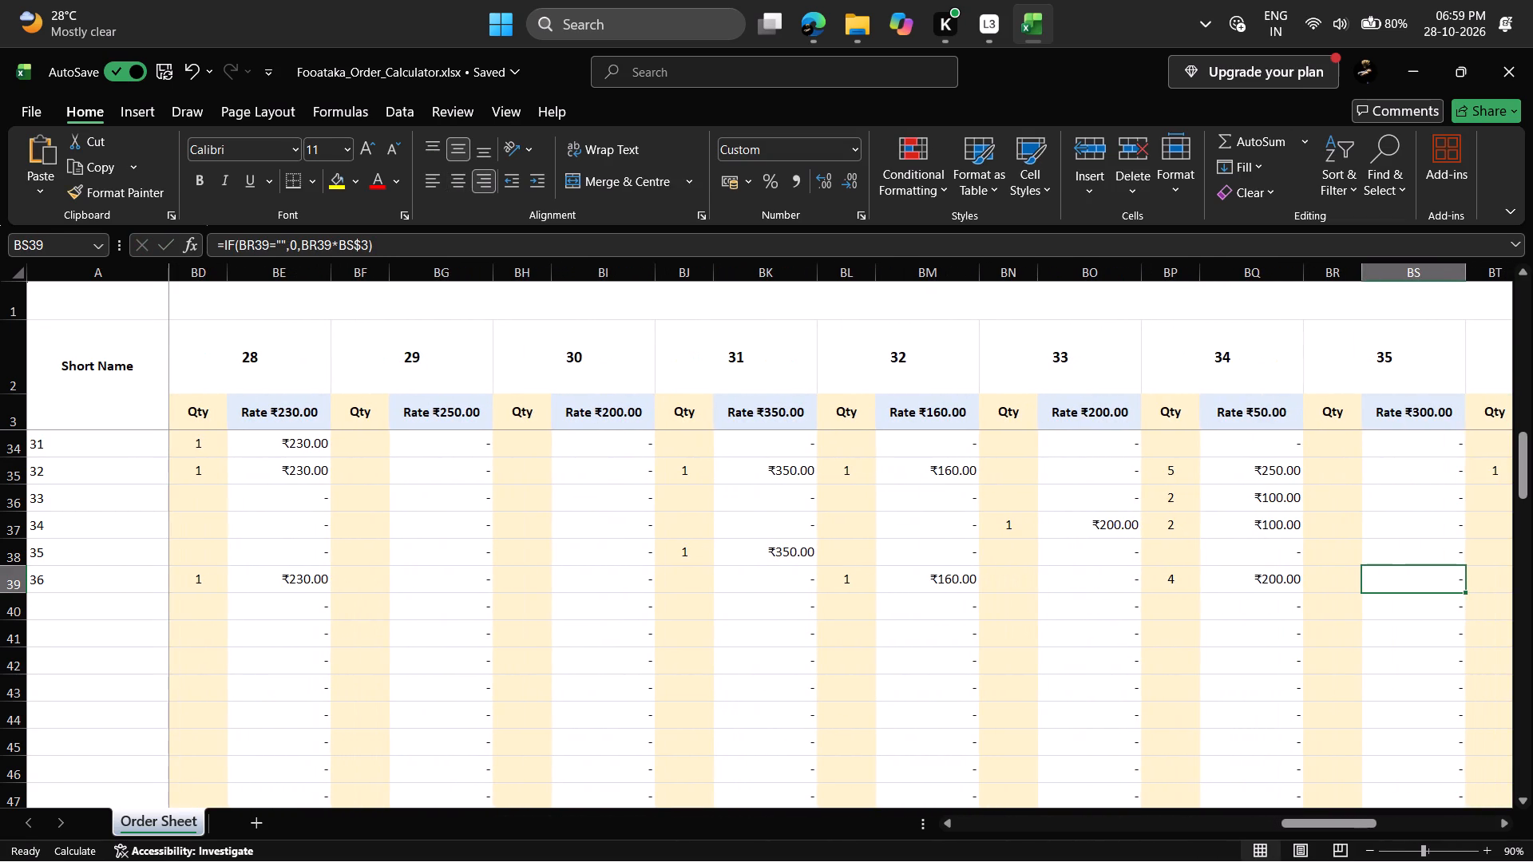
key("Right")
key("Right")
key("Right")
key("Right")
key("Right")
key("Right")
key("Right")
key("Right")
key("Right")
key("Right")
key("Right")
key("Right")
key("Right")
key("Right")
key("Right")
key("Right")
key("Right")
key("Left")
key("Left")
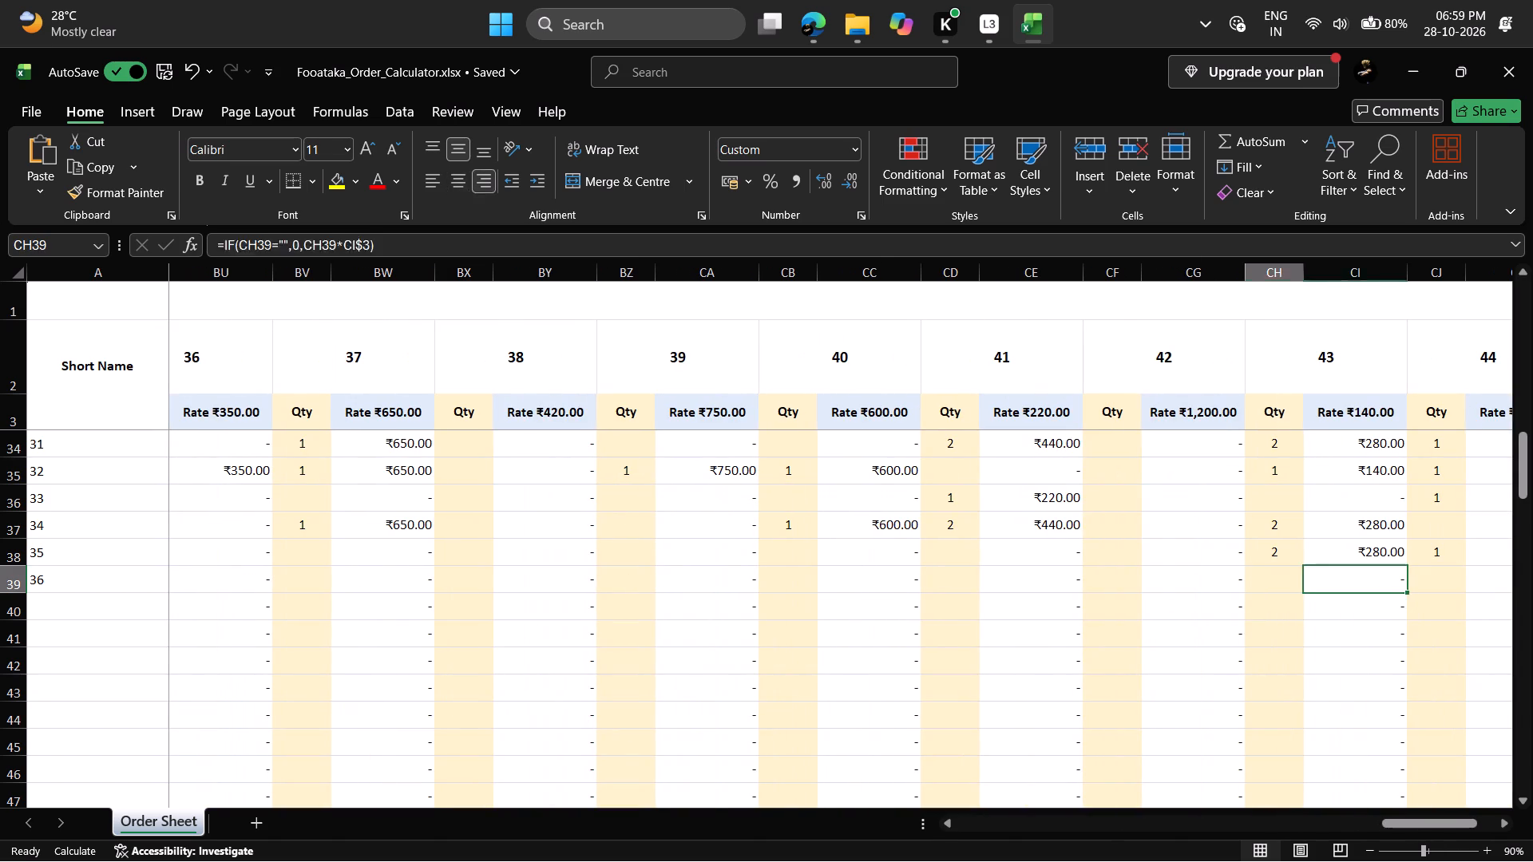
key("2")
key("Right")
key("Right")
key("Right")
key("Right")
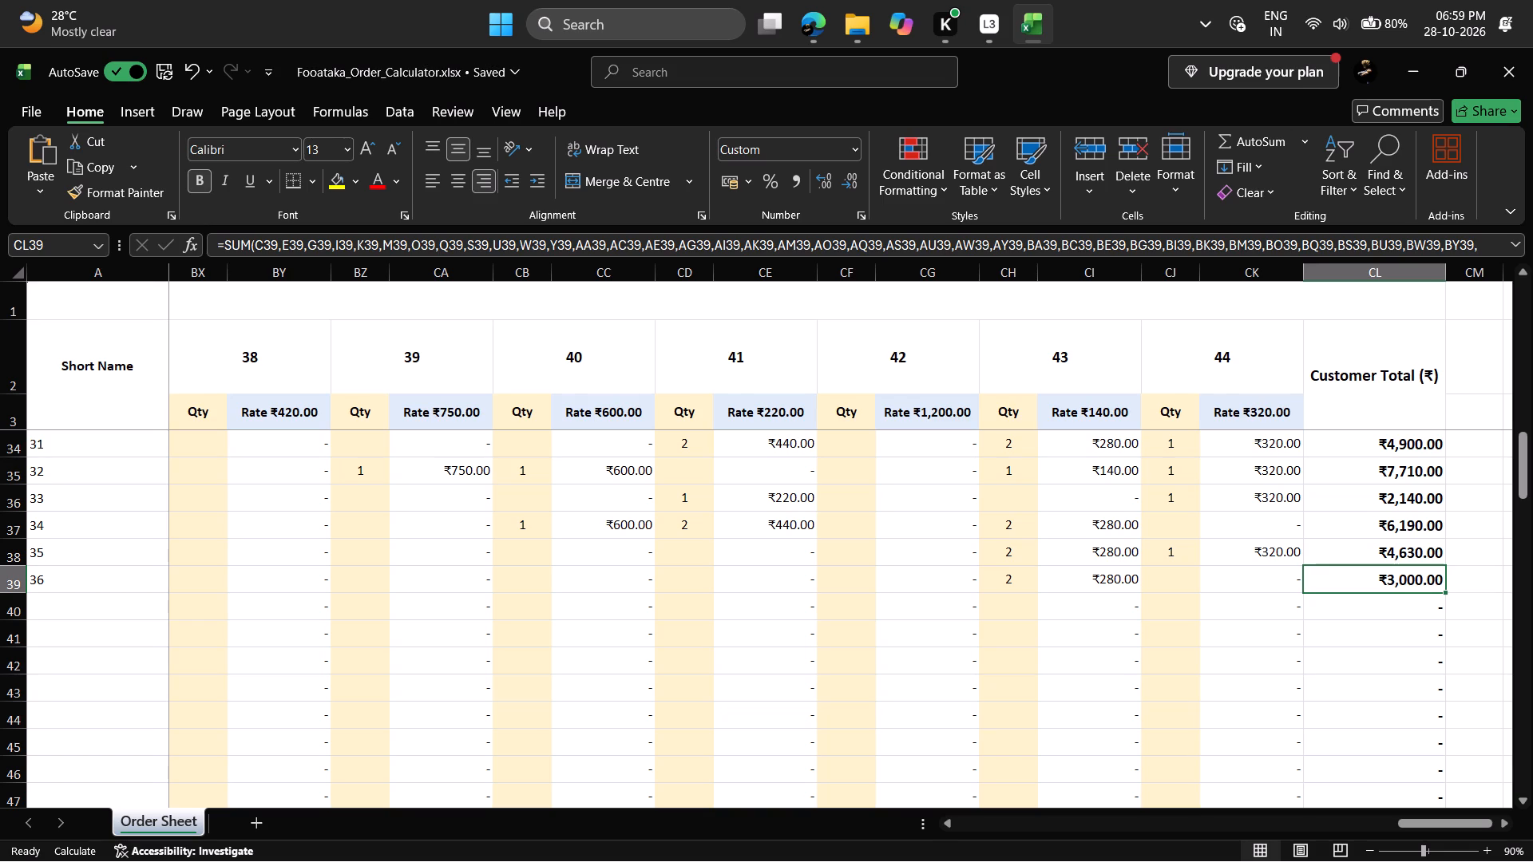
Add customer 37 in the Short Name column directly below customer 36.
key("Left")
key("Left")
key("Left")
key("Left")
key("Left")
key("Left")
key("Left")
key("Left")
key("Left")
key("Left")
key("Left")
key("Left")
key("Left")
key("Left")
key("Left")
key("Left")
key("Left")
key("Left")
key("Left")
key("Left")
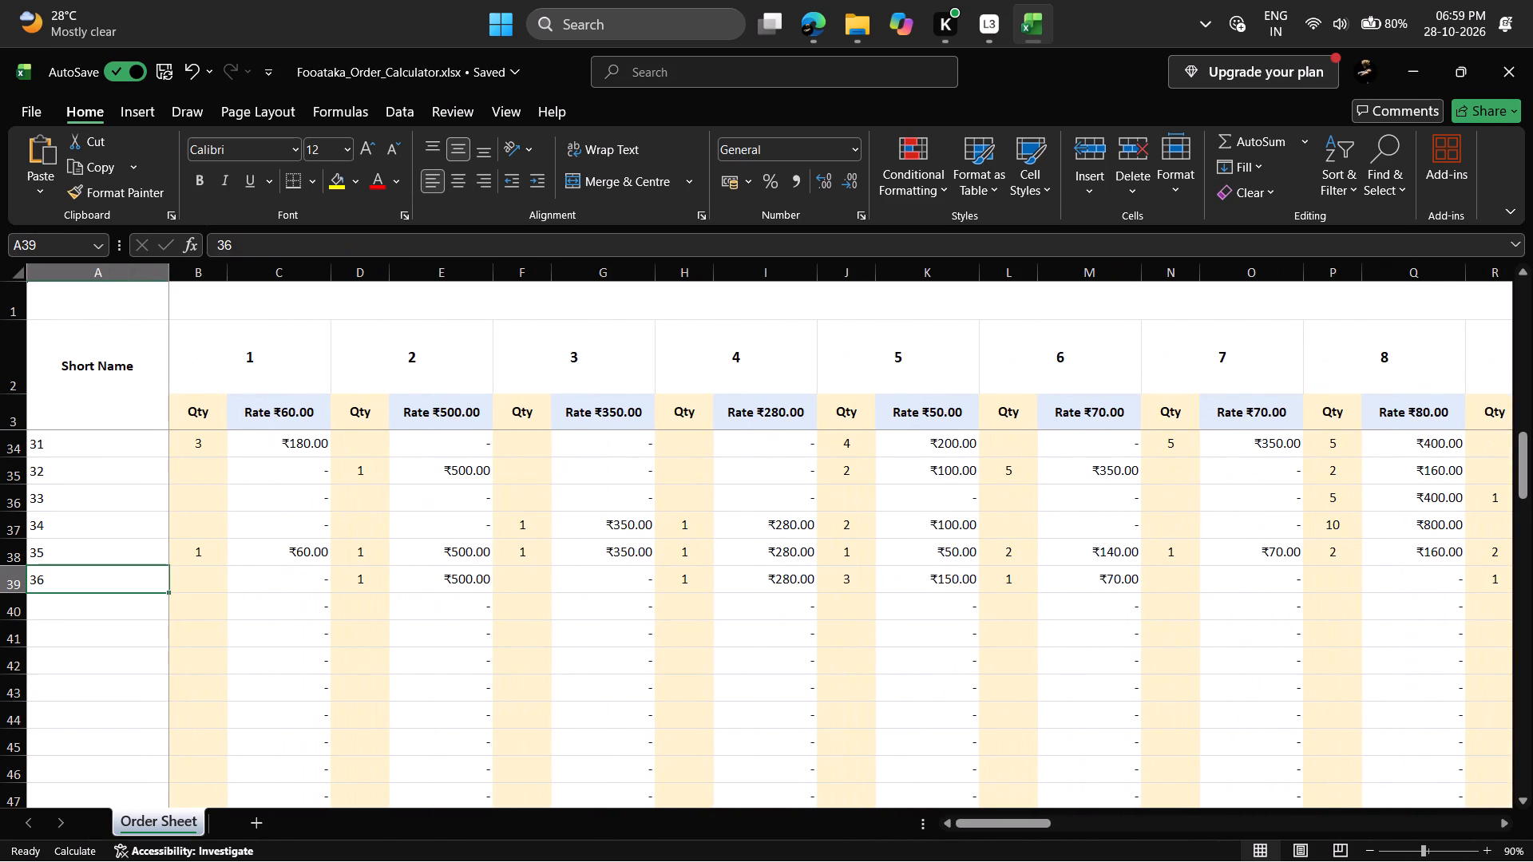
key("Down")
type("37")
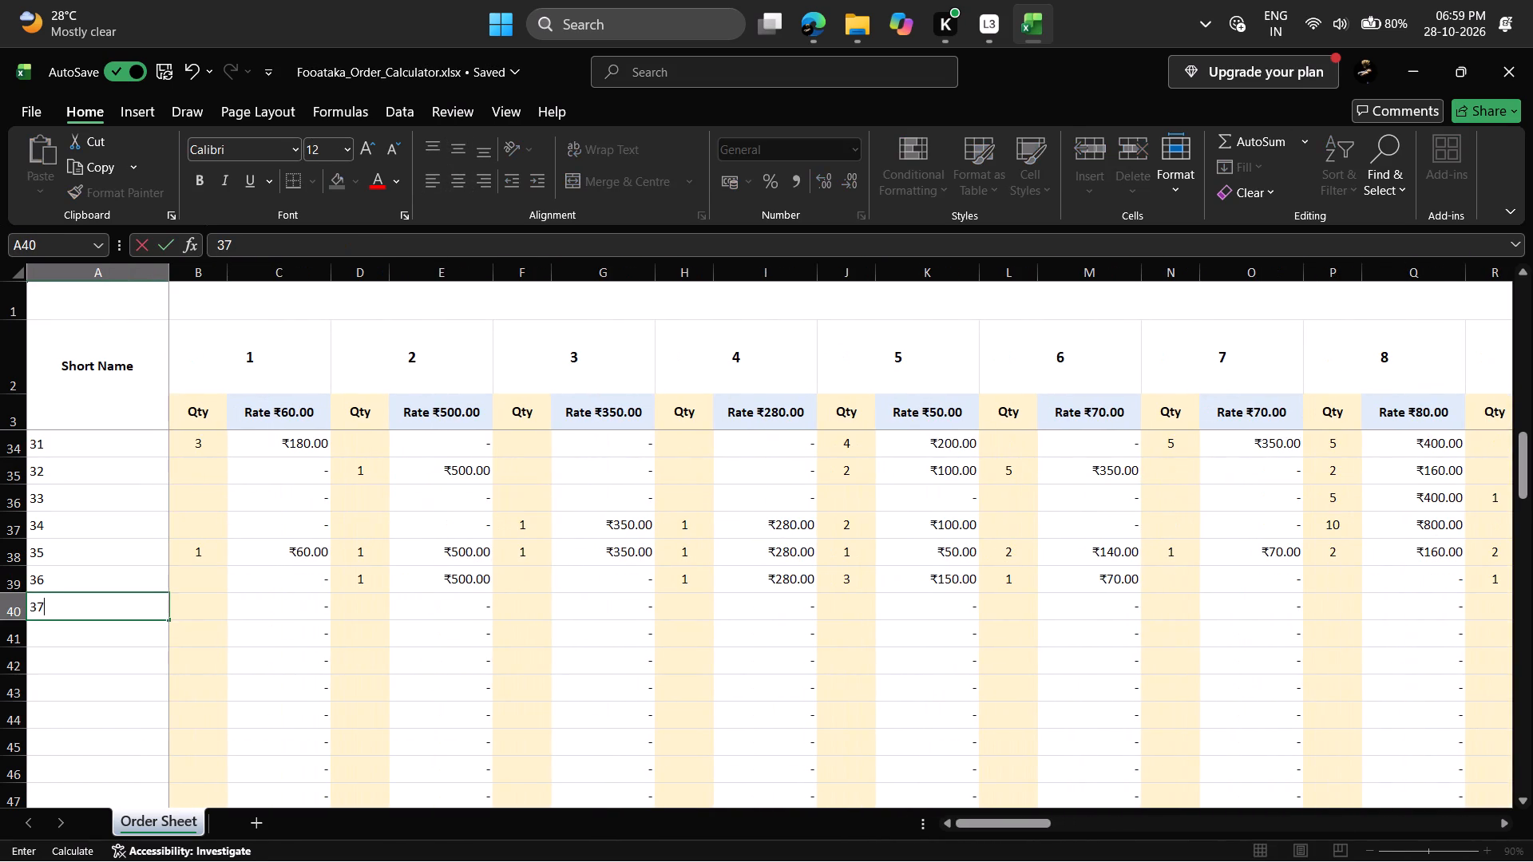
key("Right")
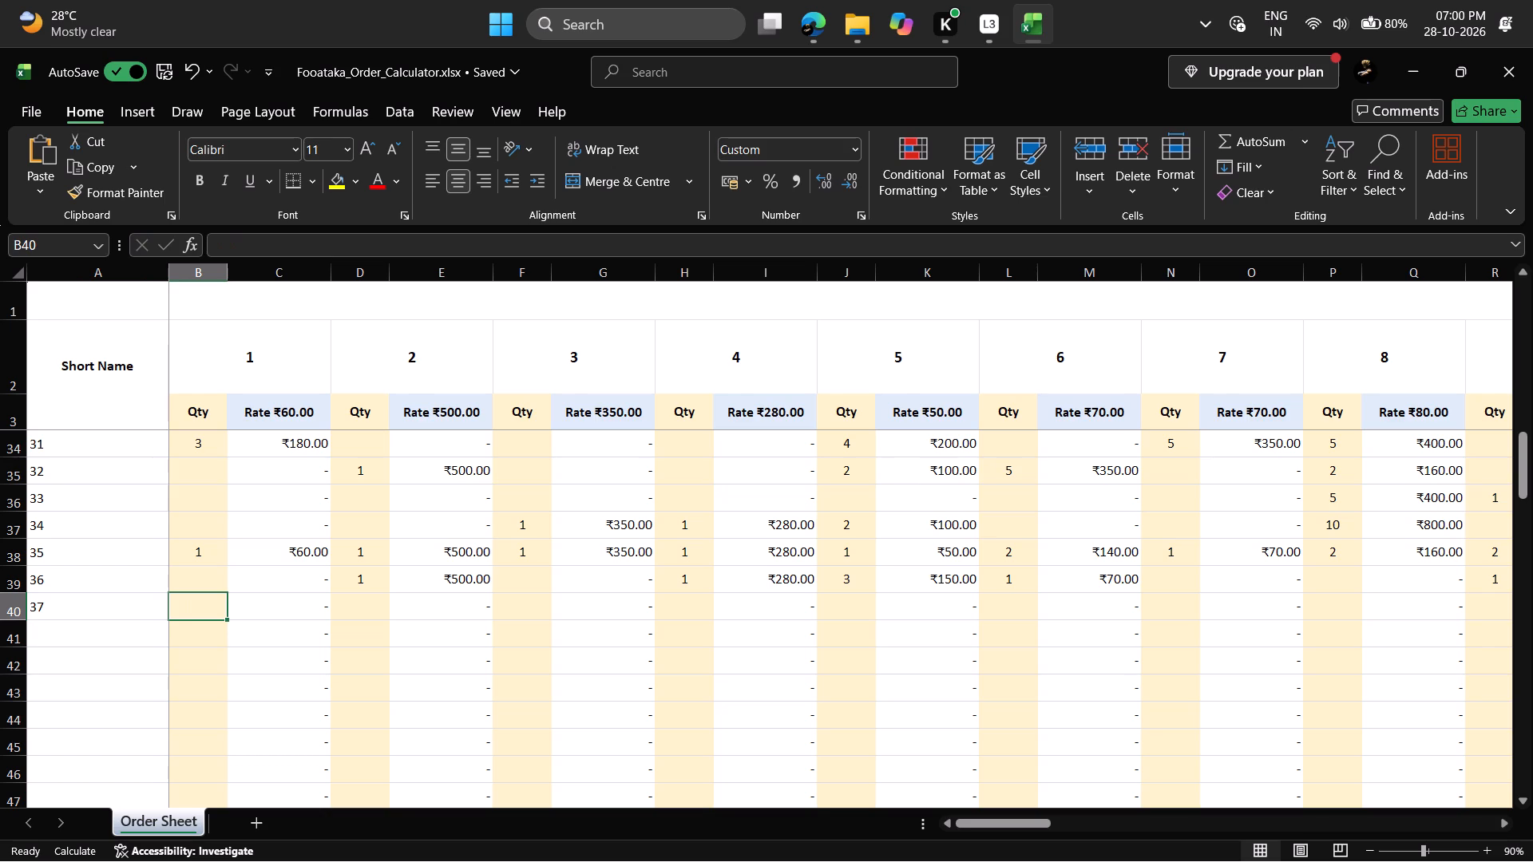
Review customer 36's entered quantities across the row through to the Customer Total column.
key("Left")
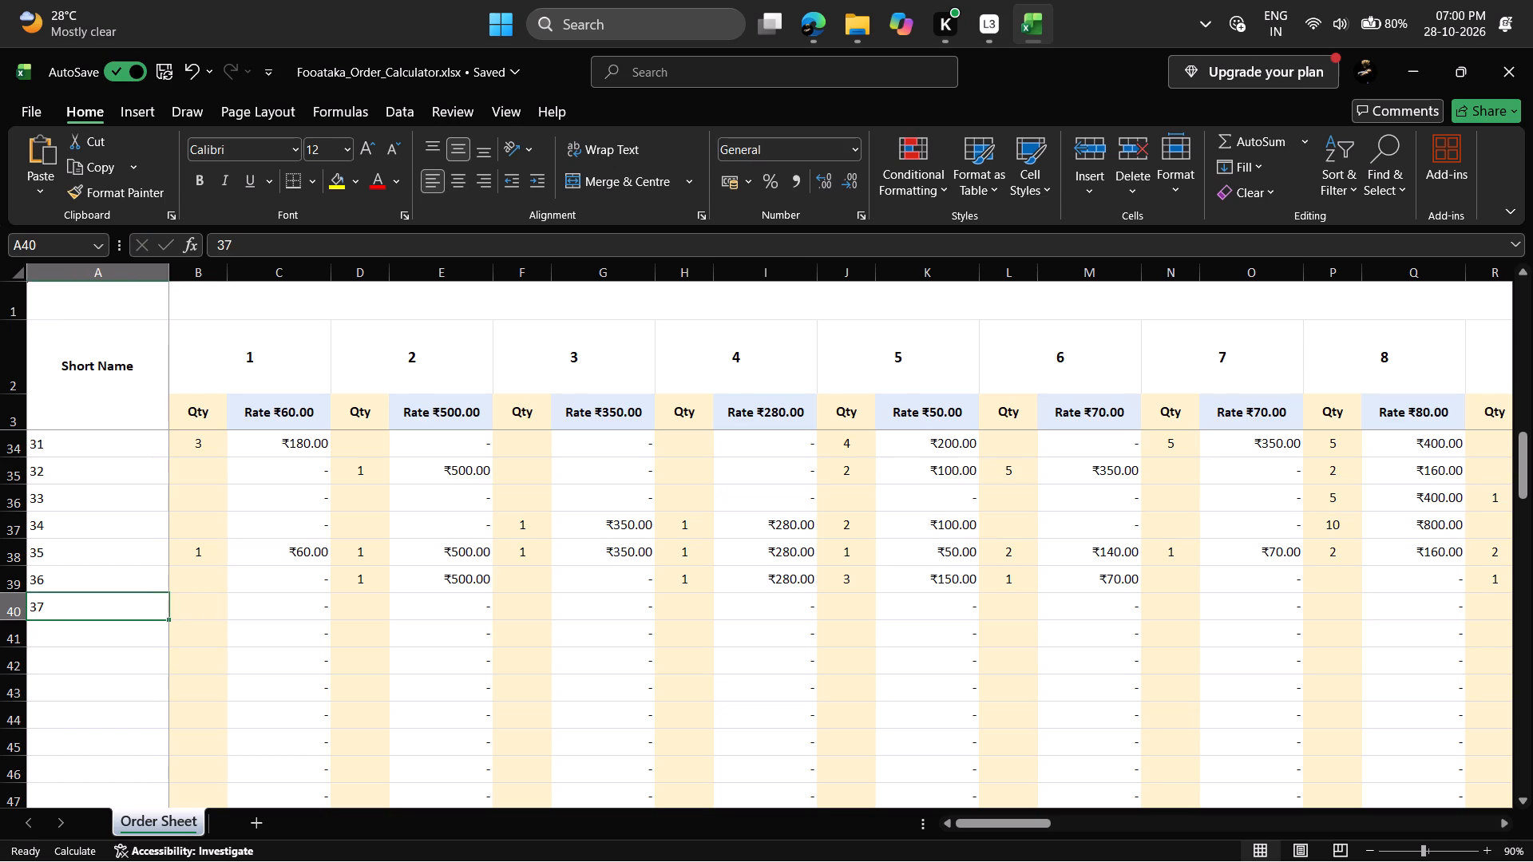
key("Up")
key("Right")
key("Right")
key("Right")
key("Right")
key("Left")
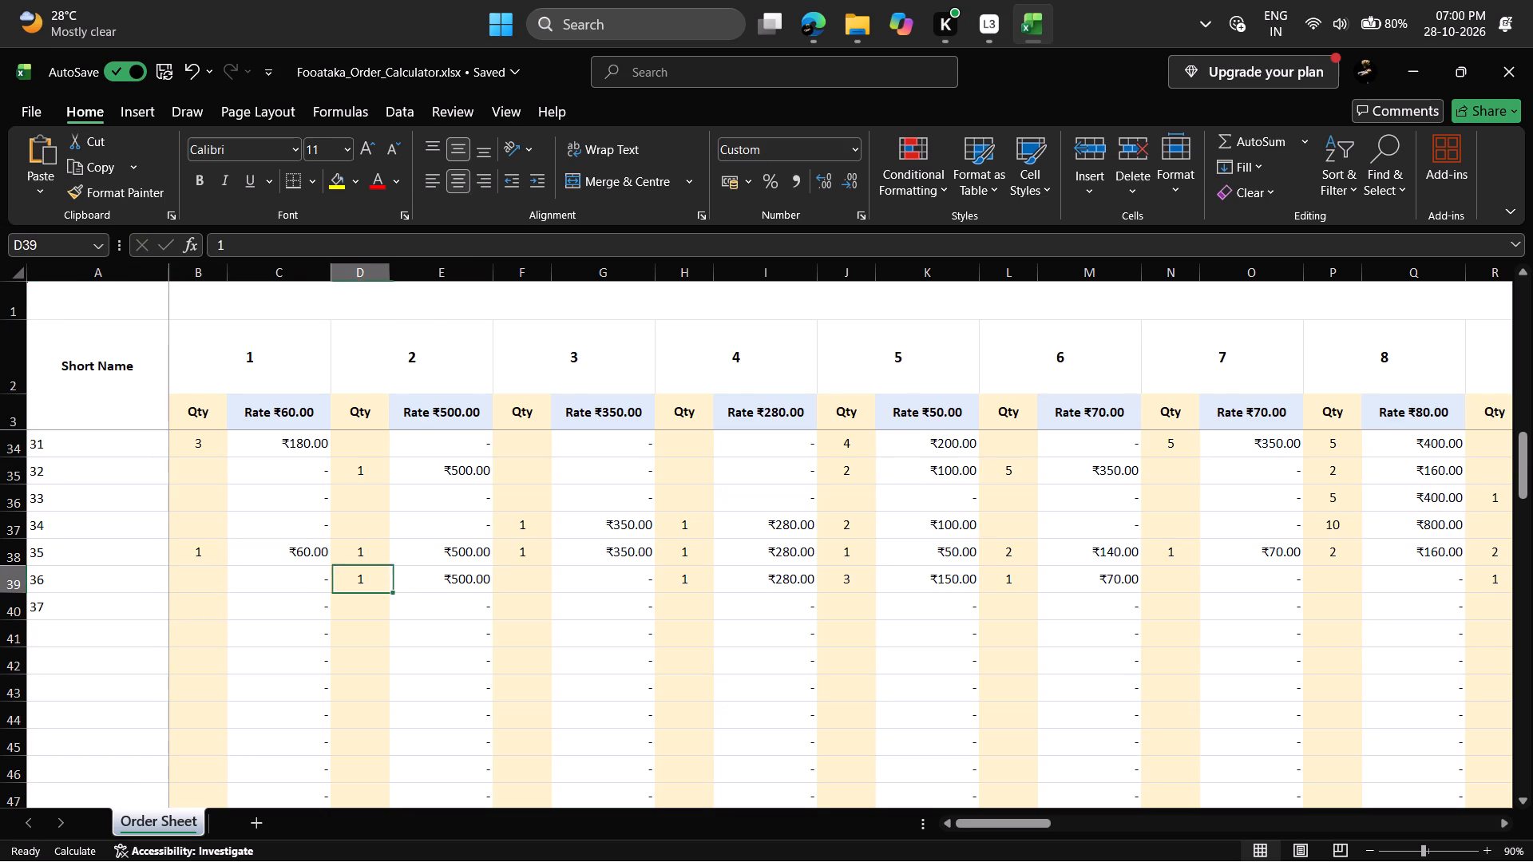
key("Left")
key("Down")
key("Left")
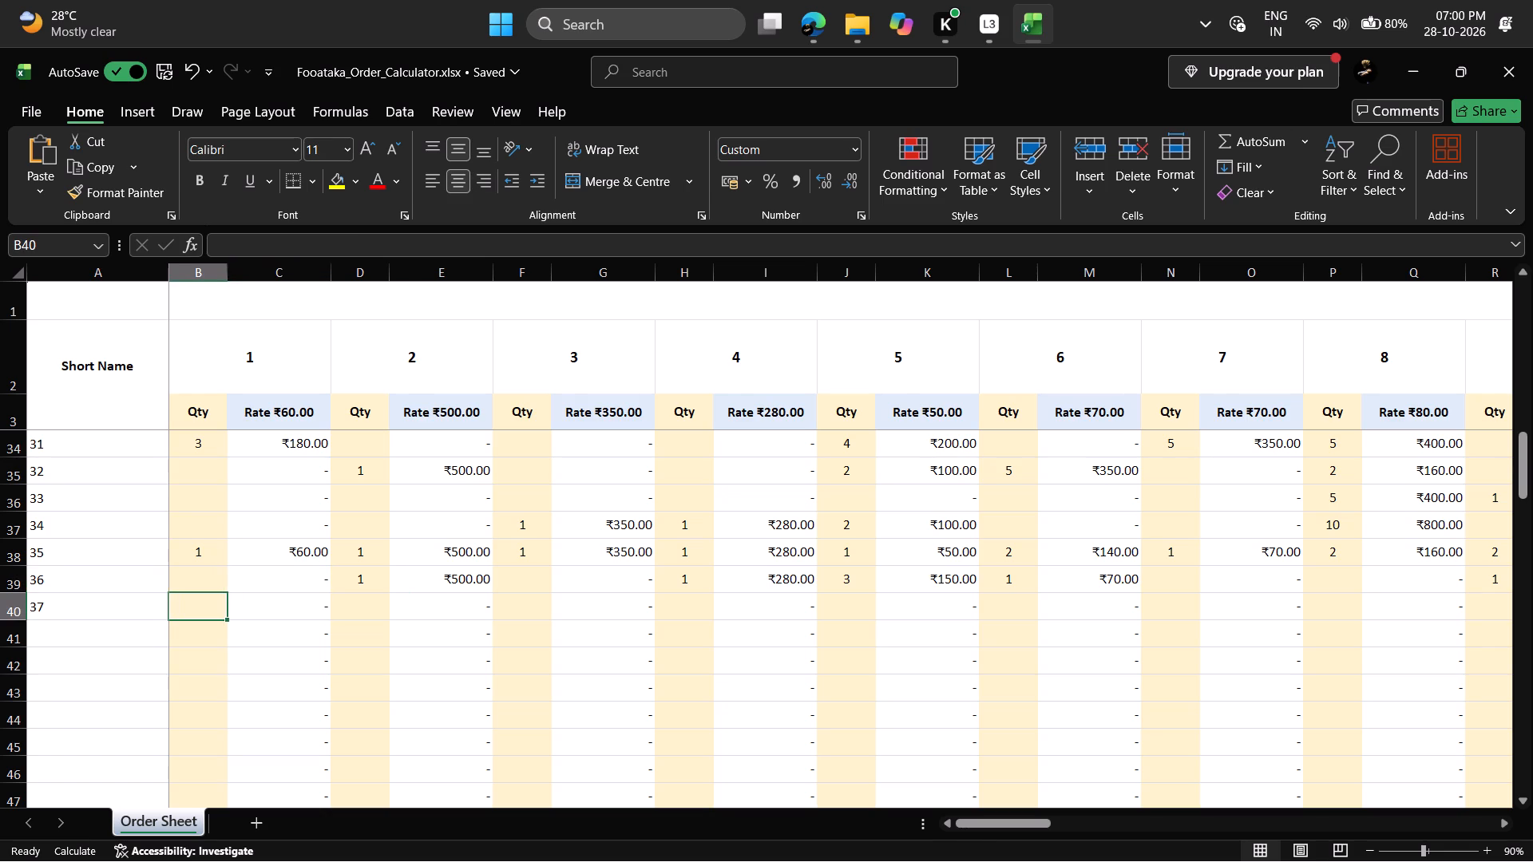
key("Up")
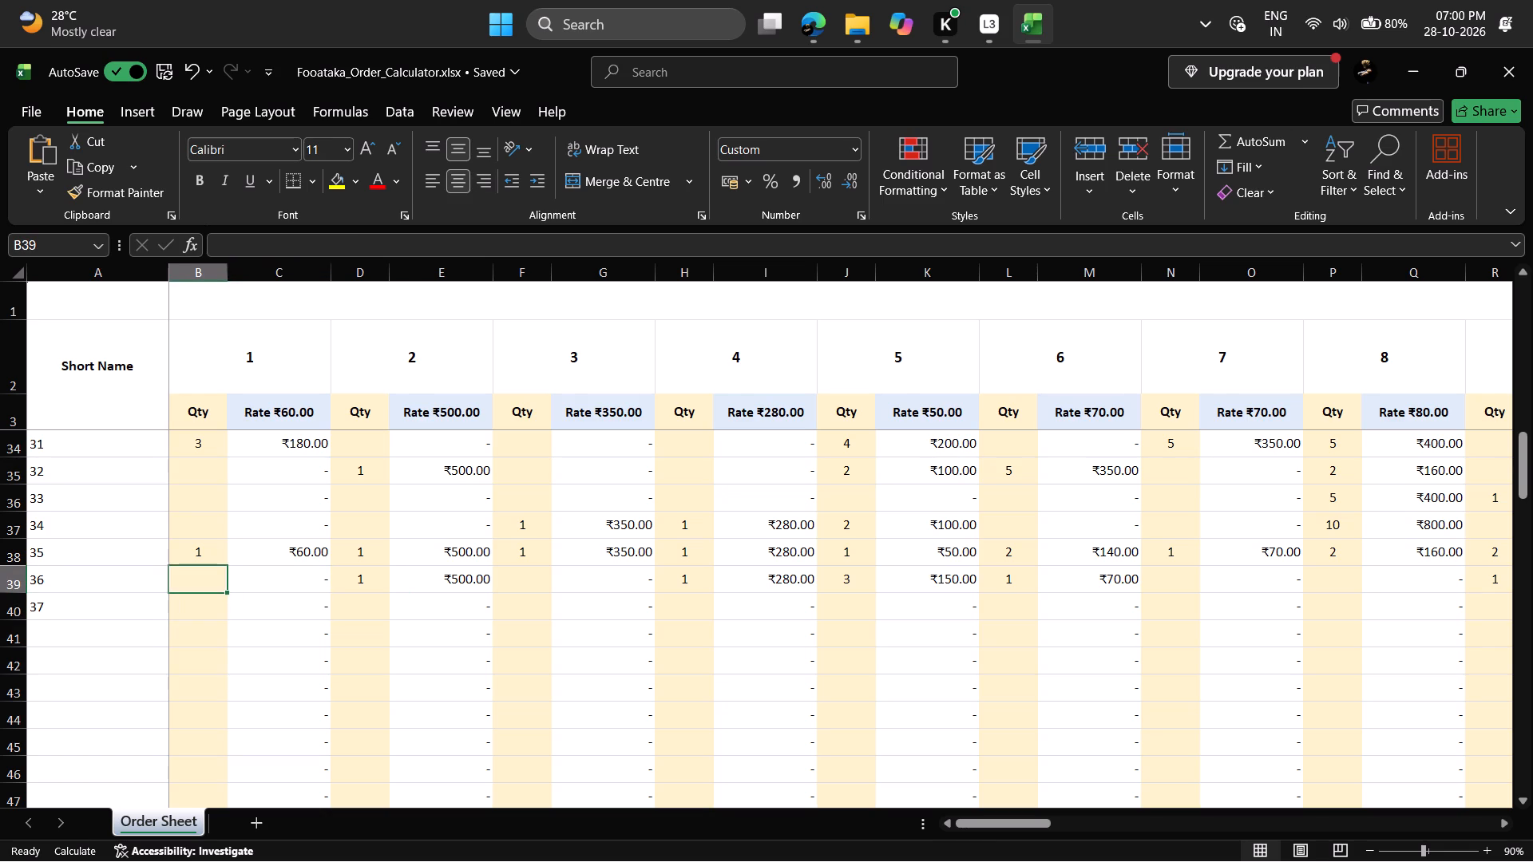
key("Right")
key("Right")
key("Right")
key("Right")
key("Right")
key("Right")
key("Right")
key("Right")
key("Right")
key("Right")
key("Right")
key("Right")
key("Right")
key("Right")
key("Right")
key("Right")
key("Right")
key("Right")
key("Right")
key("Right")
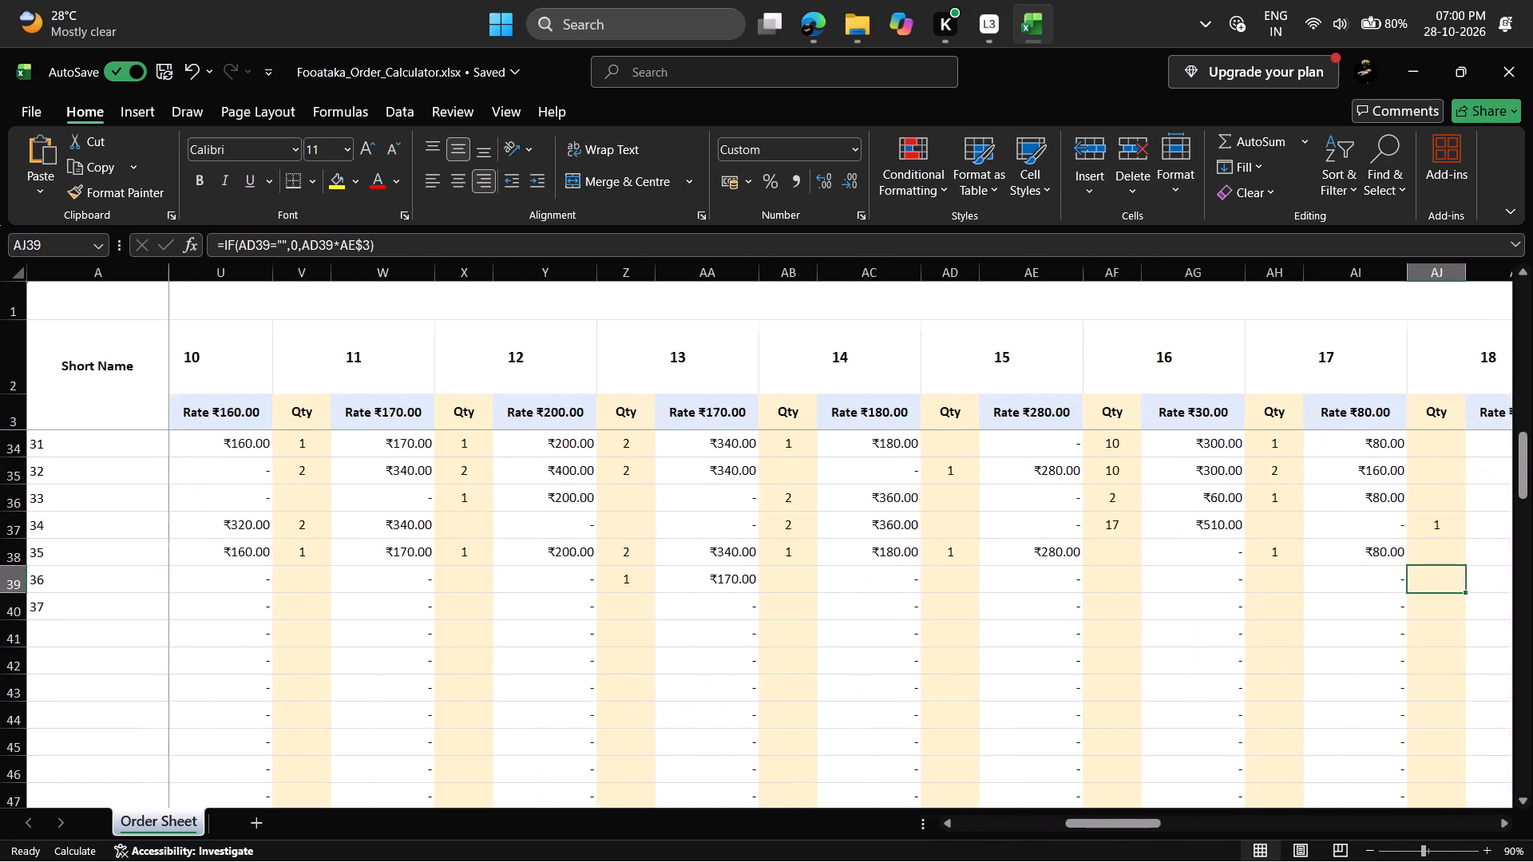
key("Right")
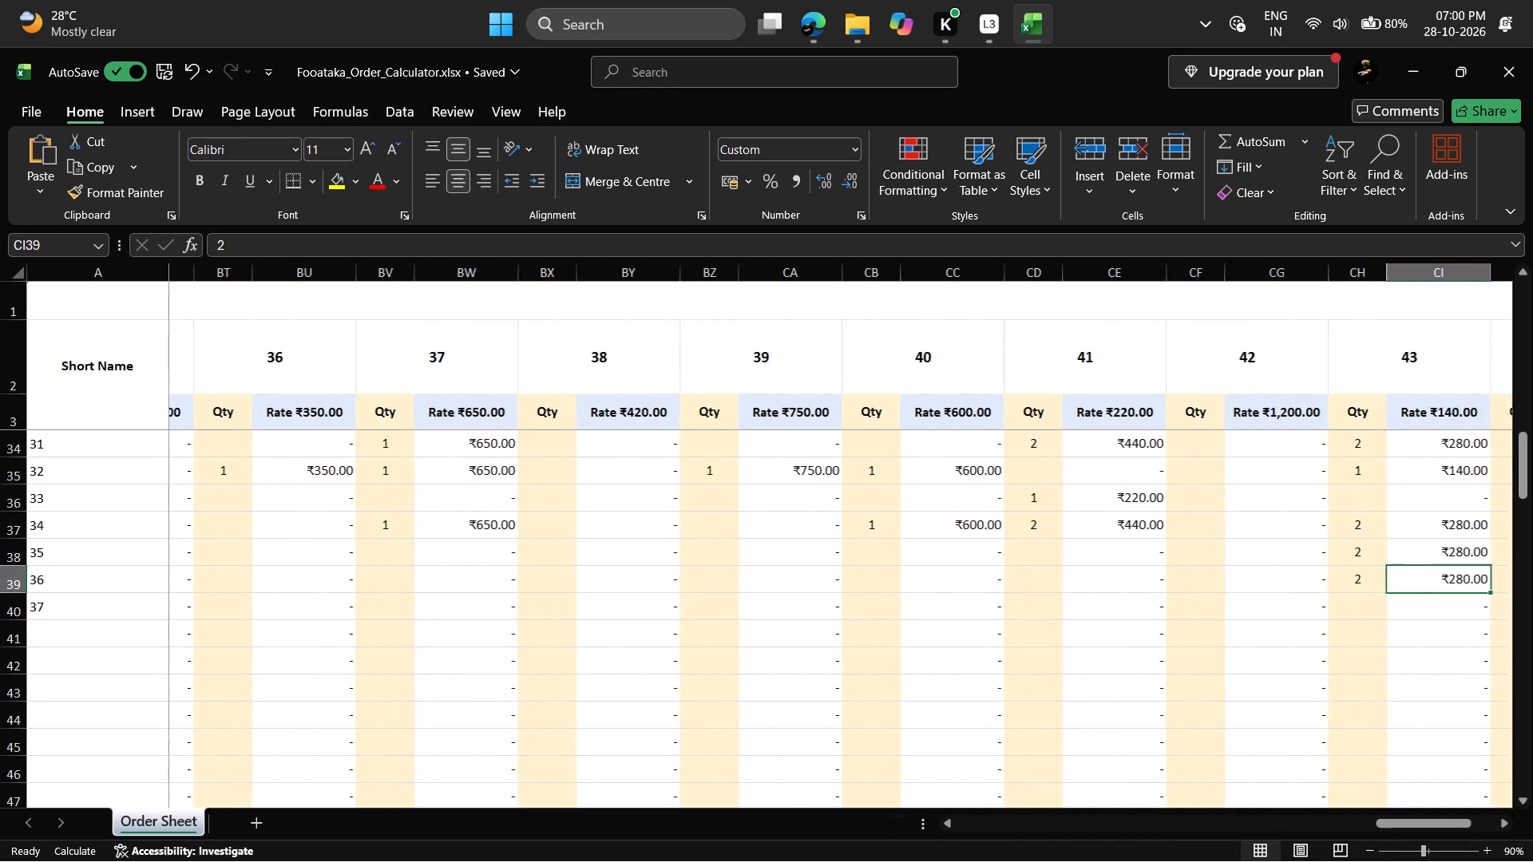
key("Right")
key("Right")
key("Right")
key("Right")
key("Right")
key("Right")
key("Right")
key("Right")
key("Right")
key("Right")
key("Right")
key("Left")
key("Left")
key("Left")
key("Left")
key("Left")
key("Left")
key("Left")
key("Left")
key("Left")
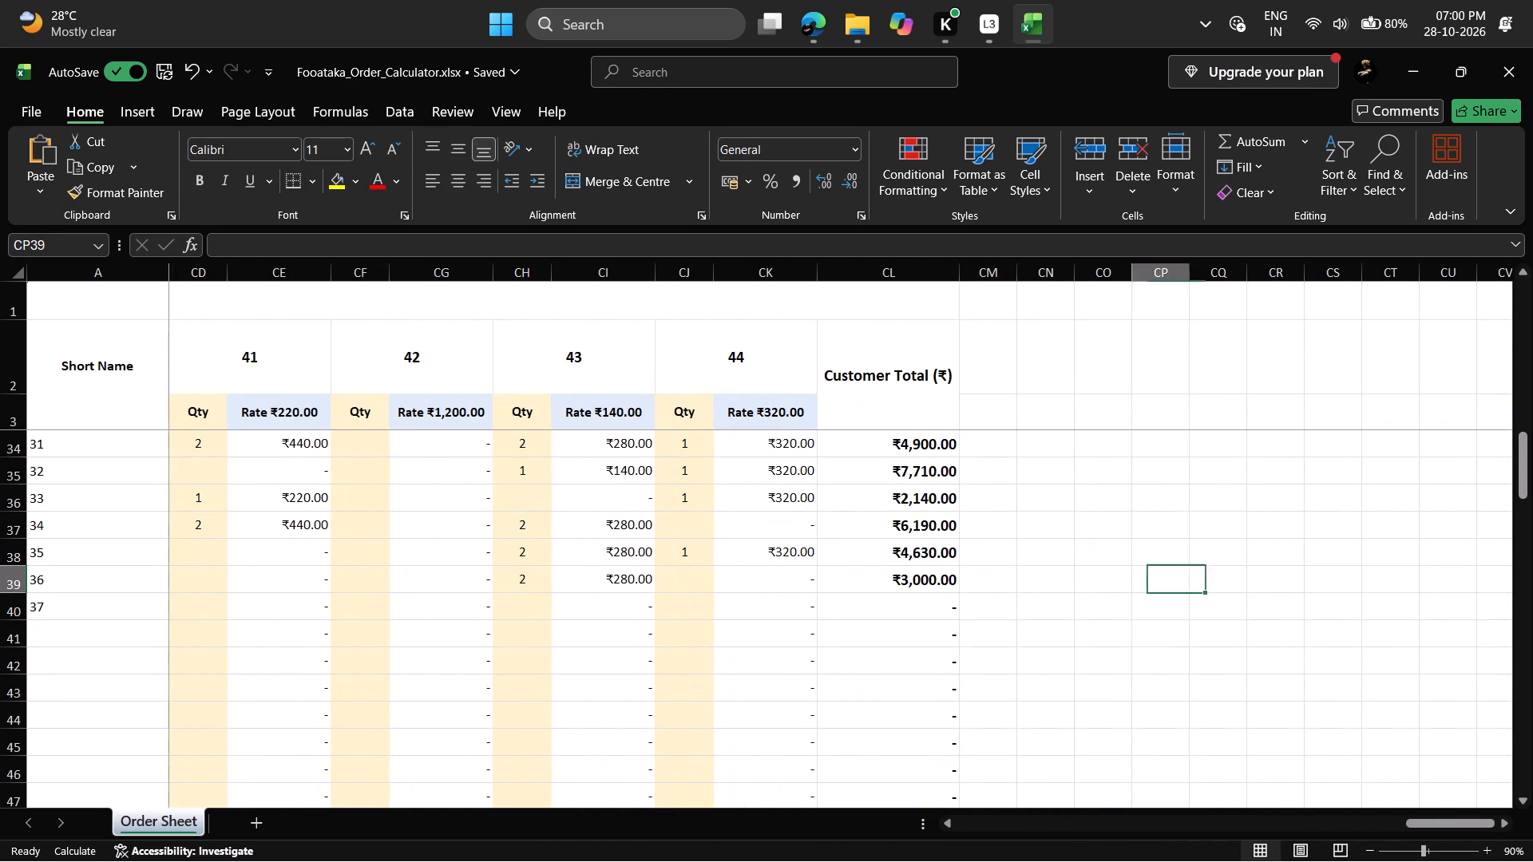
Enter a quantity of 3 for item 1 in customer 37's row.
key("Down")
key("Left")
key("Left")
key("Left")
key("Left")
key("Left")
key("Left")
key("Left")
key("Left")
key("Left")
key("Left")
key("Left")
key("Left")
key("Left")
key("Left")
key("Left")
key("Left")
key("Left")
key("Left")
key("Left")
key("Left")
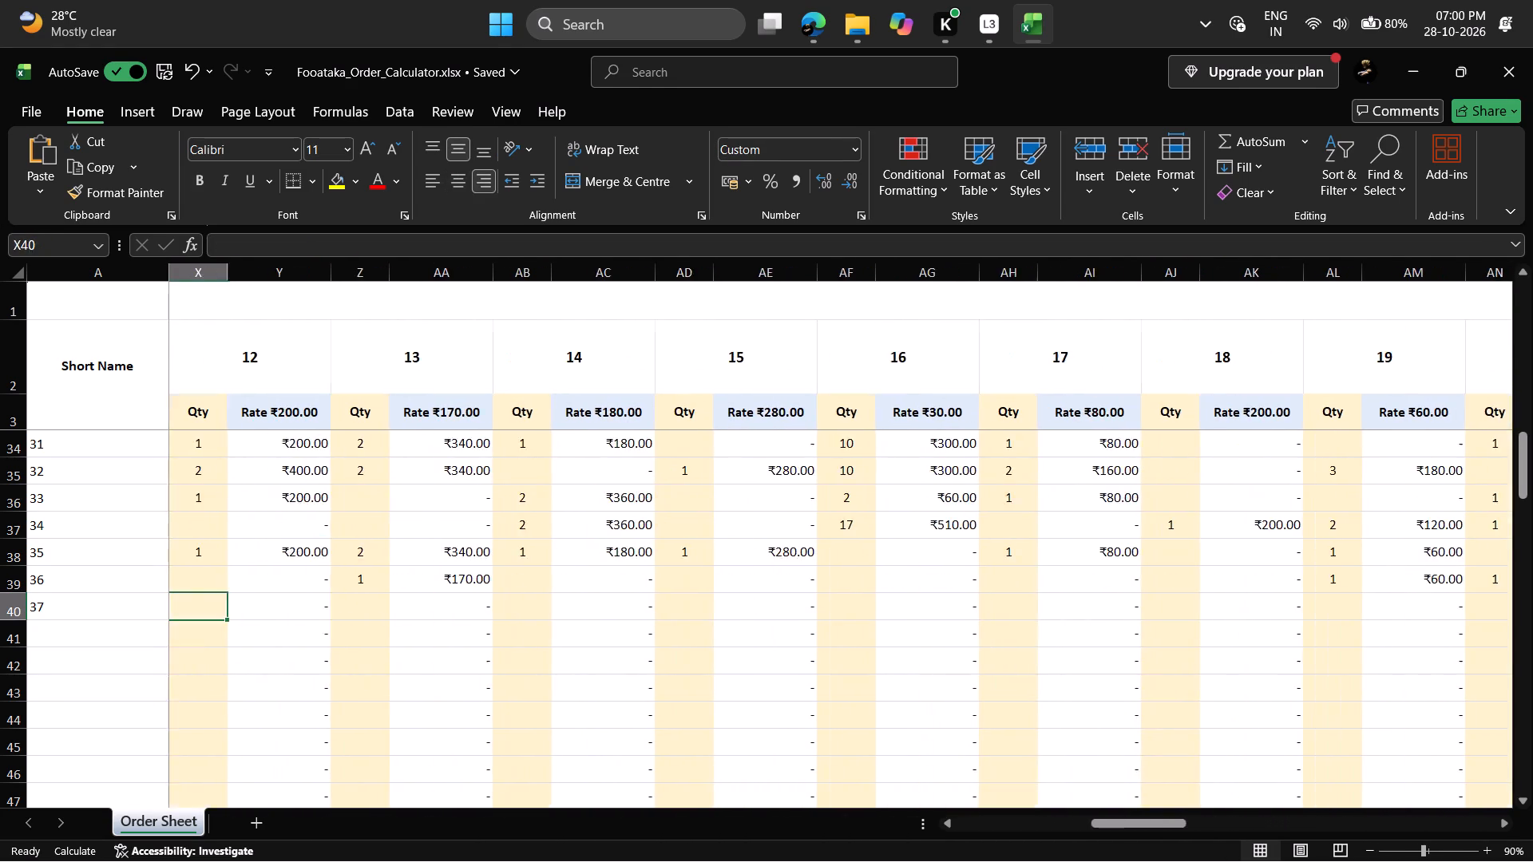
key("Right")
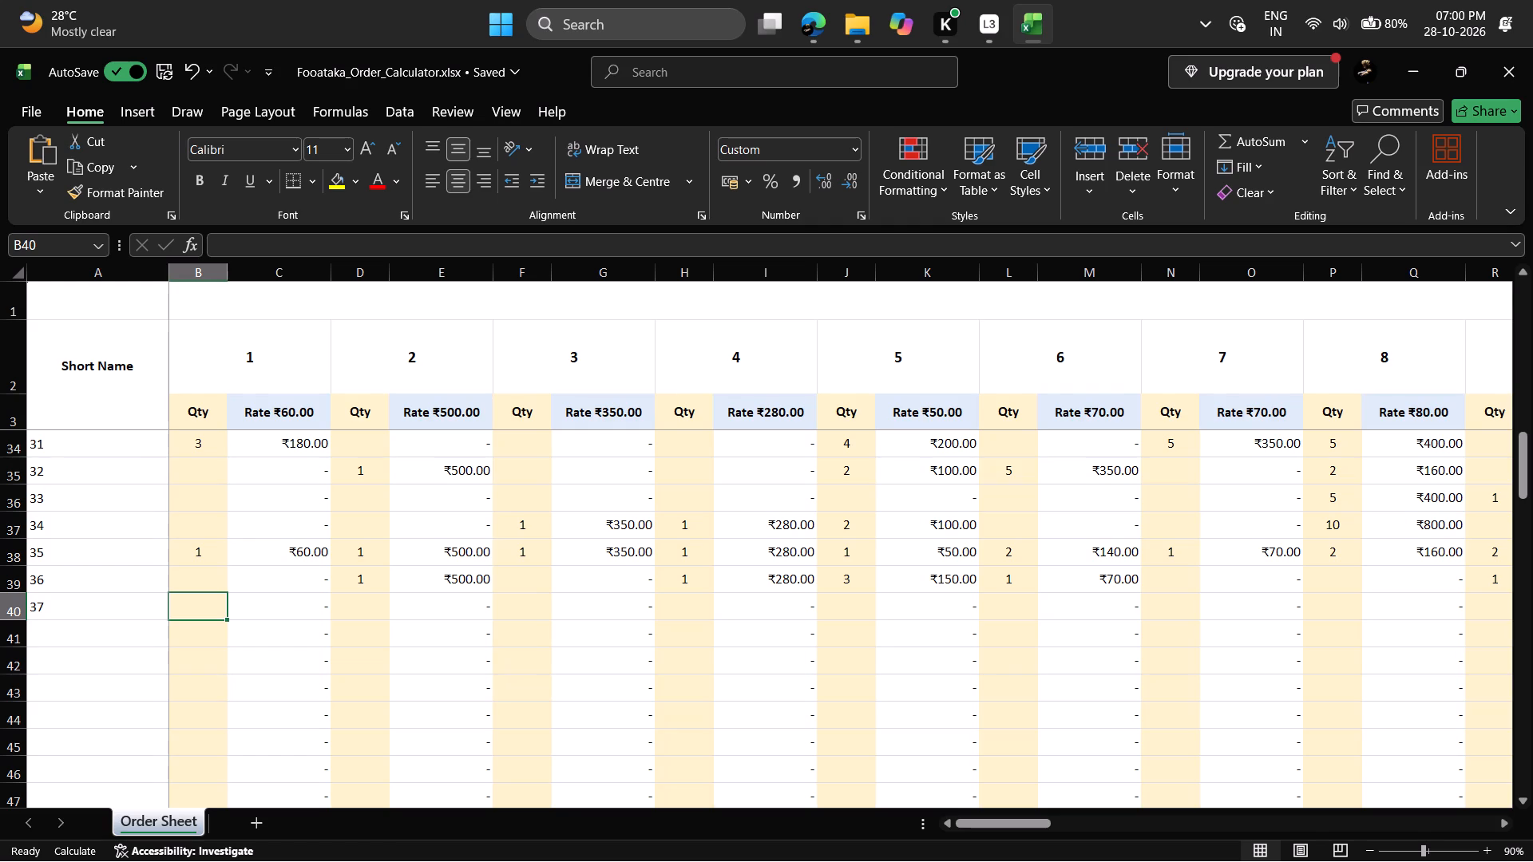
key("3")
key("Right")
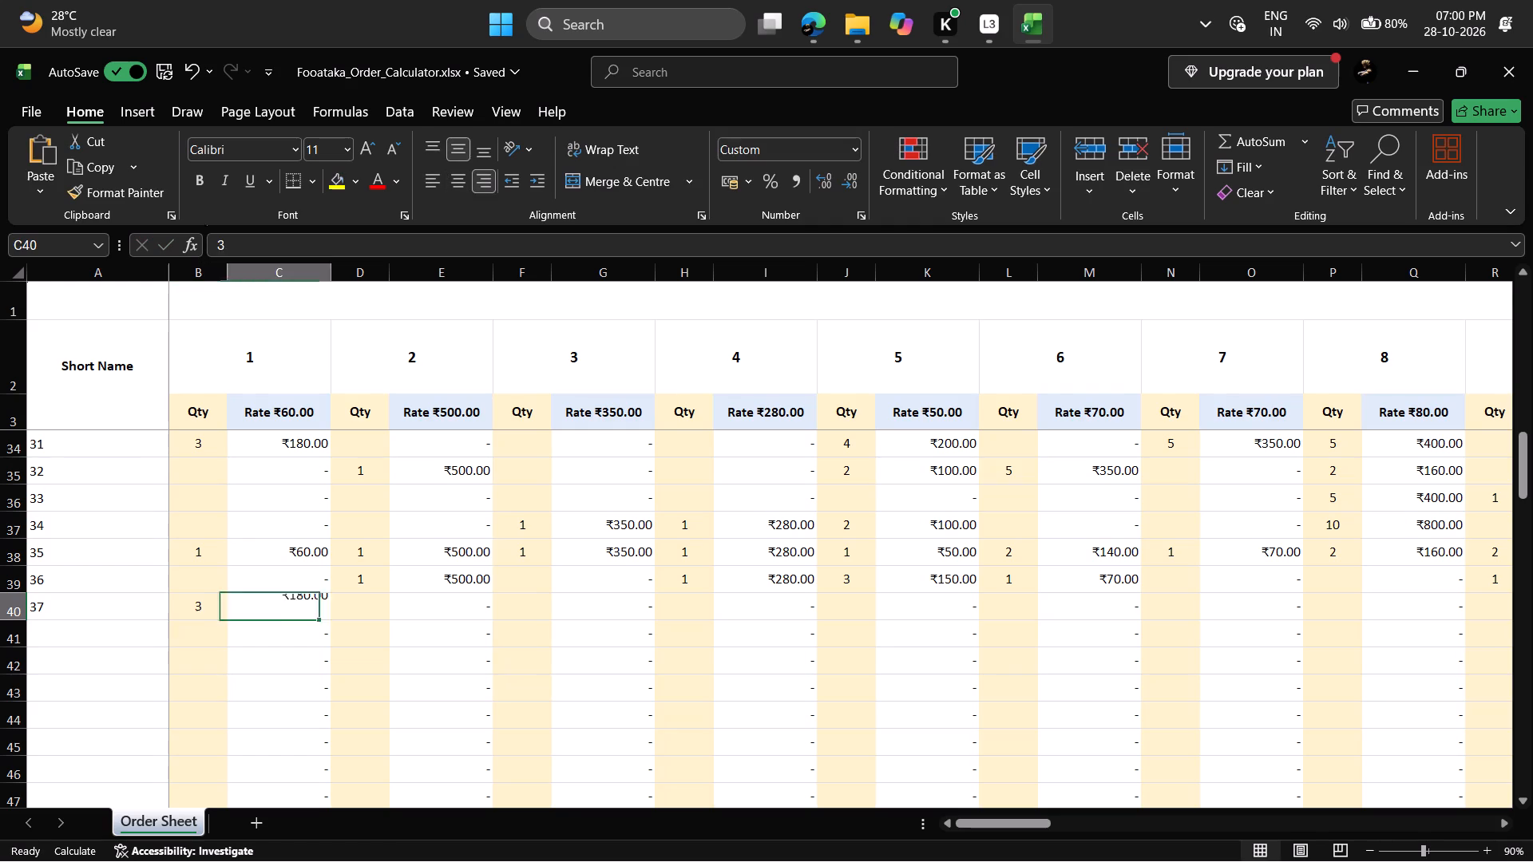
key("Right")
key("Left")
key("Left")
key("Right")
key("Right")
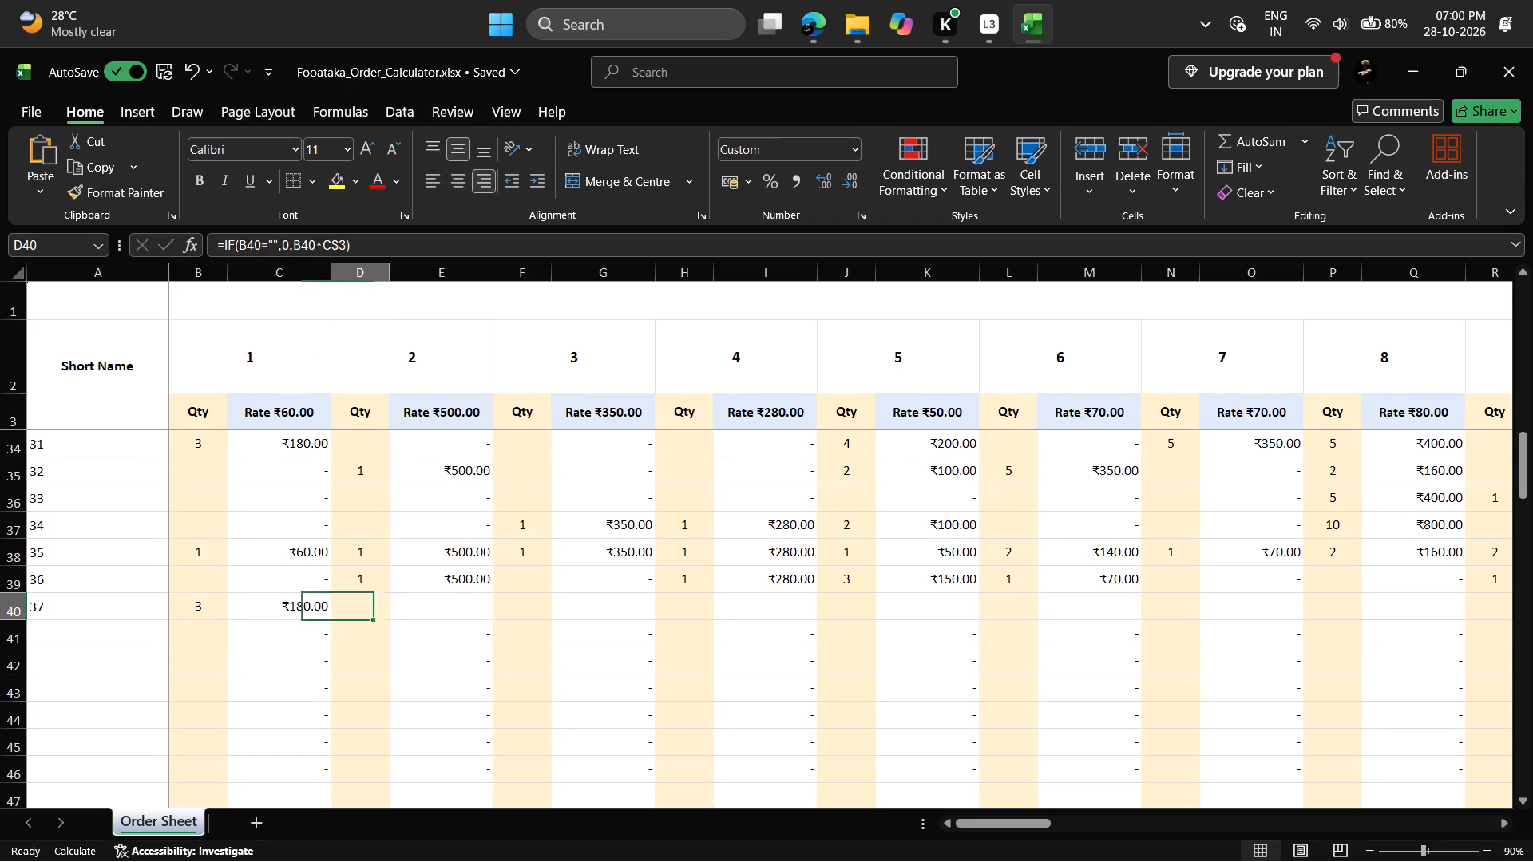
Enter quantities of 1 for item 4 and 8 for item 5 in customer 37's row.
key("Right")
key("Right")
key("Right")
key("Right")
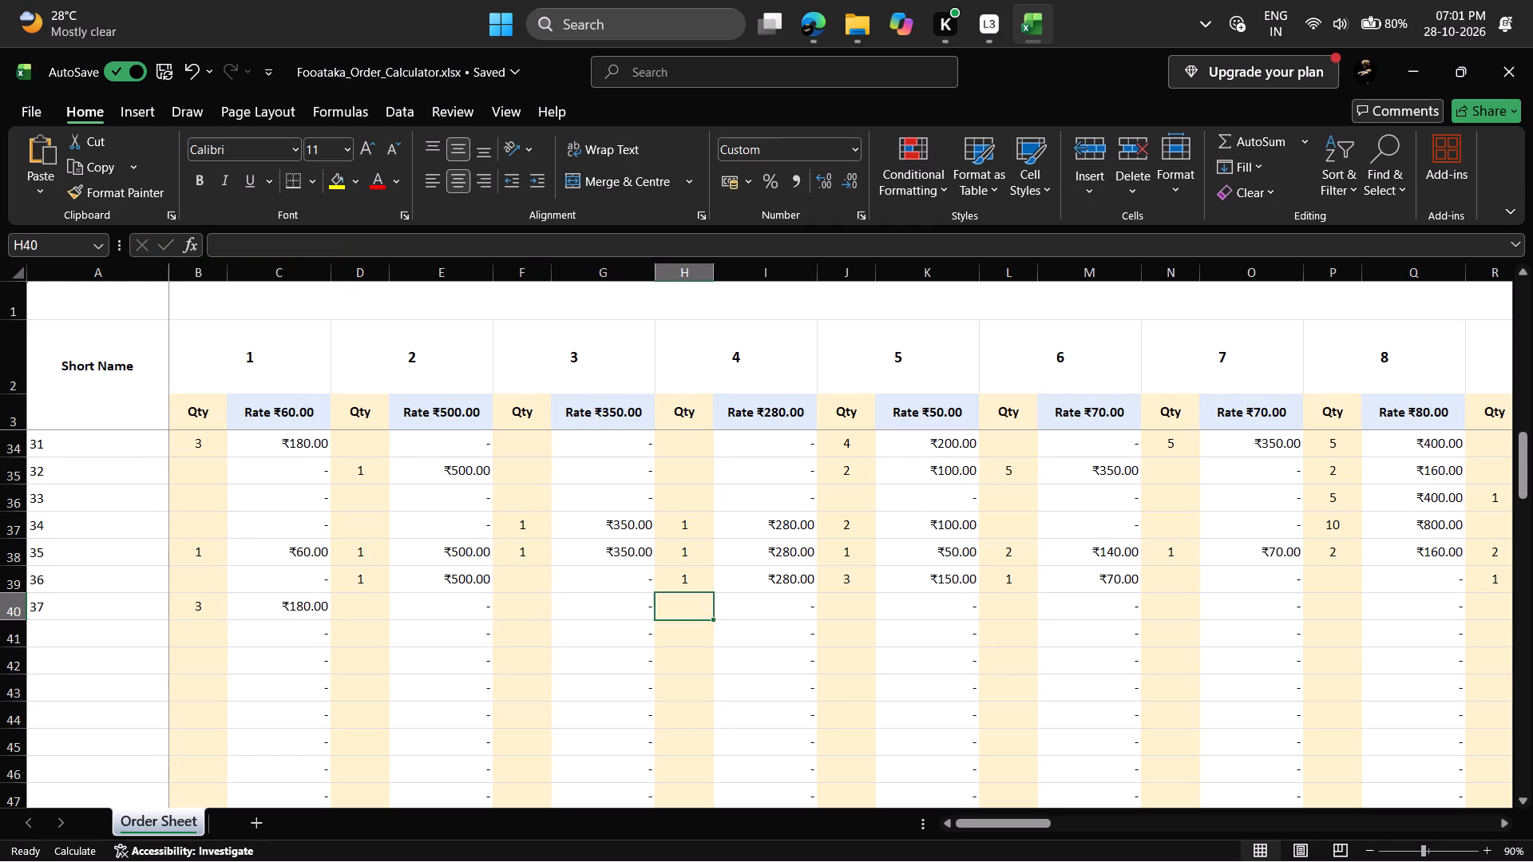
key("1")
key("Right")
key("Right")
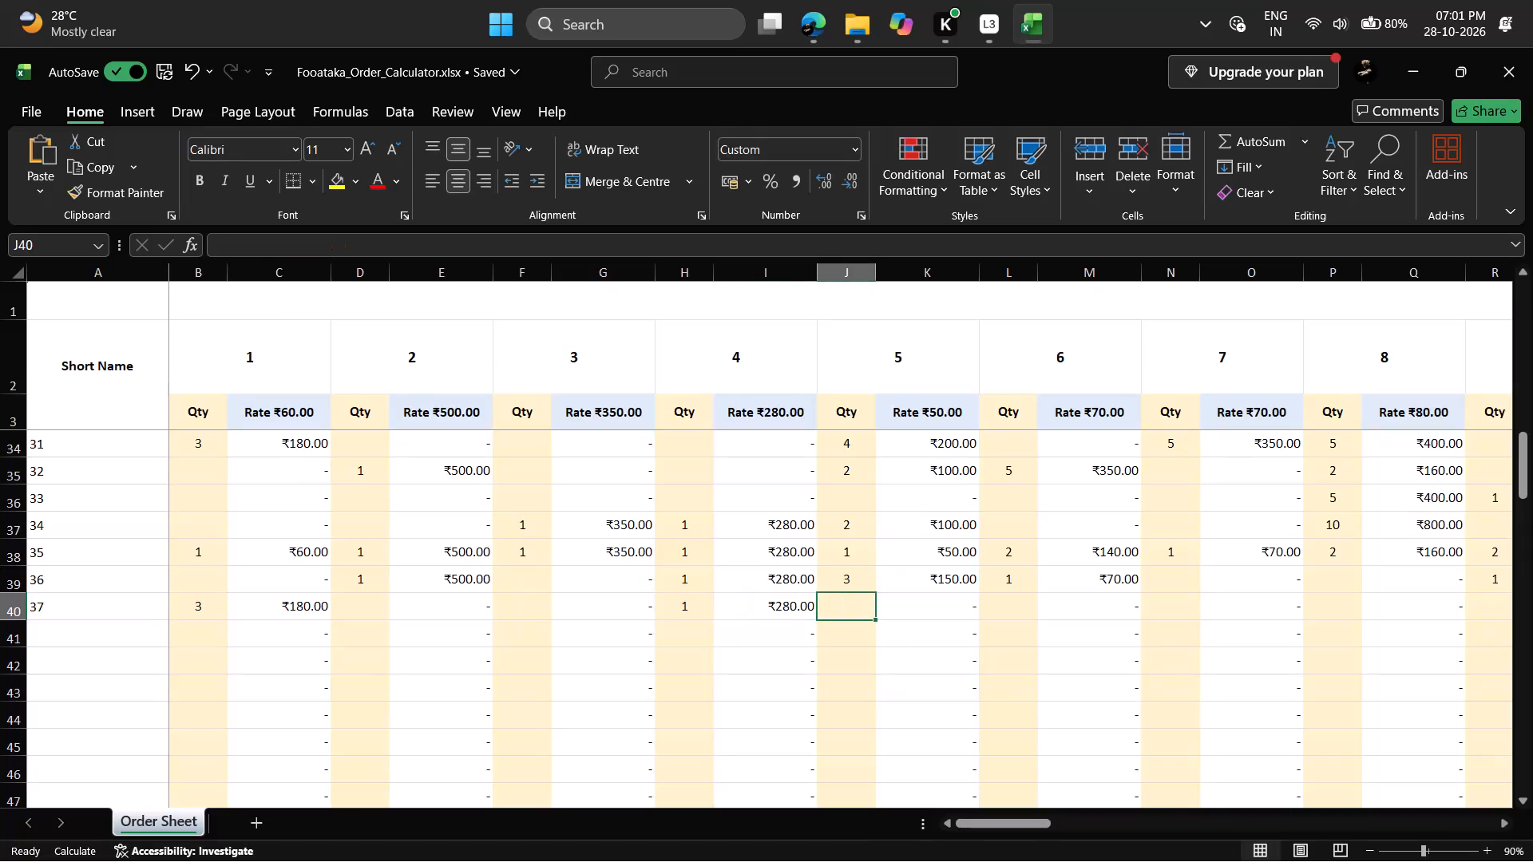
key("8")
key("Right")
Enter a quantity of 2 for each of items 7 and 8 in customer 37's row.
key("Right")
key("Right")
key("Right")
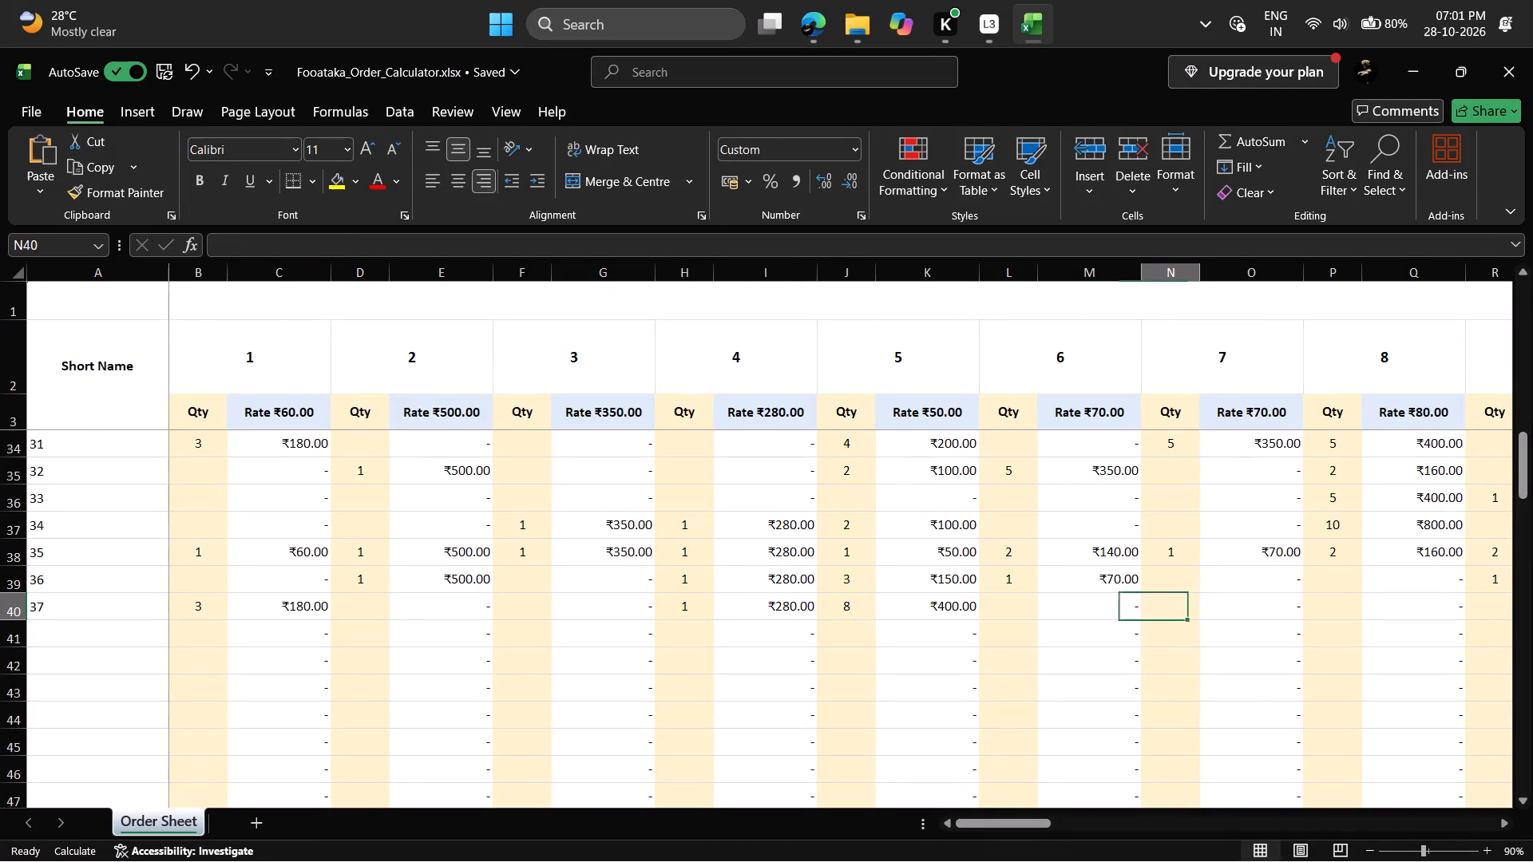
key("2")
key("Right")
key("Right")
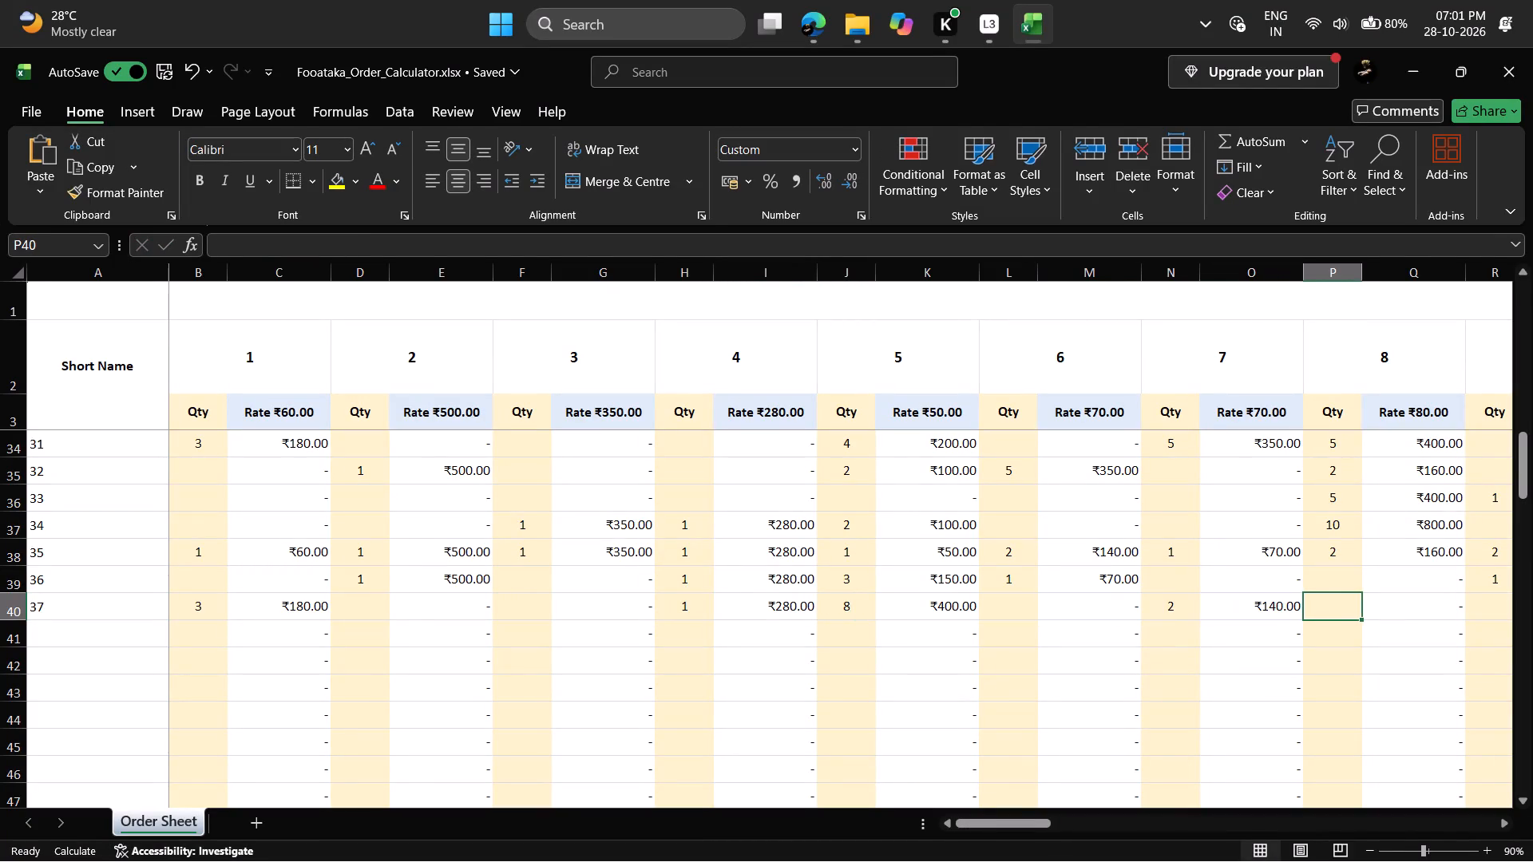
key("2")
key("Right")
Enter a quantity of 2 for each of items 11 and 12 in customer 37's row.
key("Right")
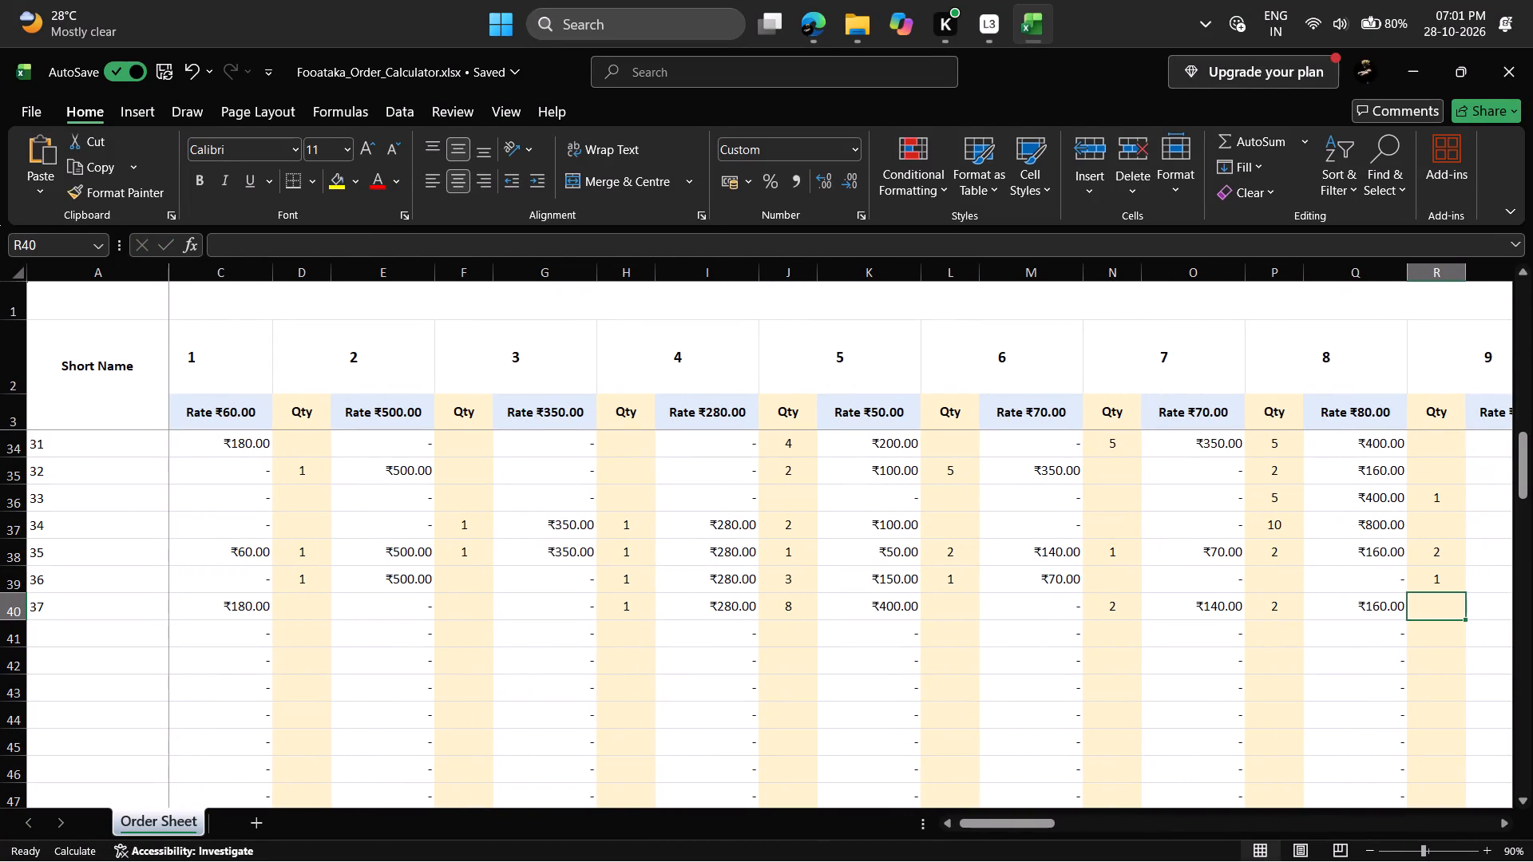
key("Right")
key("Right")
key("Right")
key("Right")
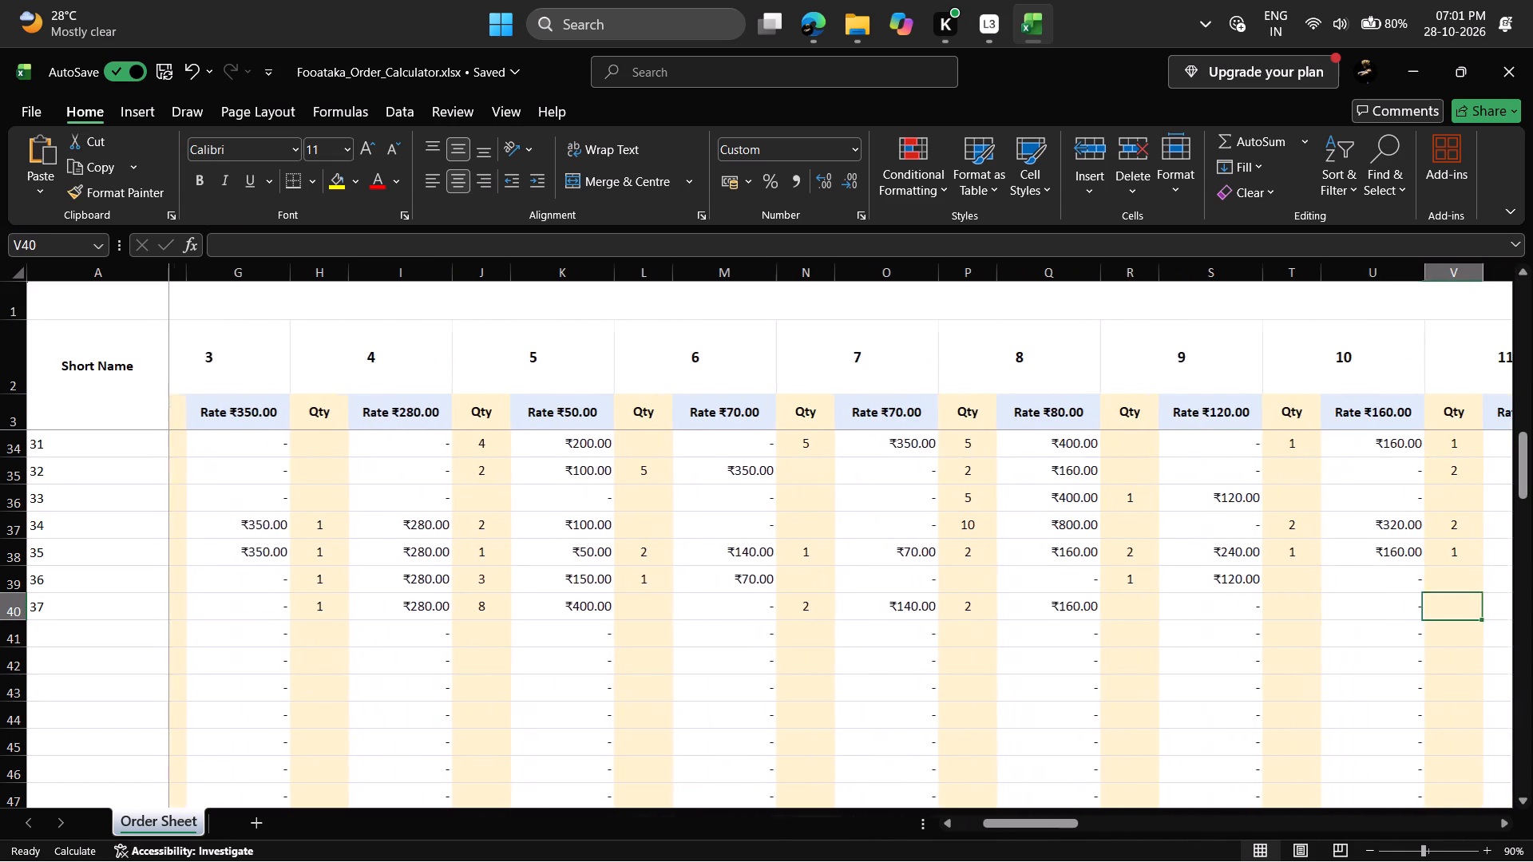
key("Right")
key("Left")
key("2")
key("Right")
key("Right")
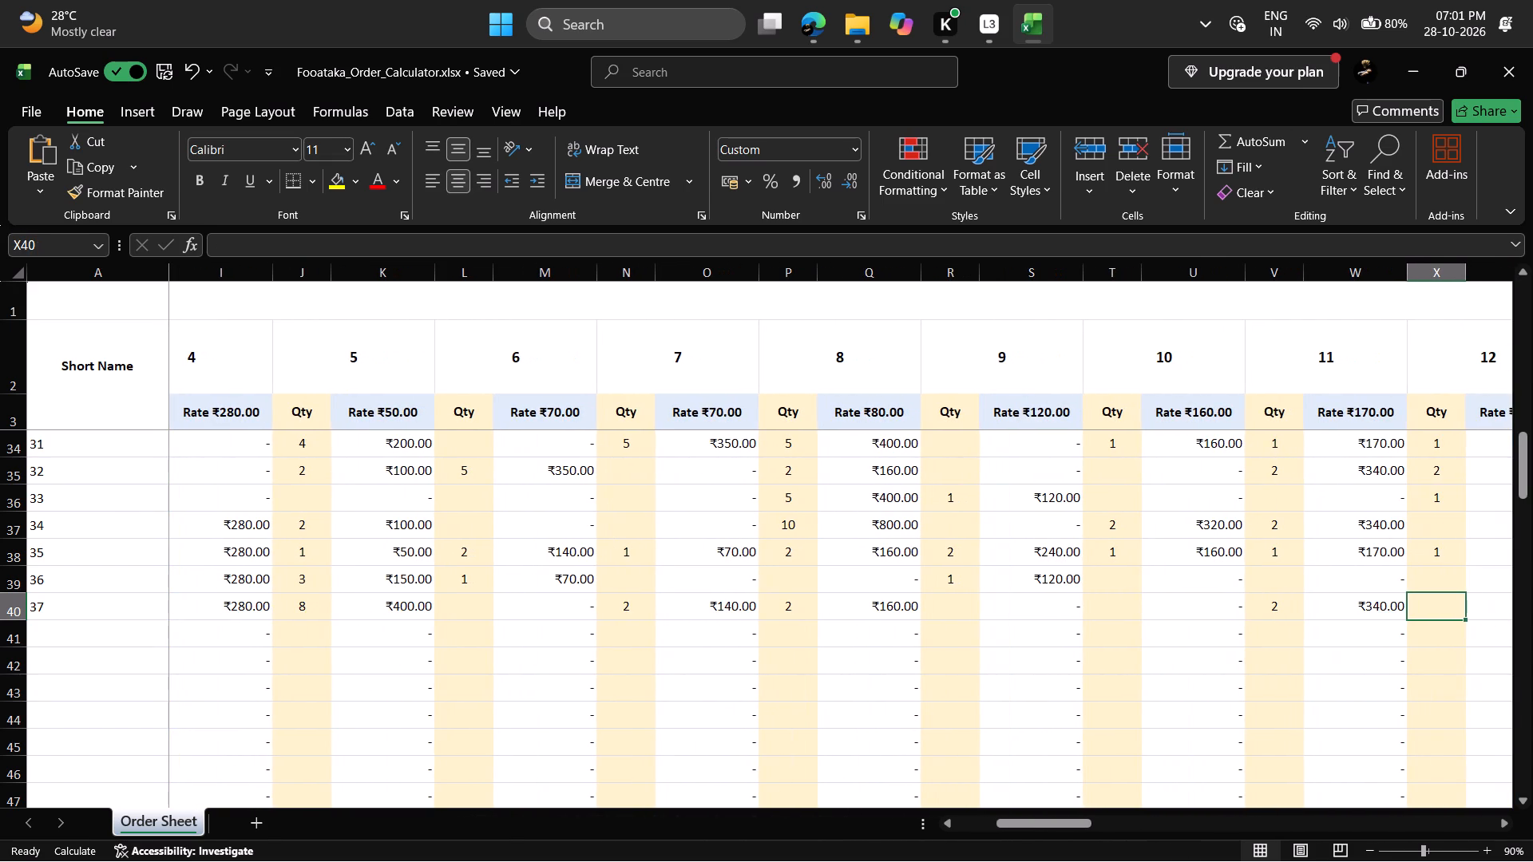
key("2")
key("Right")
Enter quantities of 2 for item 15 and 10 for item 16 in customer 37's row.
key("Right")
key("Right")
key("Left")
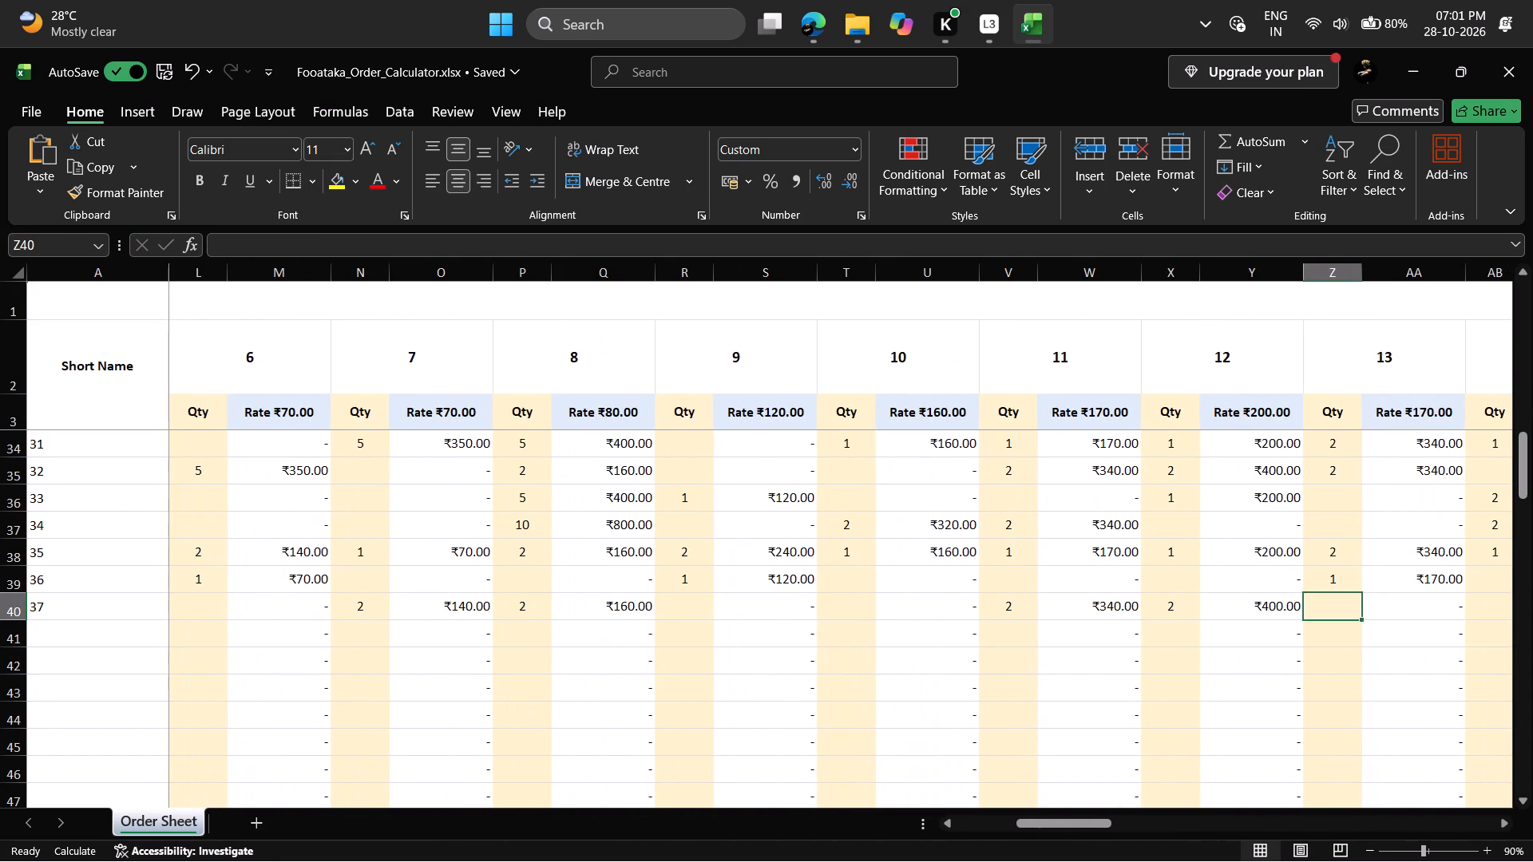
key("Right")
key("Right")
key("Right")
key("Right")
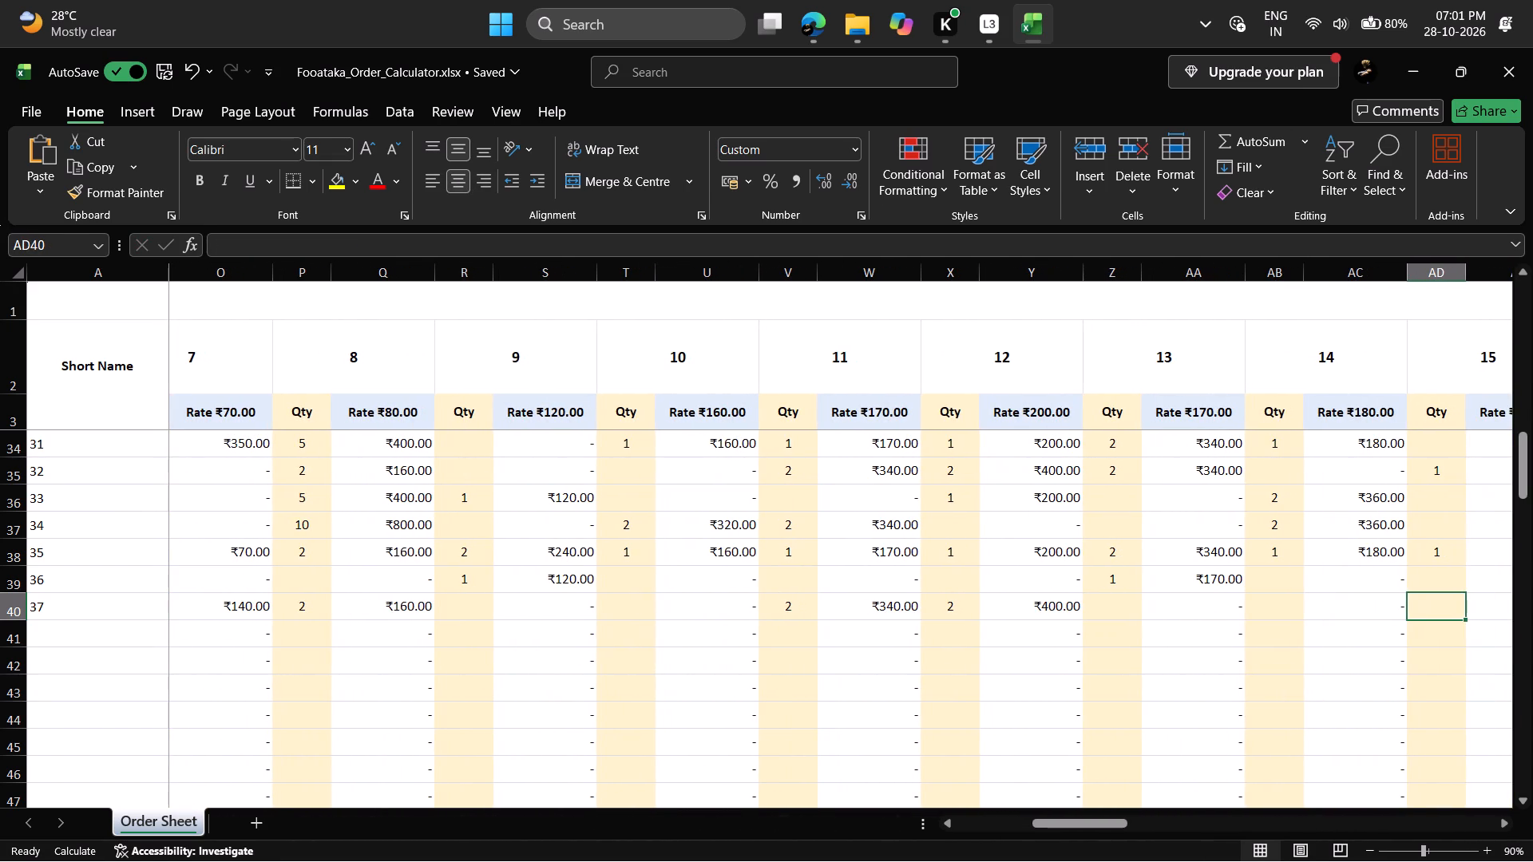
key("2")
key("Right")
key("Right")
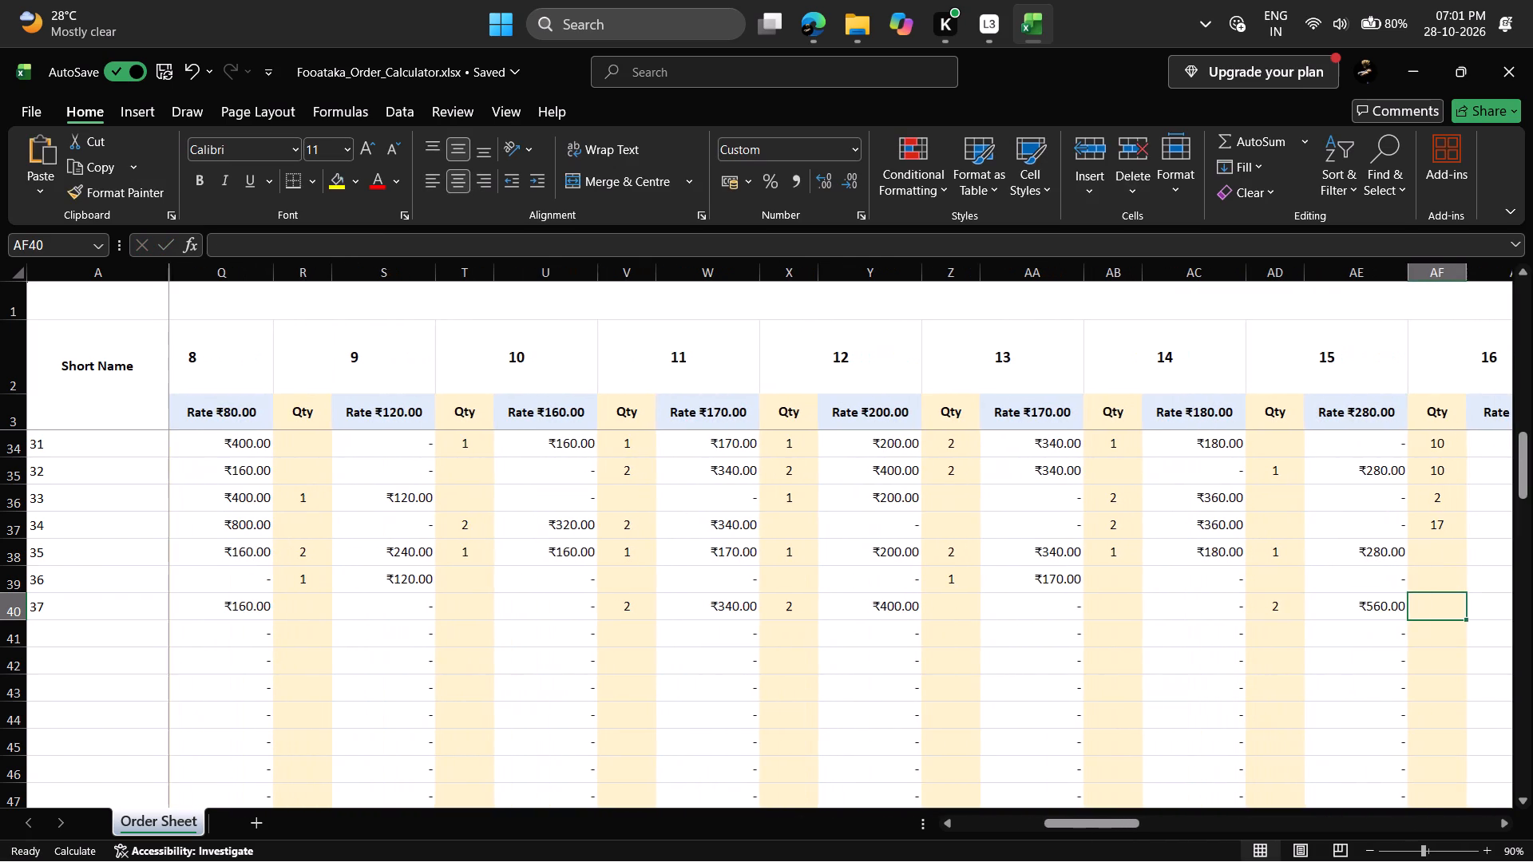
key("1")
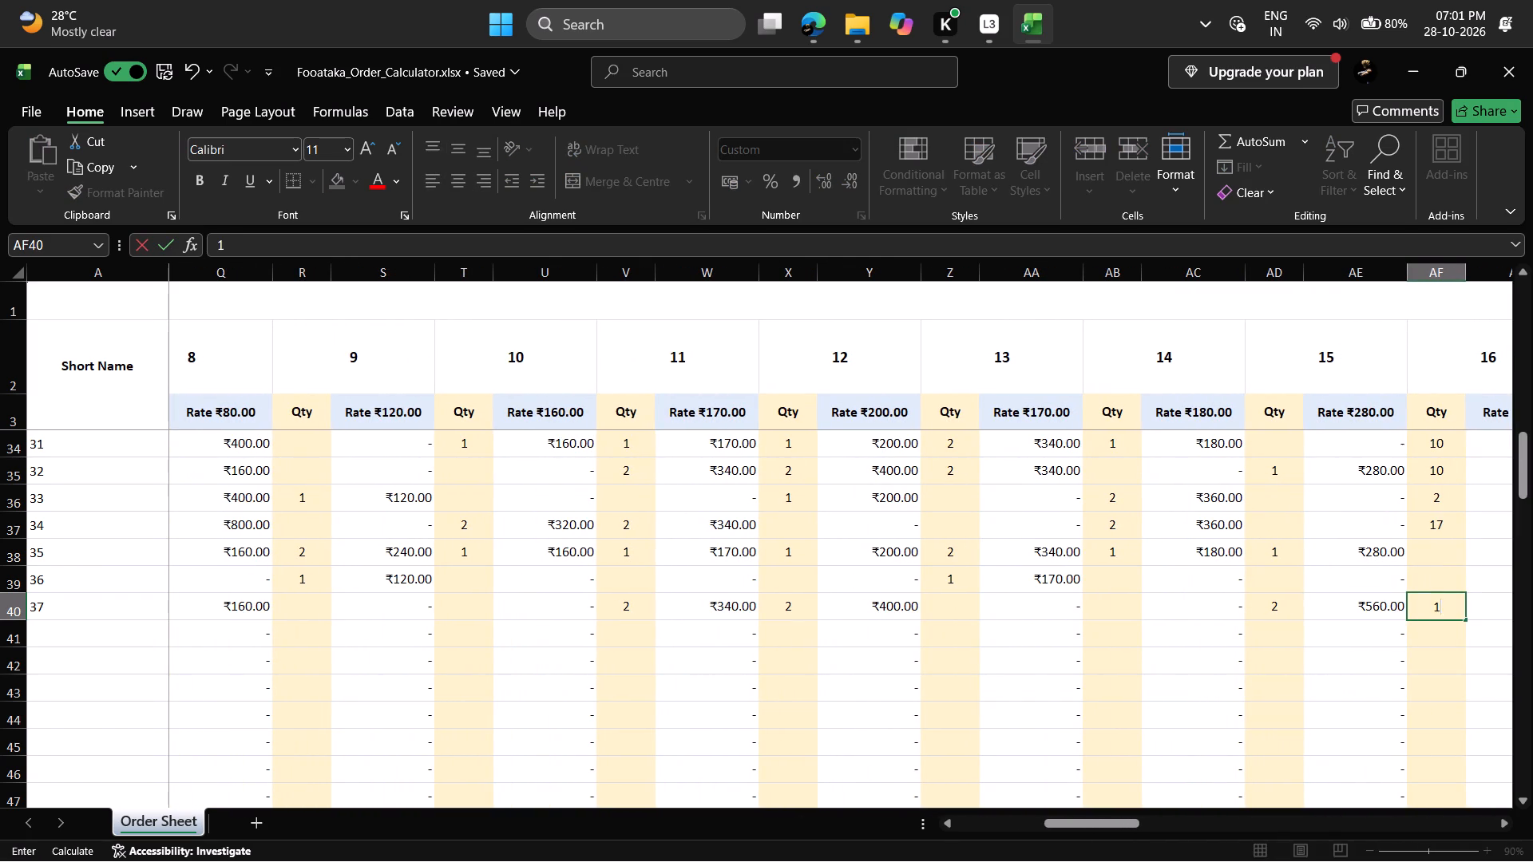
key("0")
key("Right")
Enter a quantity of 2 for each of items 18, 19, 20 and 21 in customer 37's row.
key("Right")
key("Right")
key("Right")
key("Right")
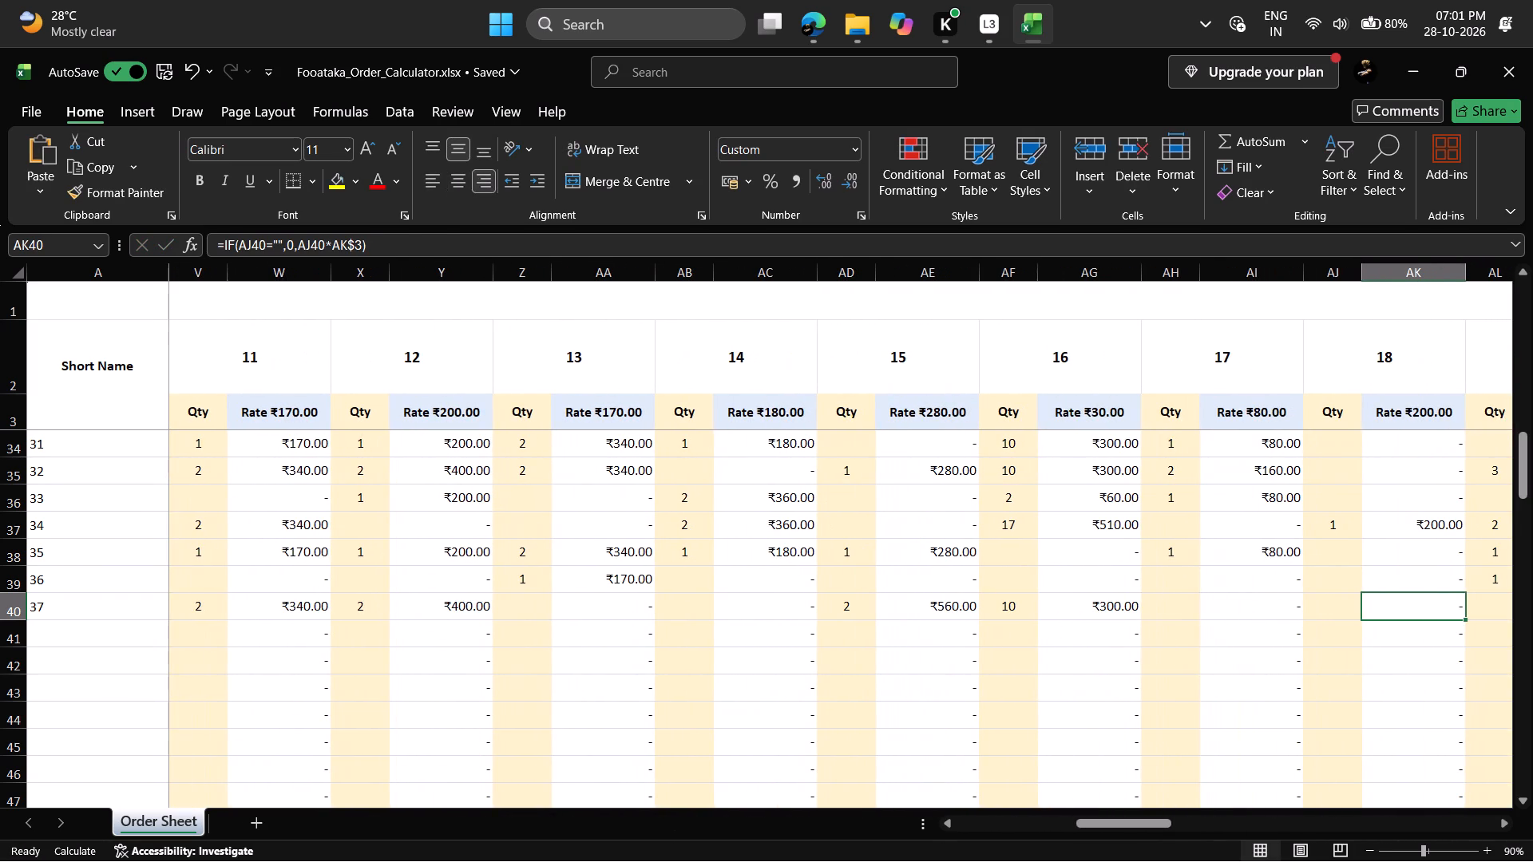
key("Left")
key("2")
key("Right")
key("Right")
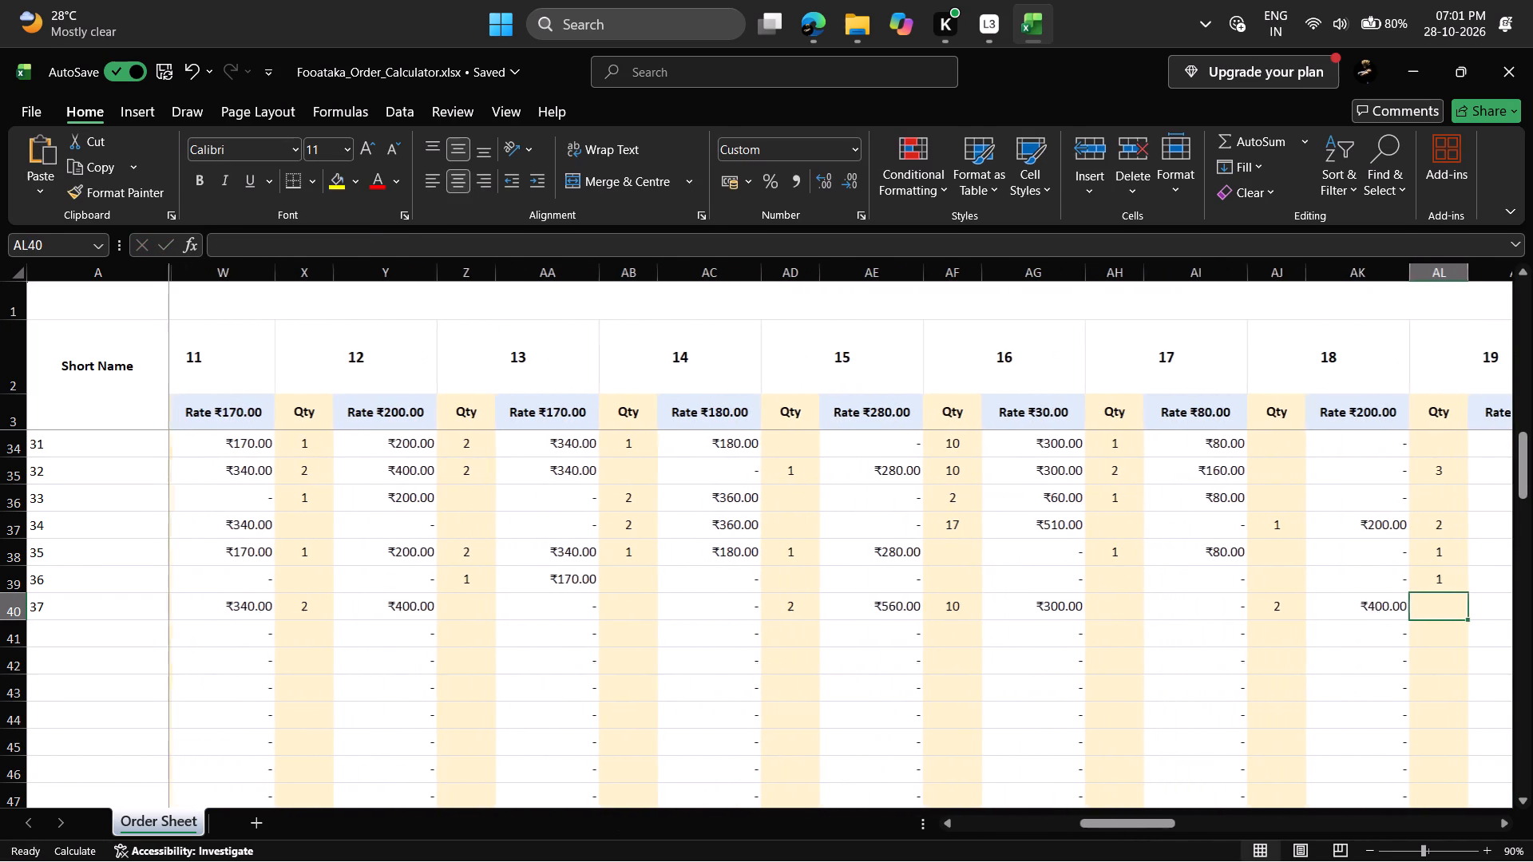
key("2")
key("Right")
key("Right")
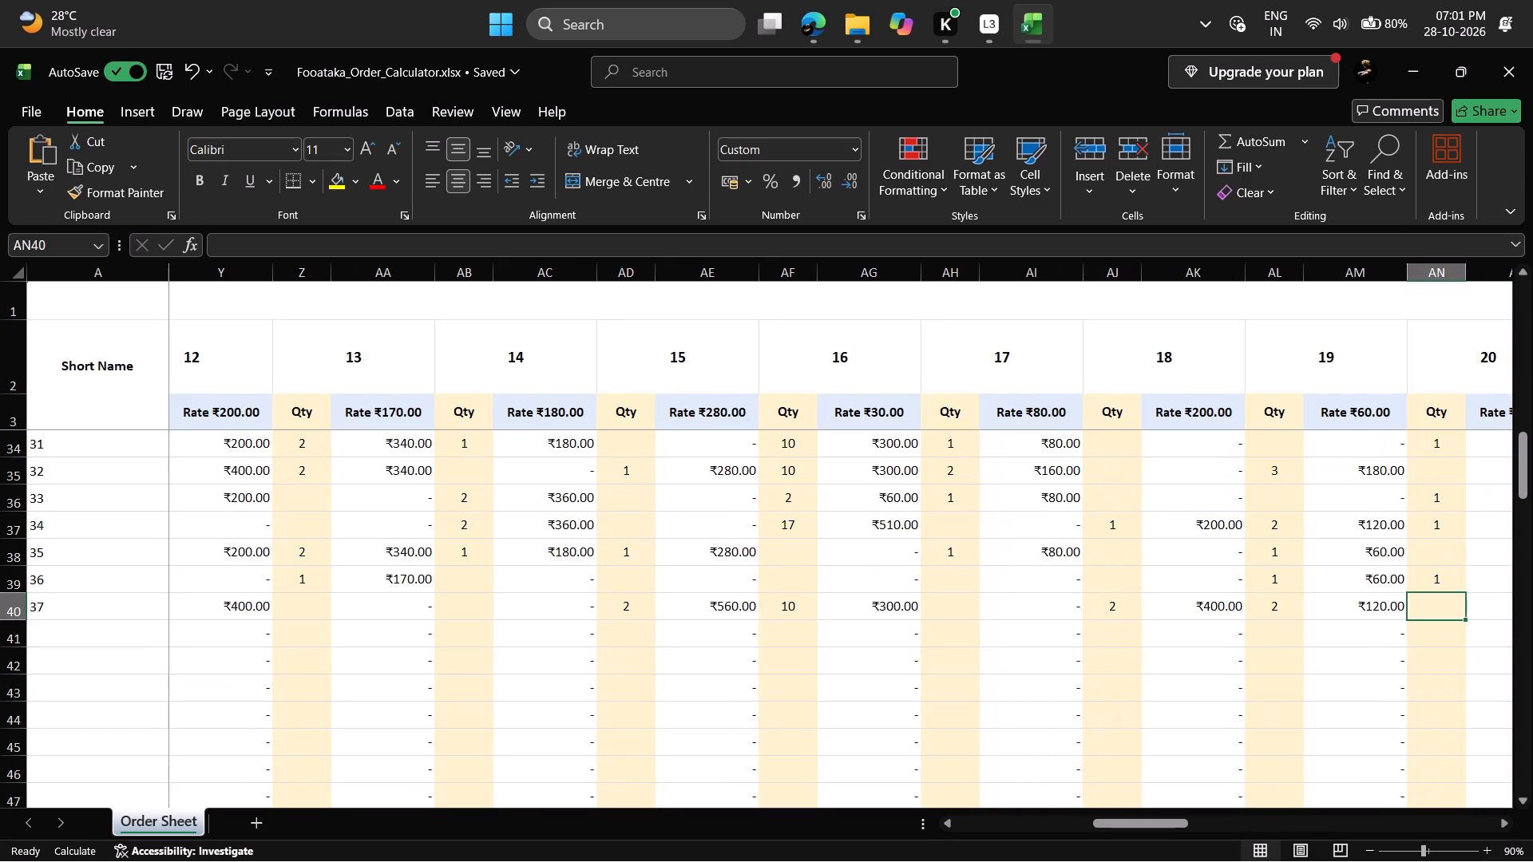
key("2")
key("Right")
key("Right")
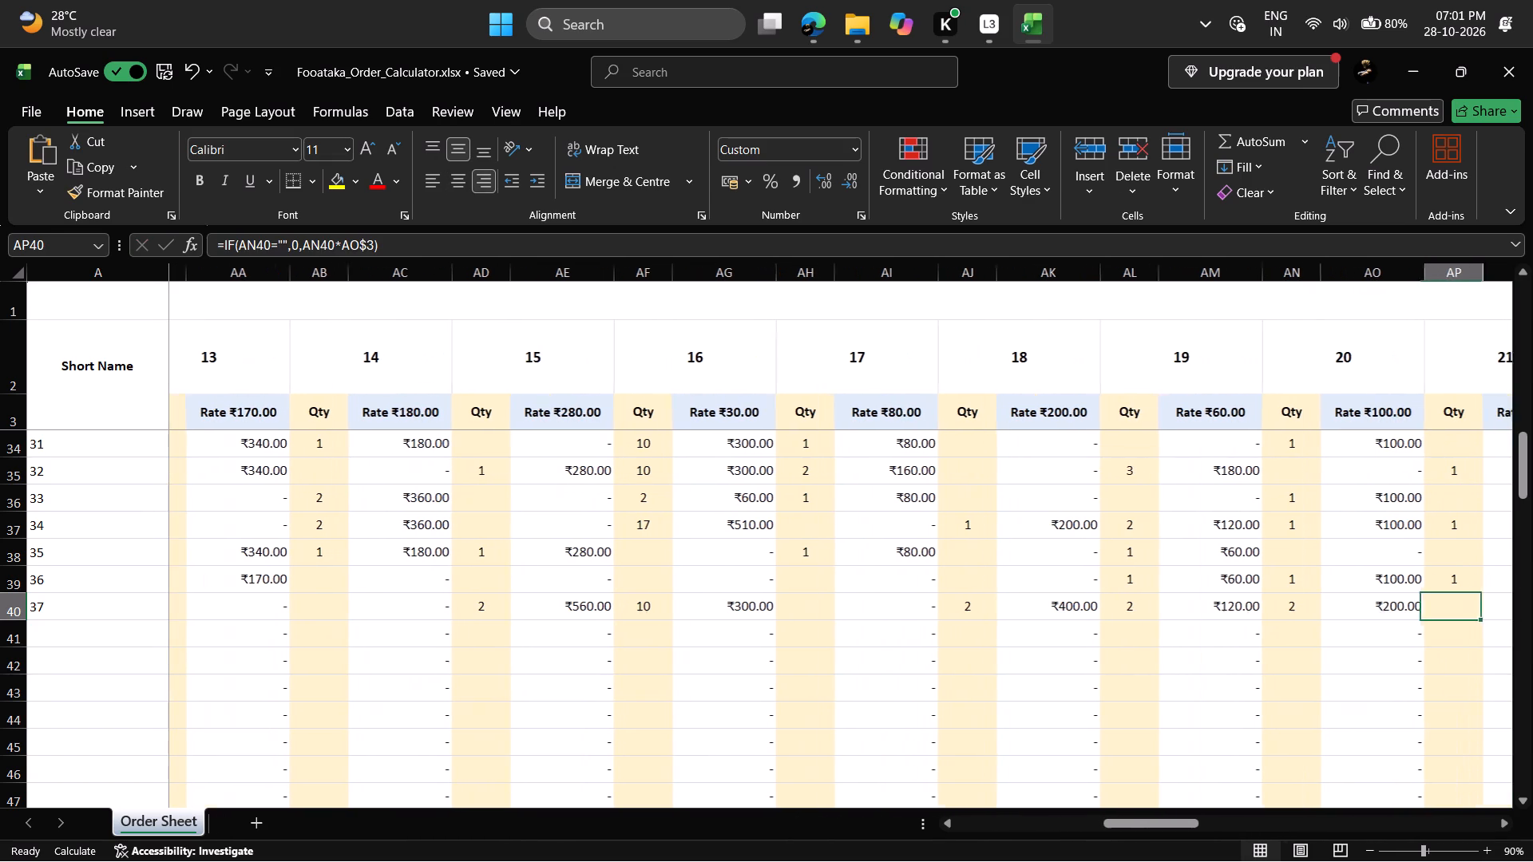
key("2")
key("Right")
Enter a quantity of 1 for each of items 22 and 23 in customer 37's row.
key("Right")
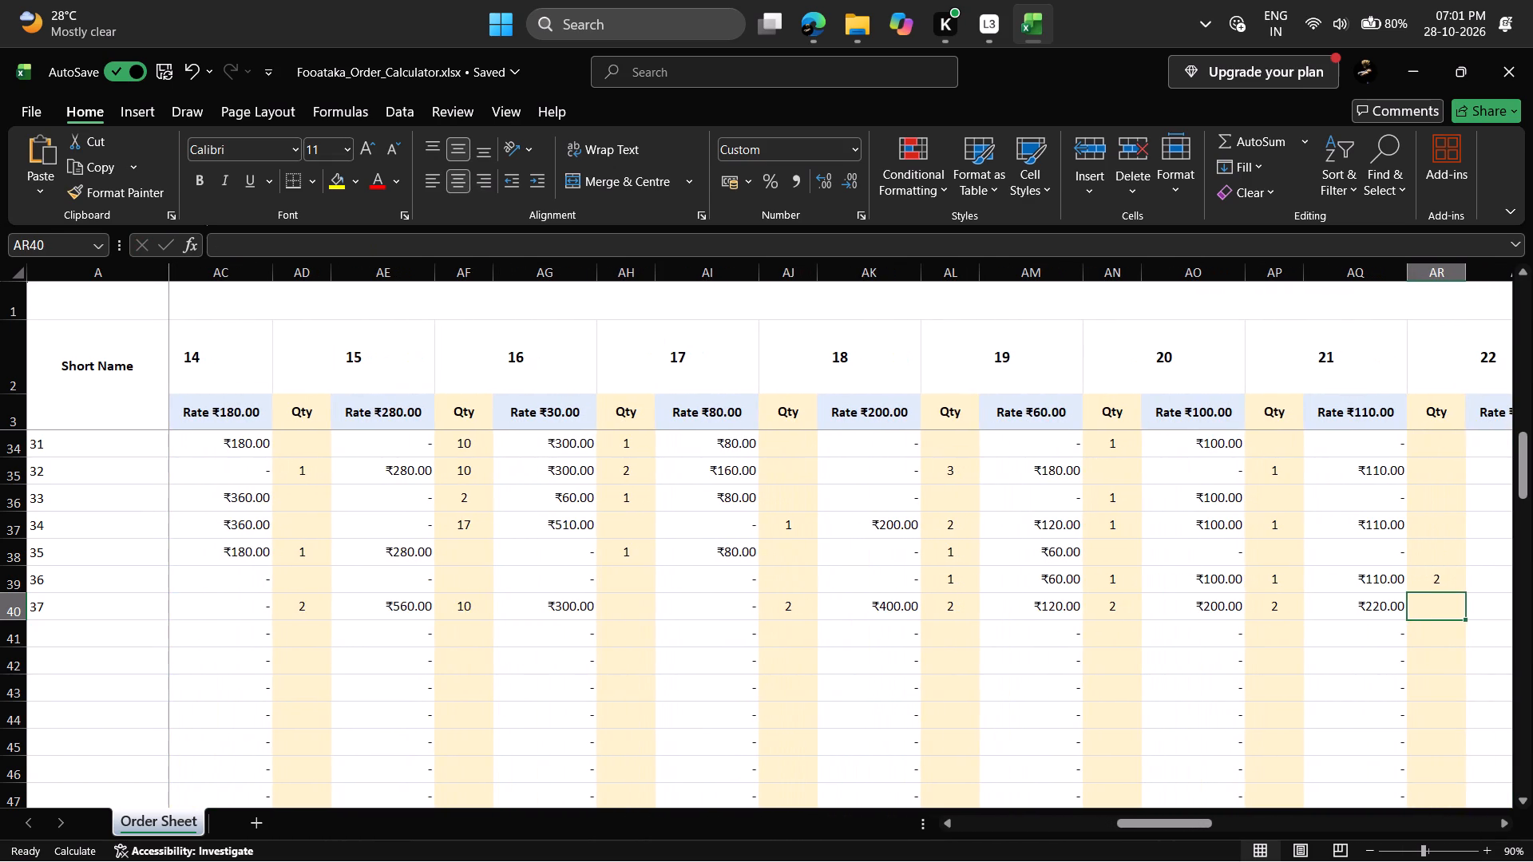
key("Right")
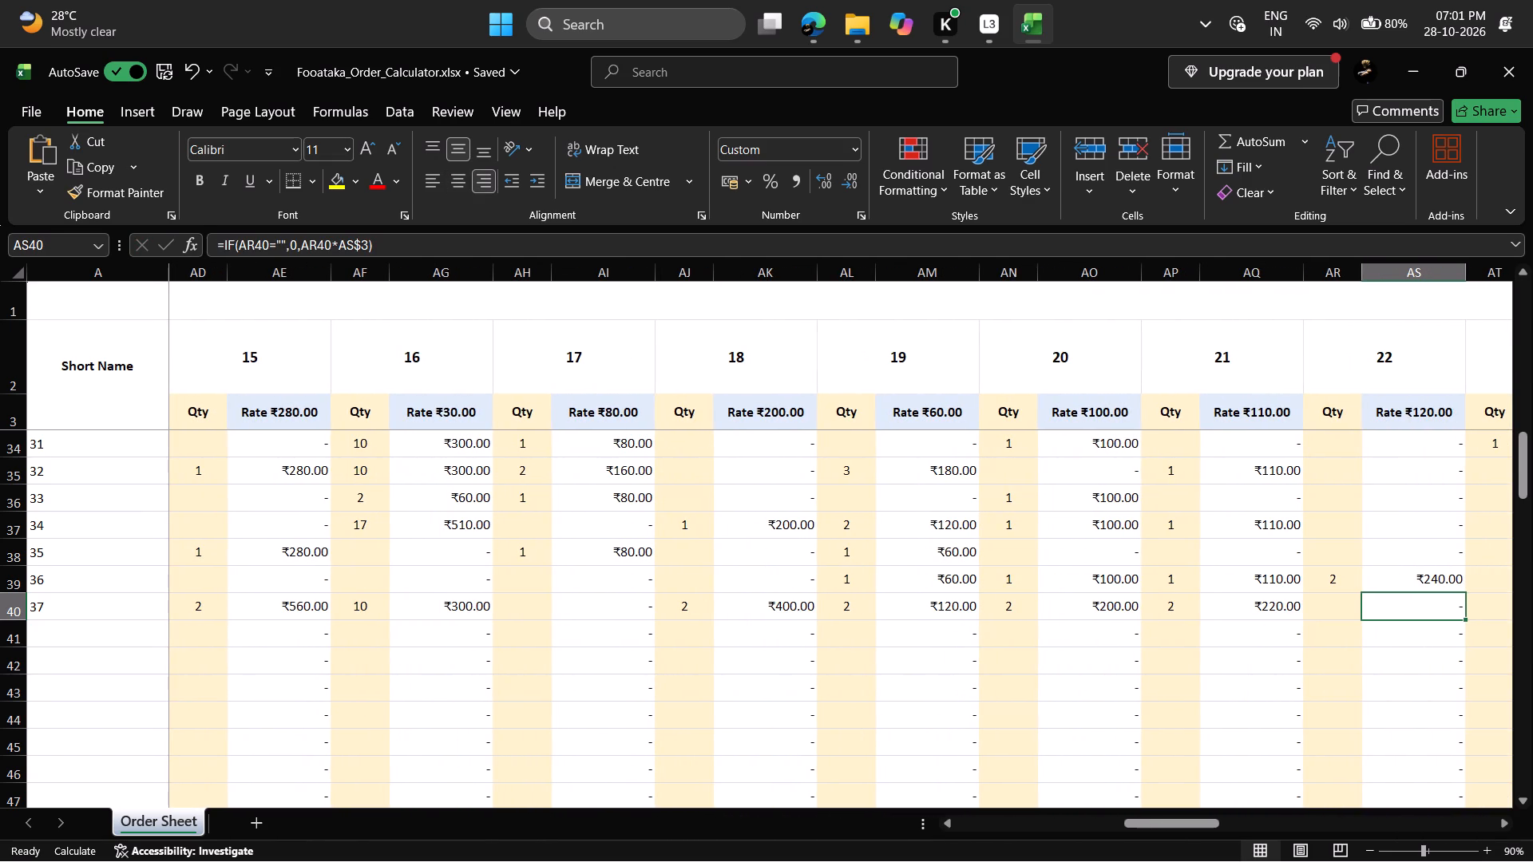
key("Left")
key("Left")
key("Left")
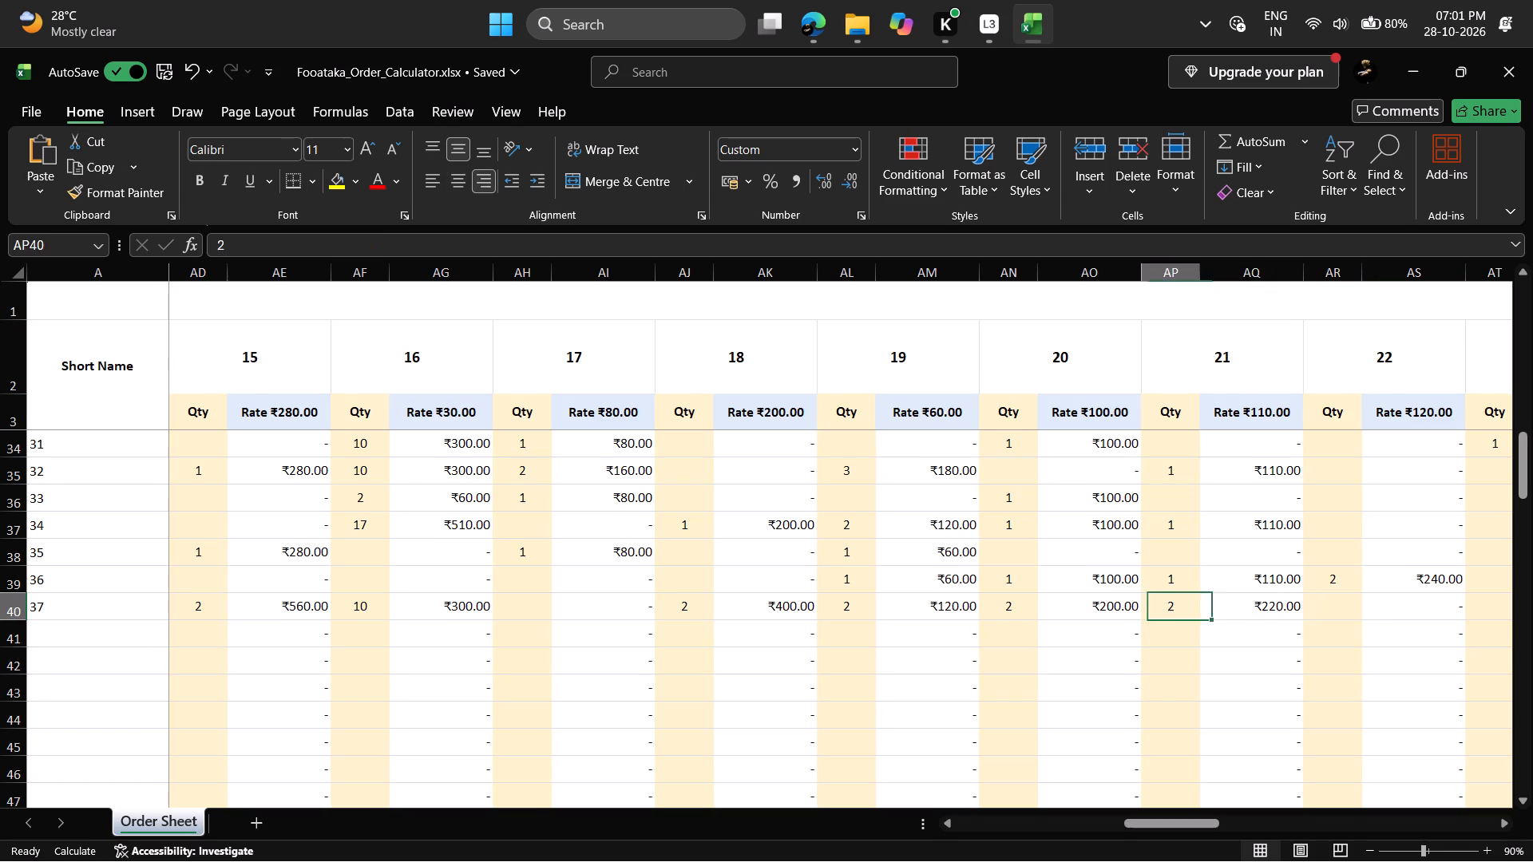
key("Left")
key("Left")
key("Right")
key("Right")
key("Right")
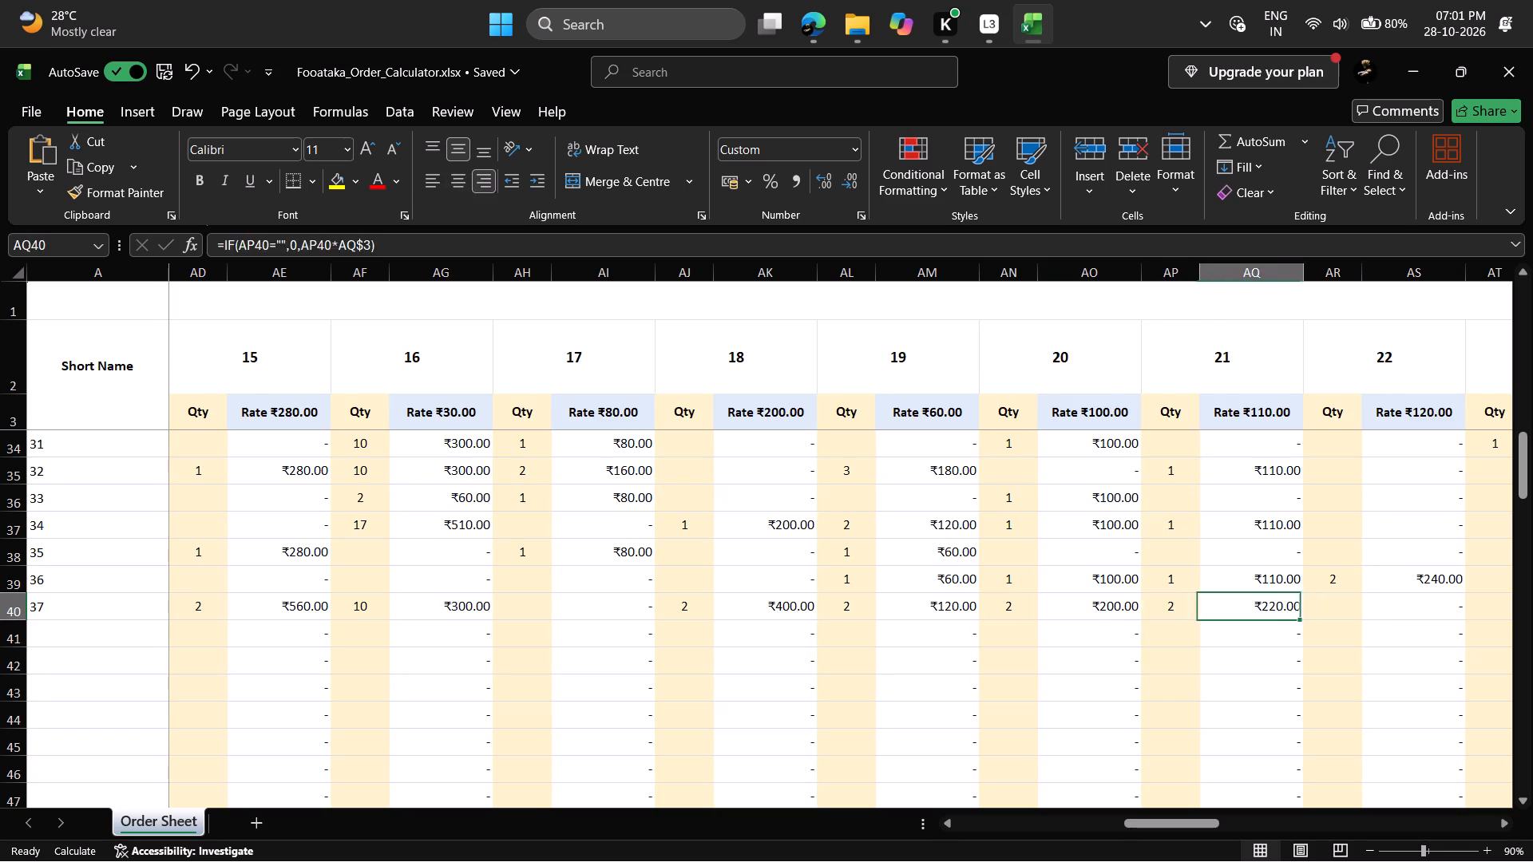
key("Right")
key("1")
key("Right")
key("Right")
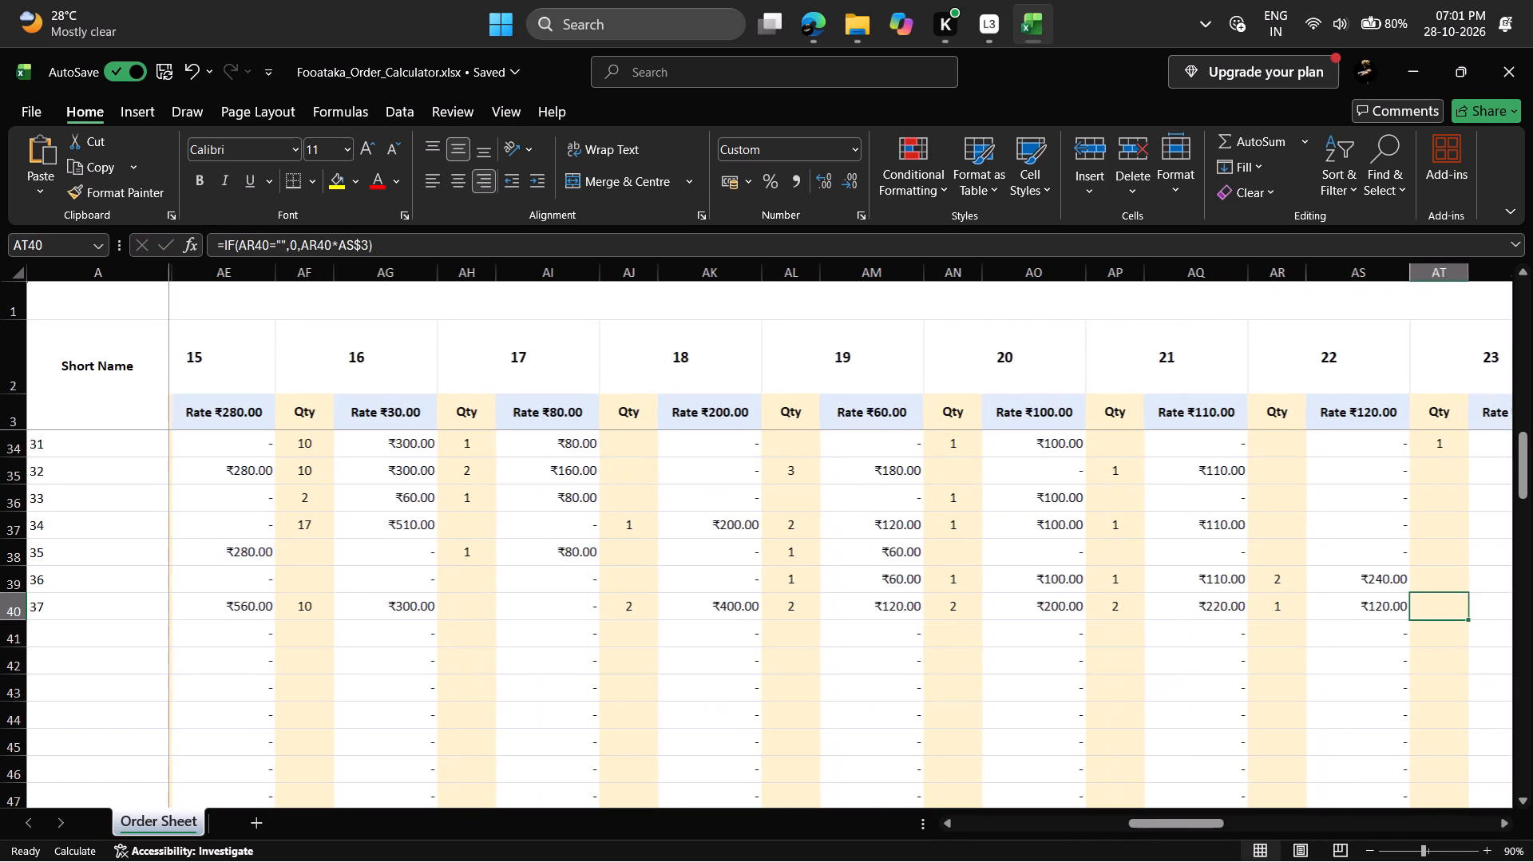
key("1")
key("Right")
Enter a quantity of 2 for each of items 24, 25, 26 and 27 in customer 37's row.
key("Right")
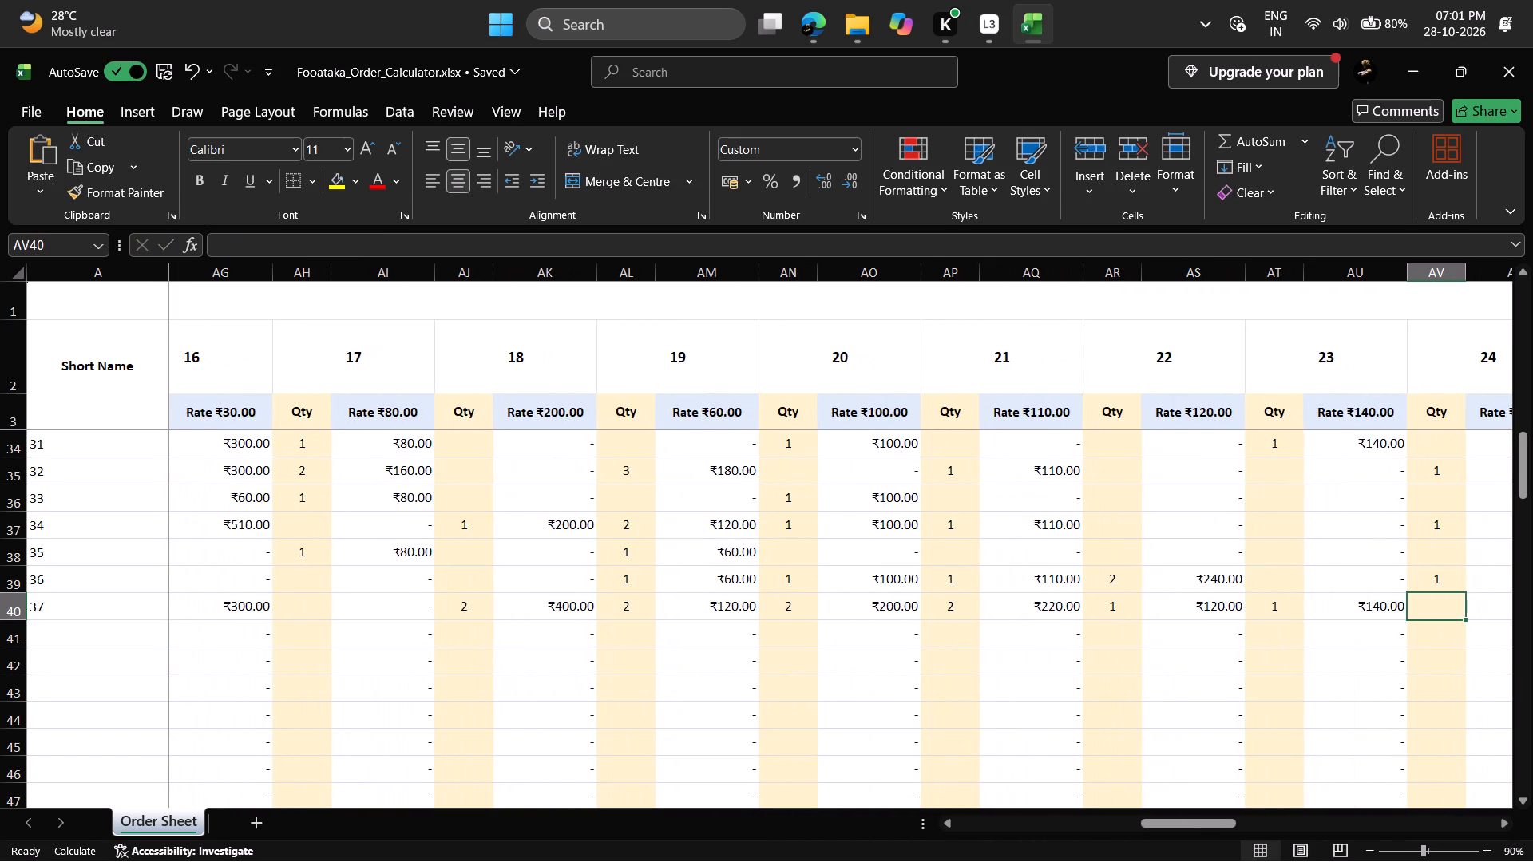
key("2")
key("Right")
key("Right")
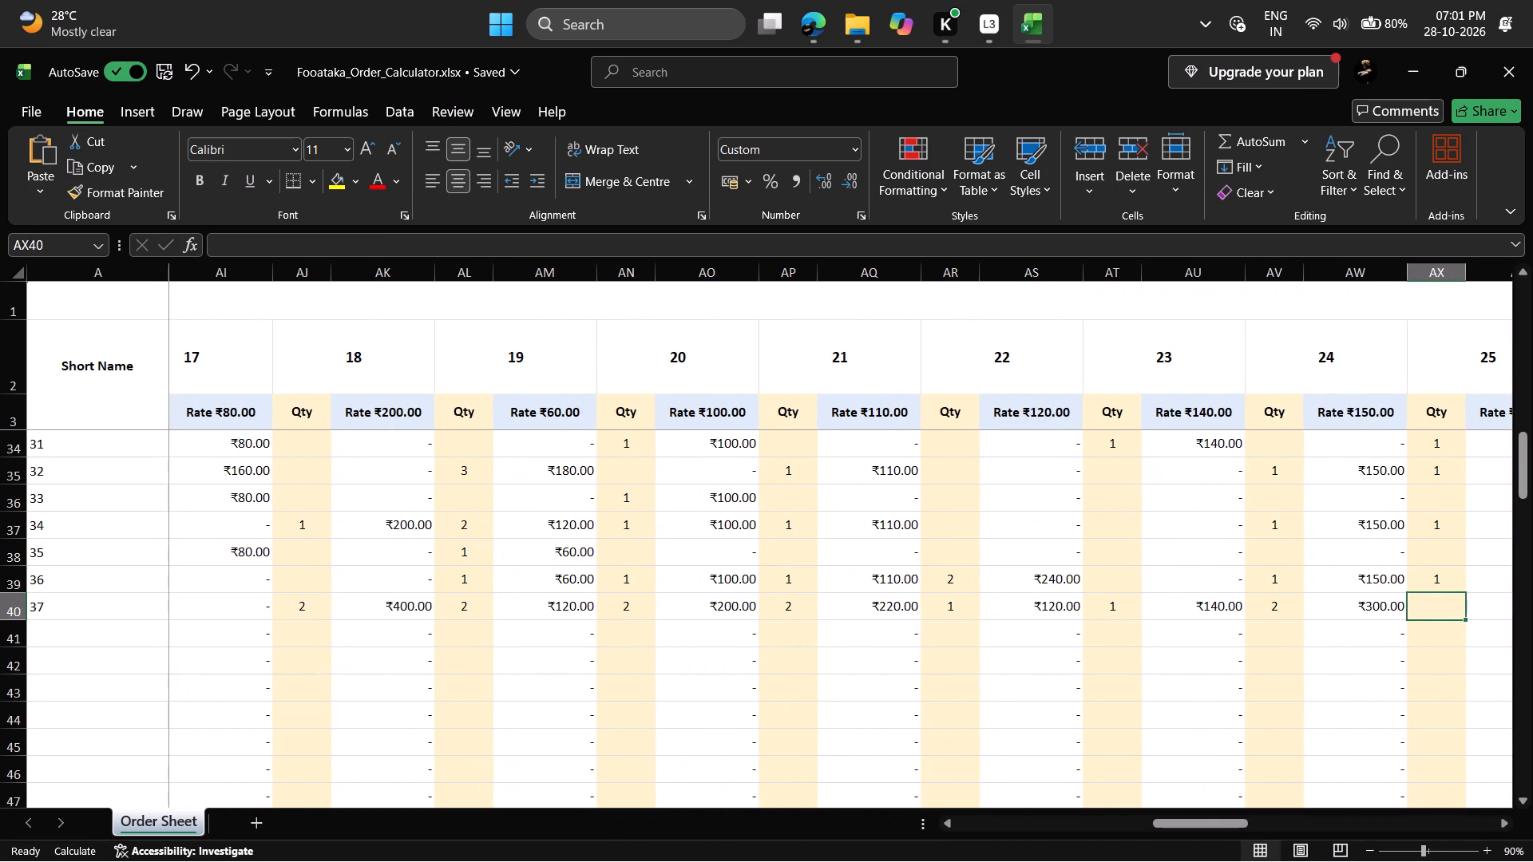
key("2")
key("Right")
key("Right")
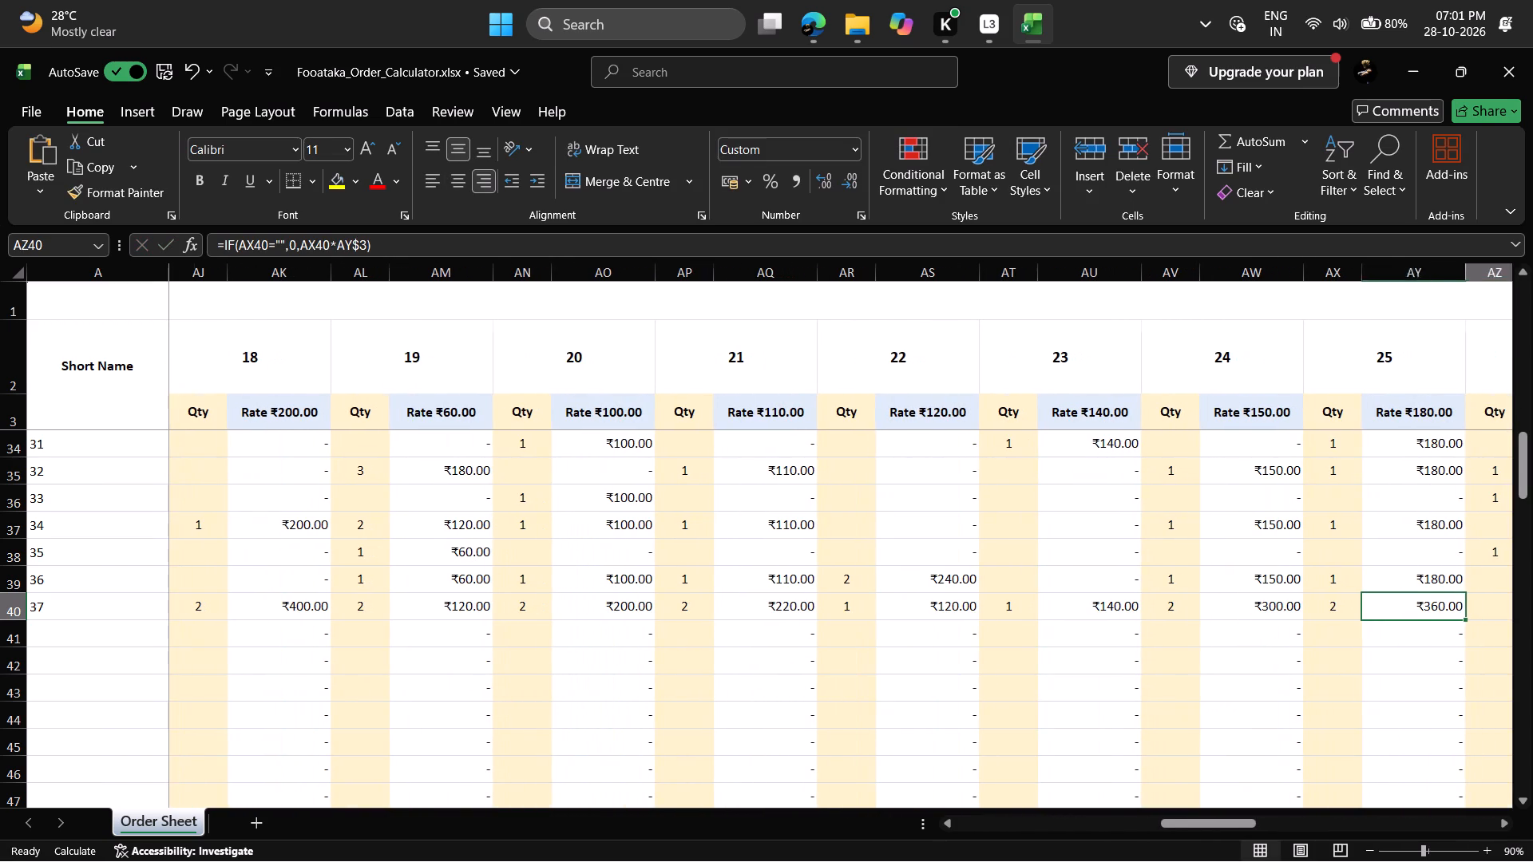
key("Right")
key("Left")
key("2")
key("Right")
key("Right")
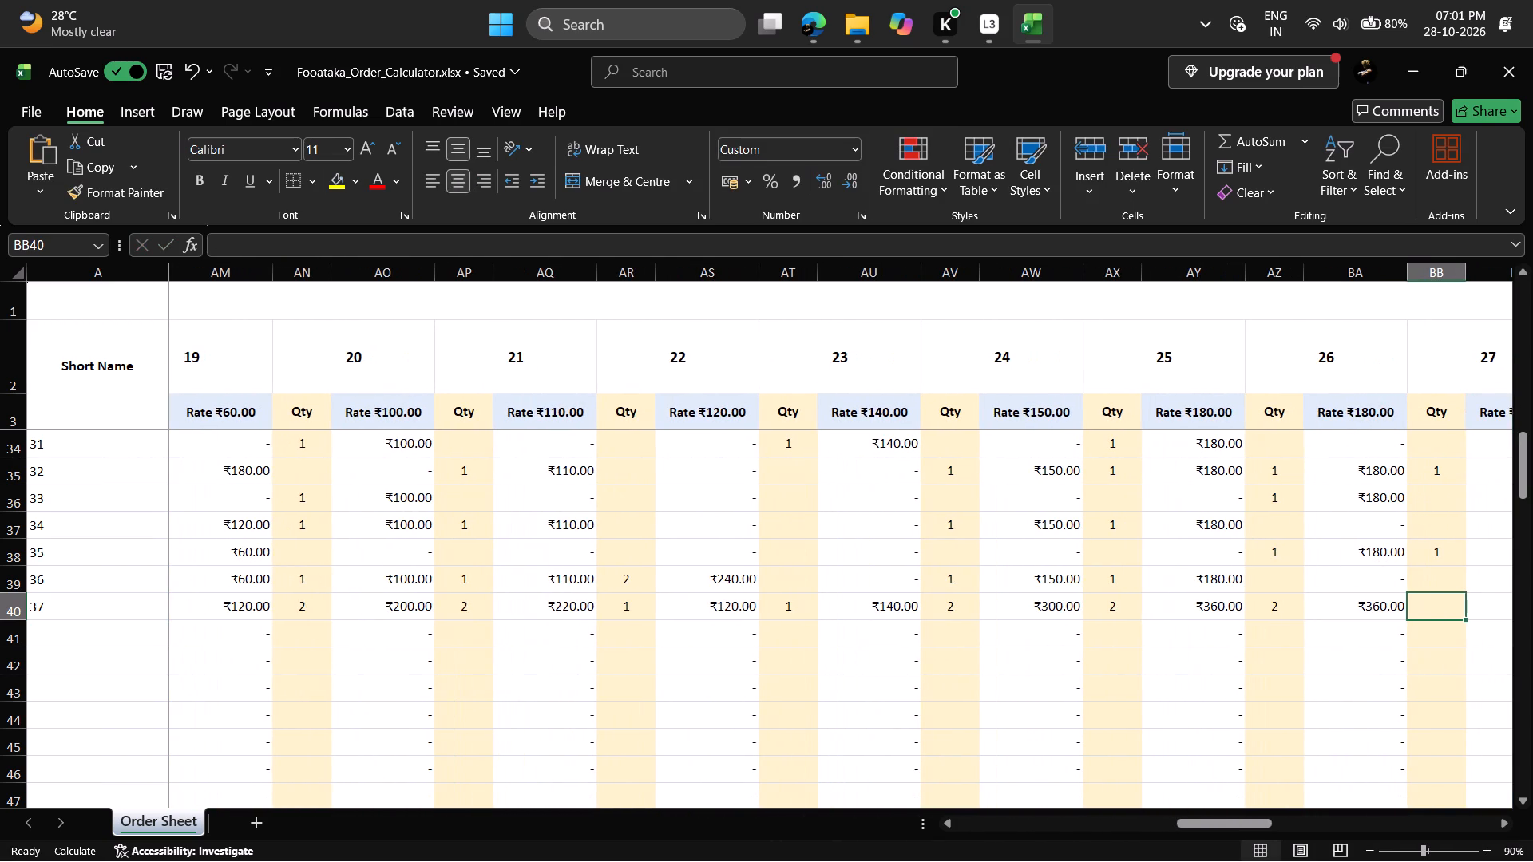
key("2")
key("Right")
Enter a quantity of 1 for each of items 28 and 29 in customer 37's row.
key("Right")
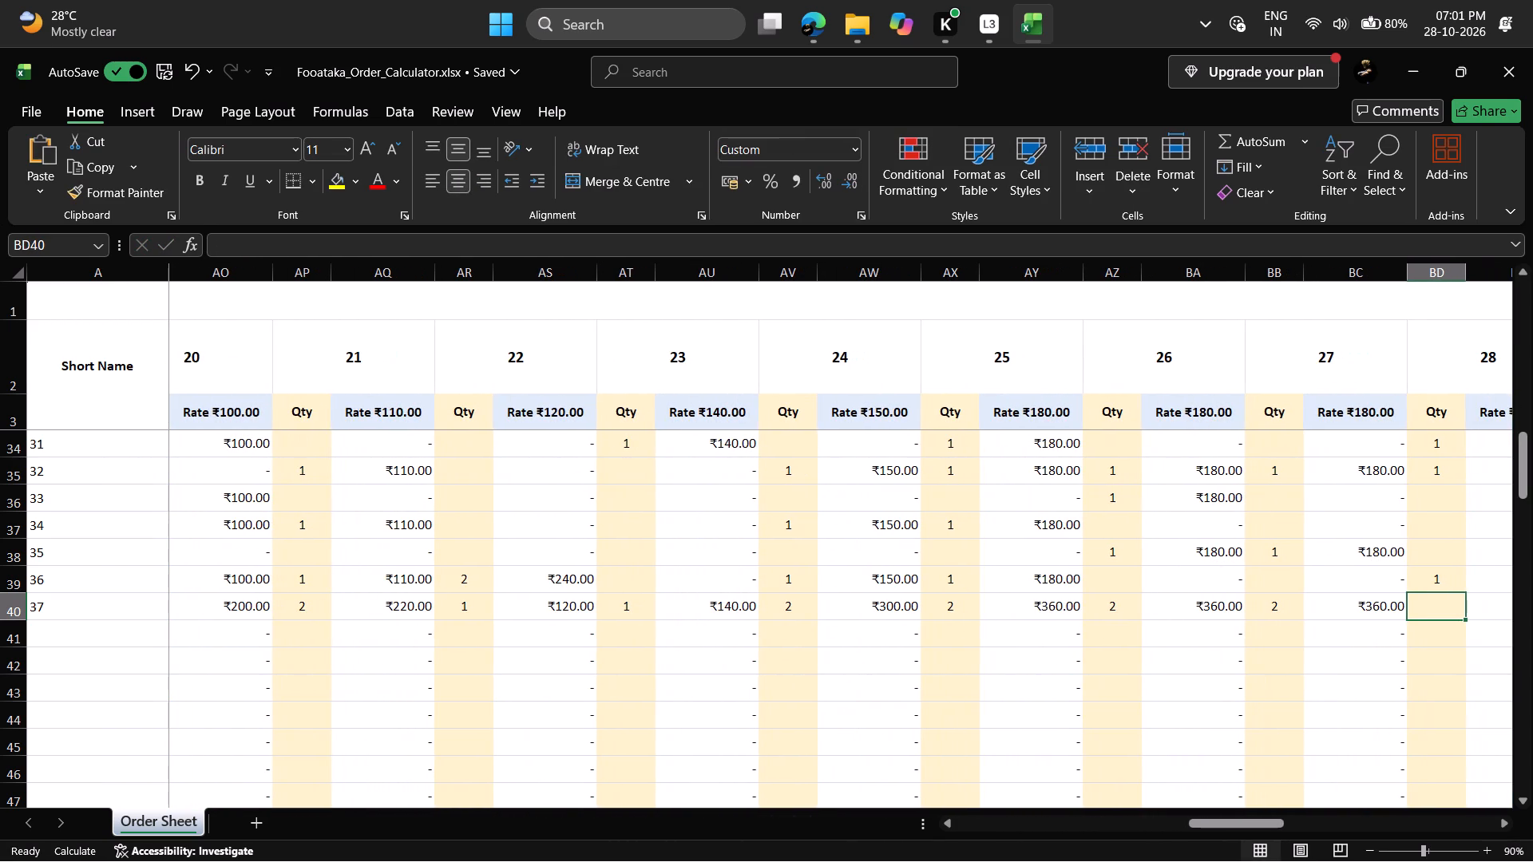
key("1")
key("Right")
key("Right")
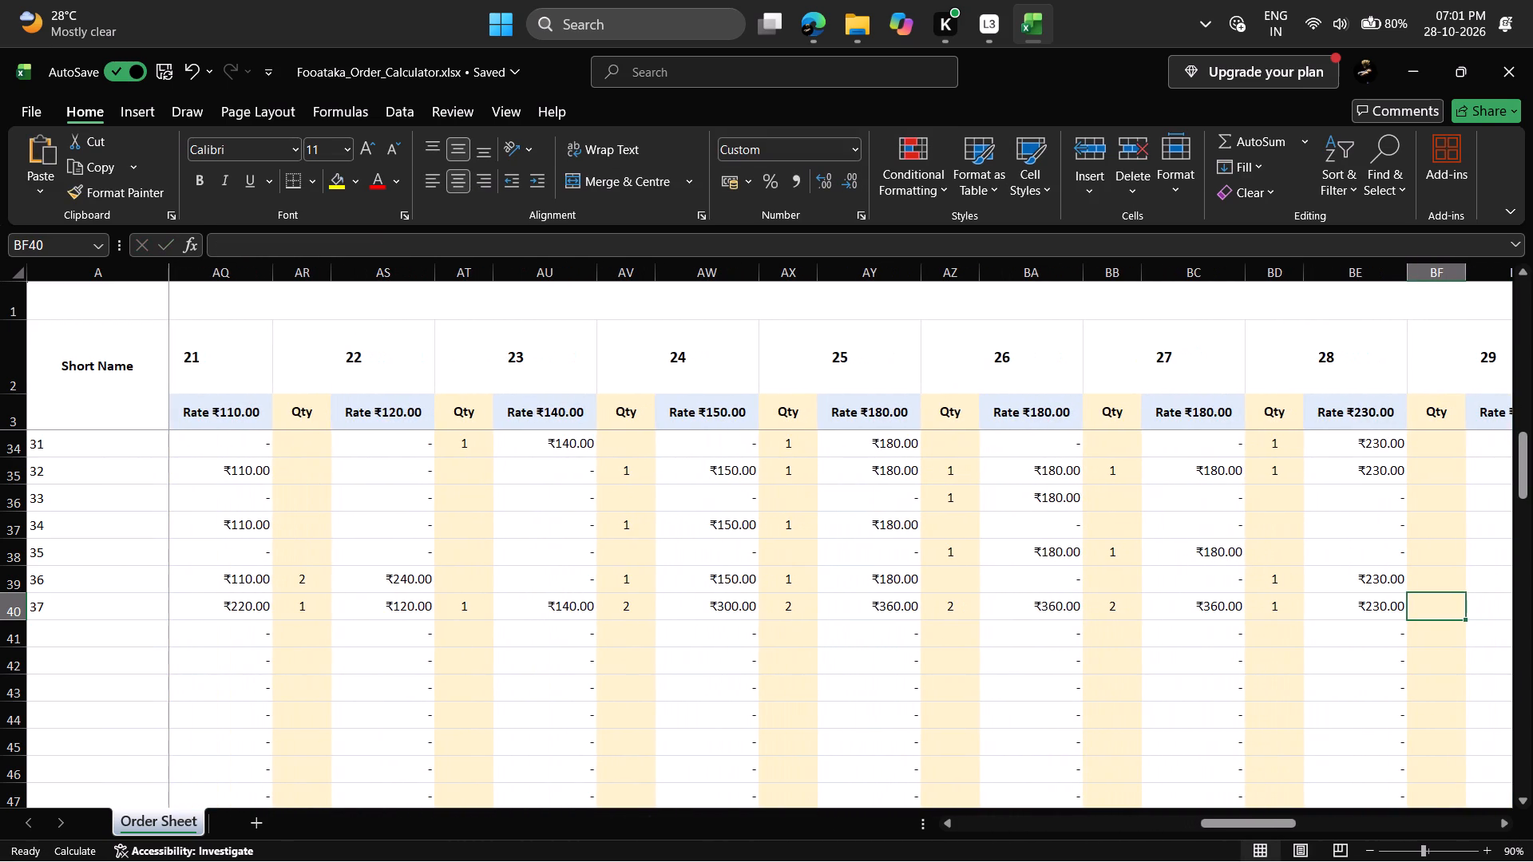
key("1")
key("Right")
Enter a quantity of 5 for item 34 in customer 37's row.
key("Right")
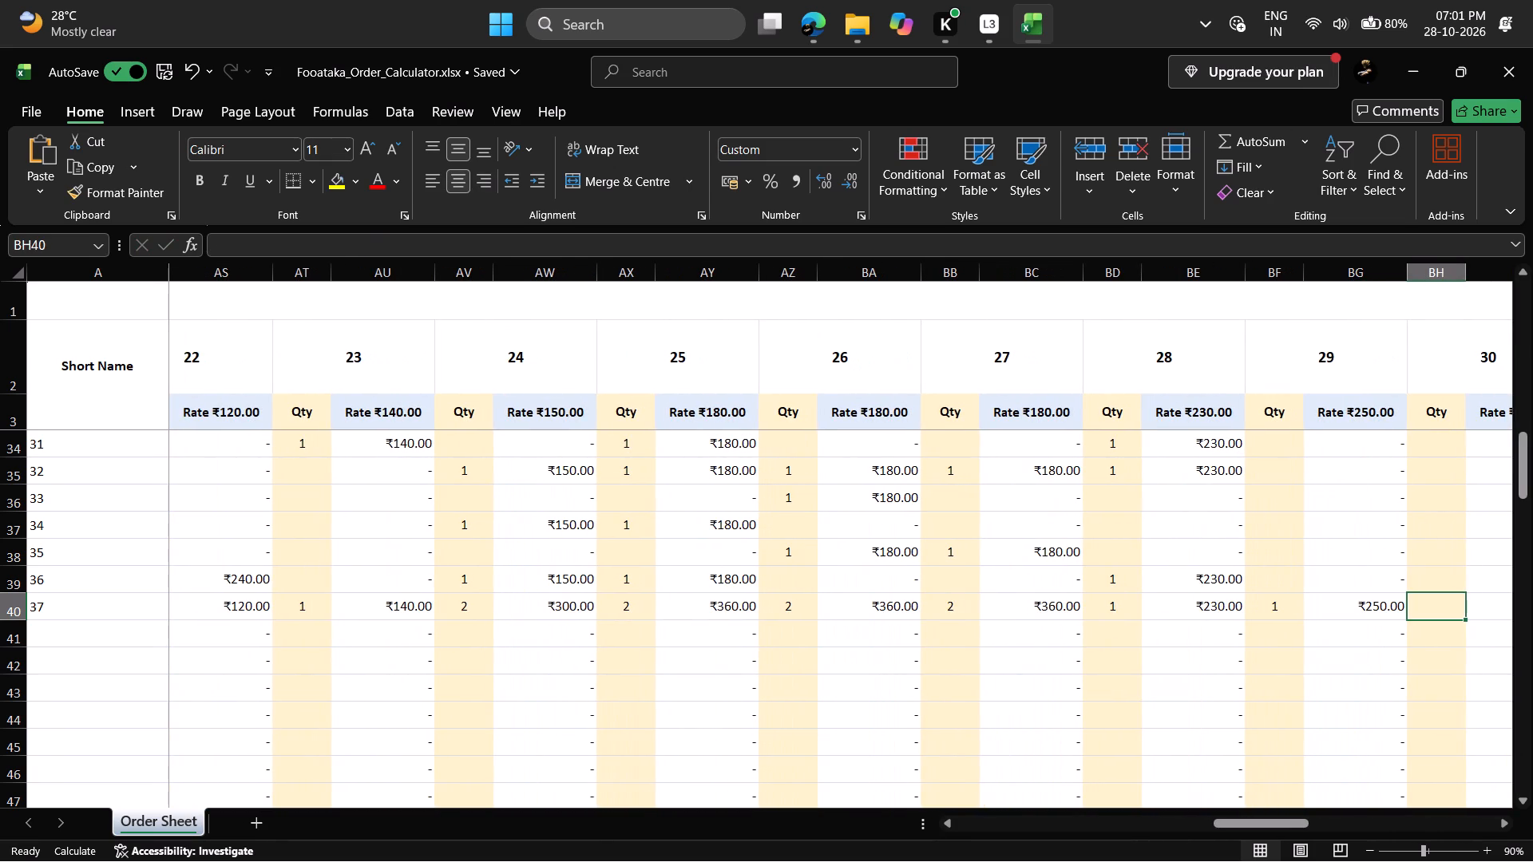
key("Right")
key("Right")
key("Right")
key("Right")
key("Right")
key("Right")
key("Right")
key("Right")
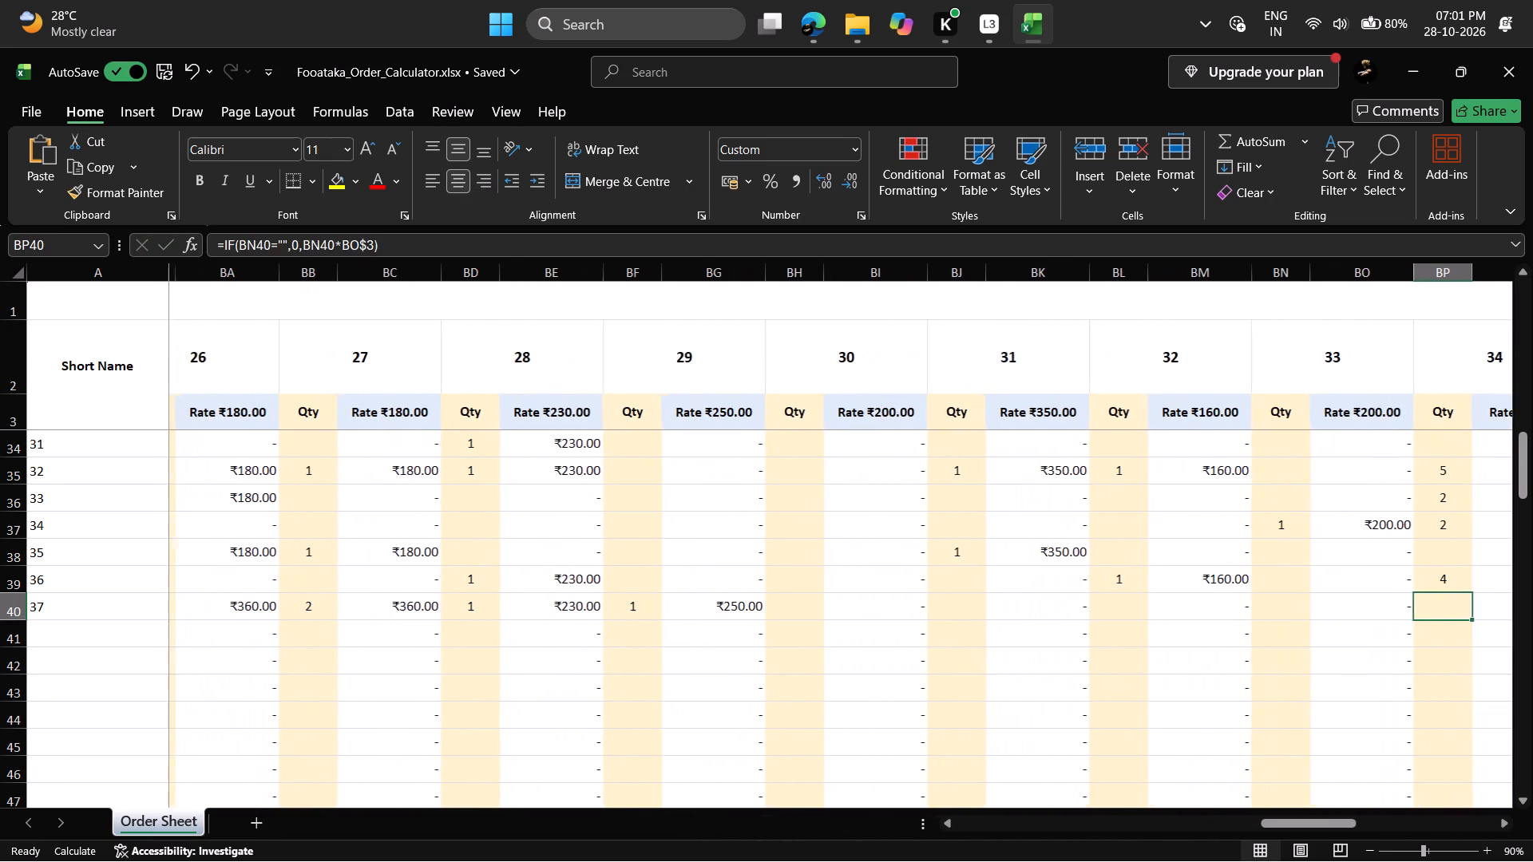
key("5")
key("Right")
Enter a quantity of 1 for each of items 35, 36 and 37 in customer 37's row.
key("Right")
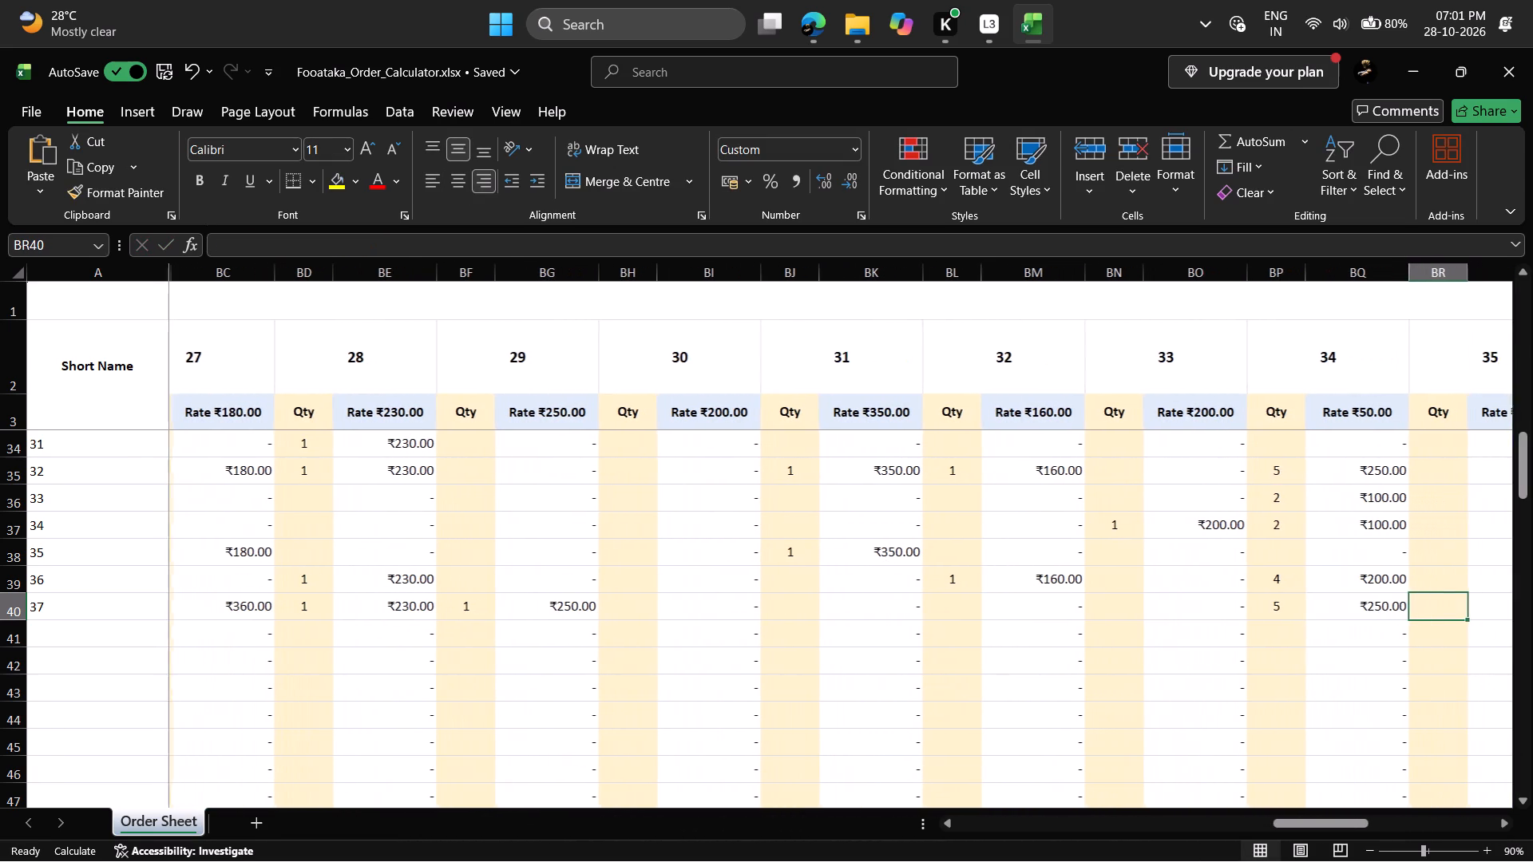
key("Right")
key("Left")
key("1")
key("Right")
key("Right")
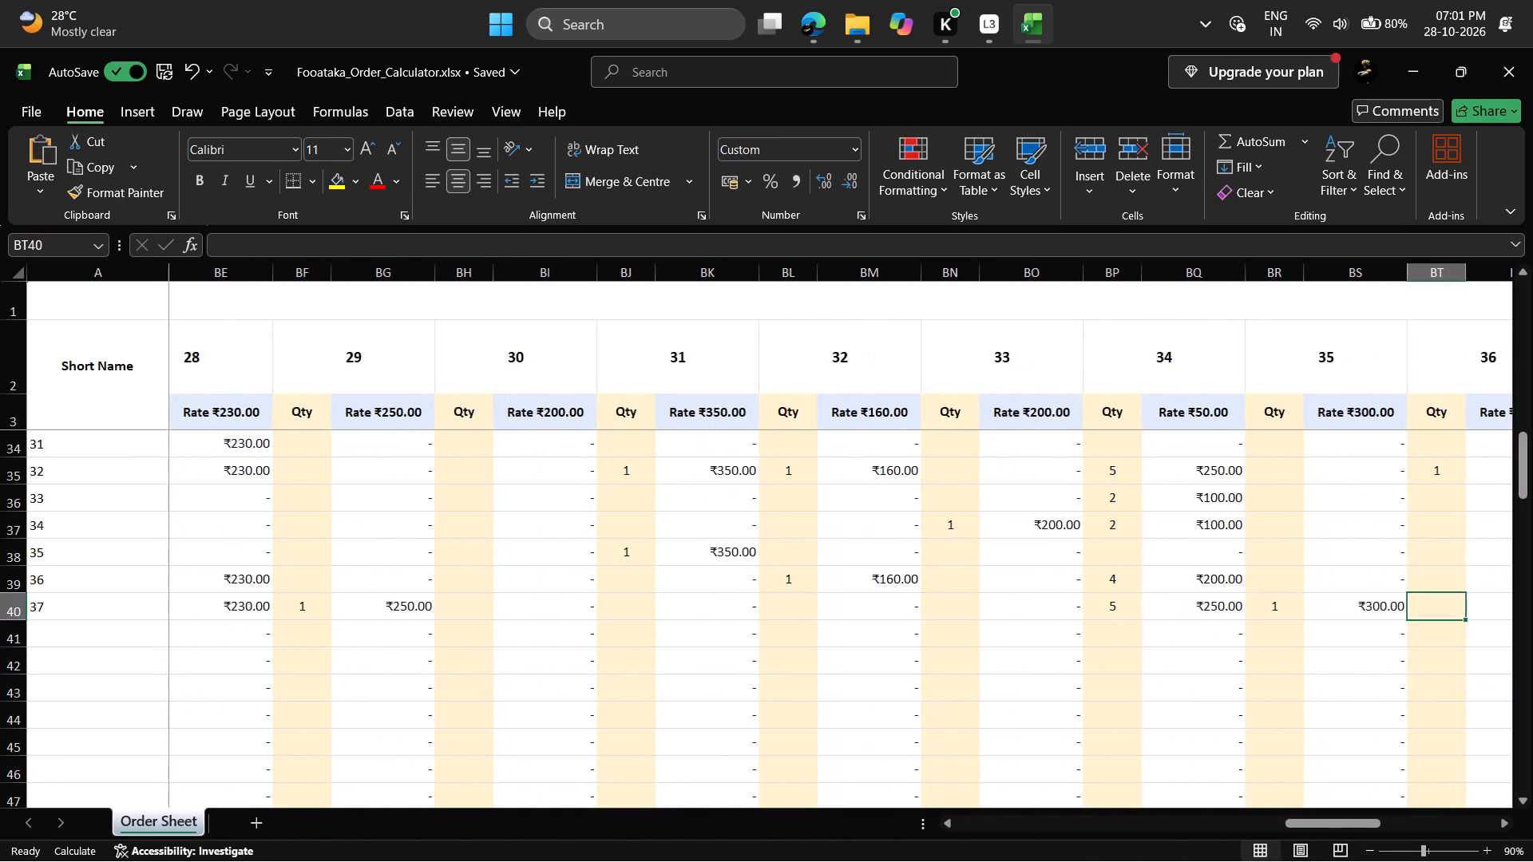
key("1")
key("Right")
key("Right")
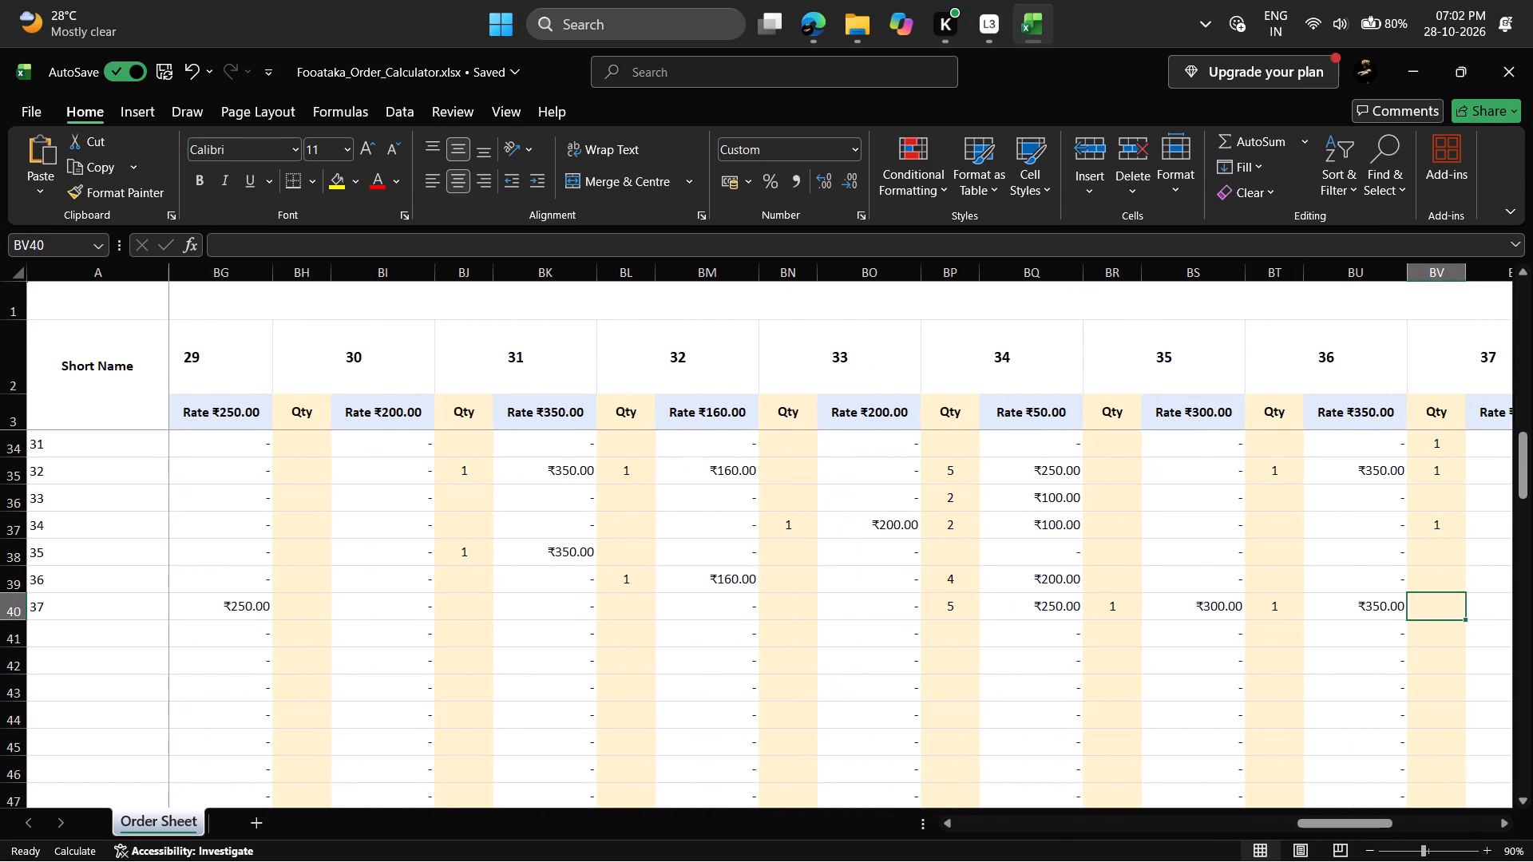
key("1")
key("Right")
Enter a quantity of 1 for each of items 43 and 44 in customer 37's row.
key("Right")
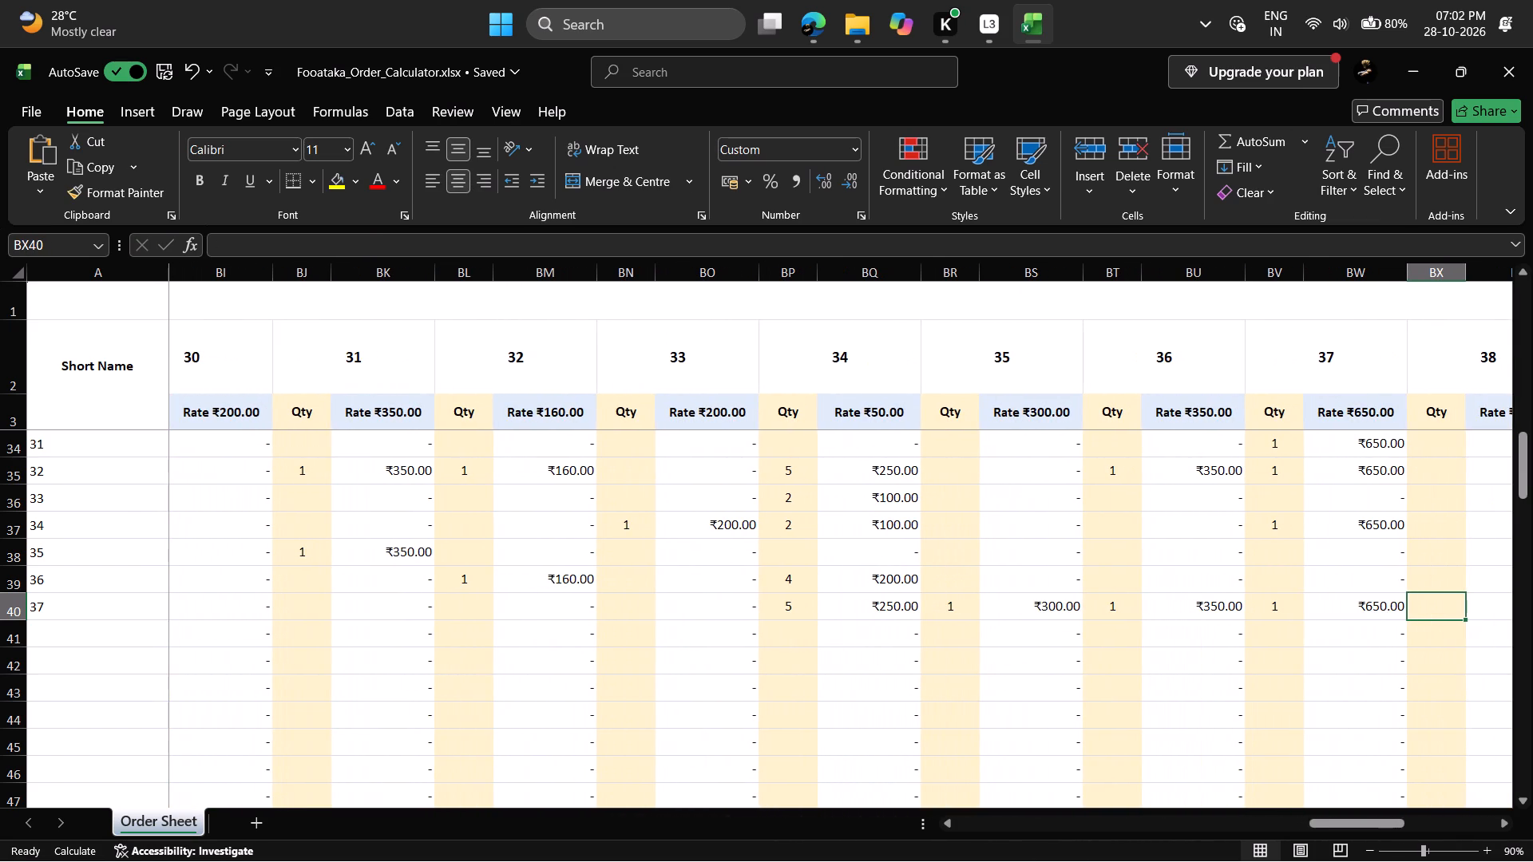
key("Right")
key("Right")
key("Right")
key("Right")
key("Right")
key("Right")
key("Right")
key("Right")
key("Right")
key("Right")
key("Right")
key("Left")
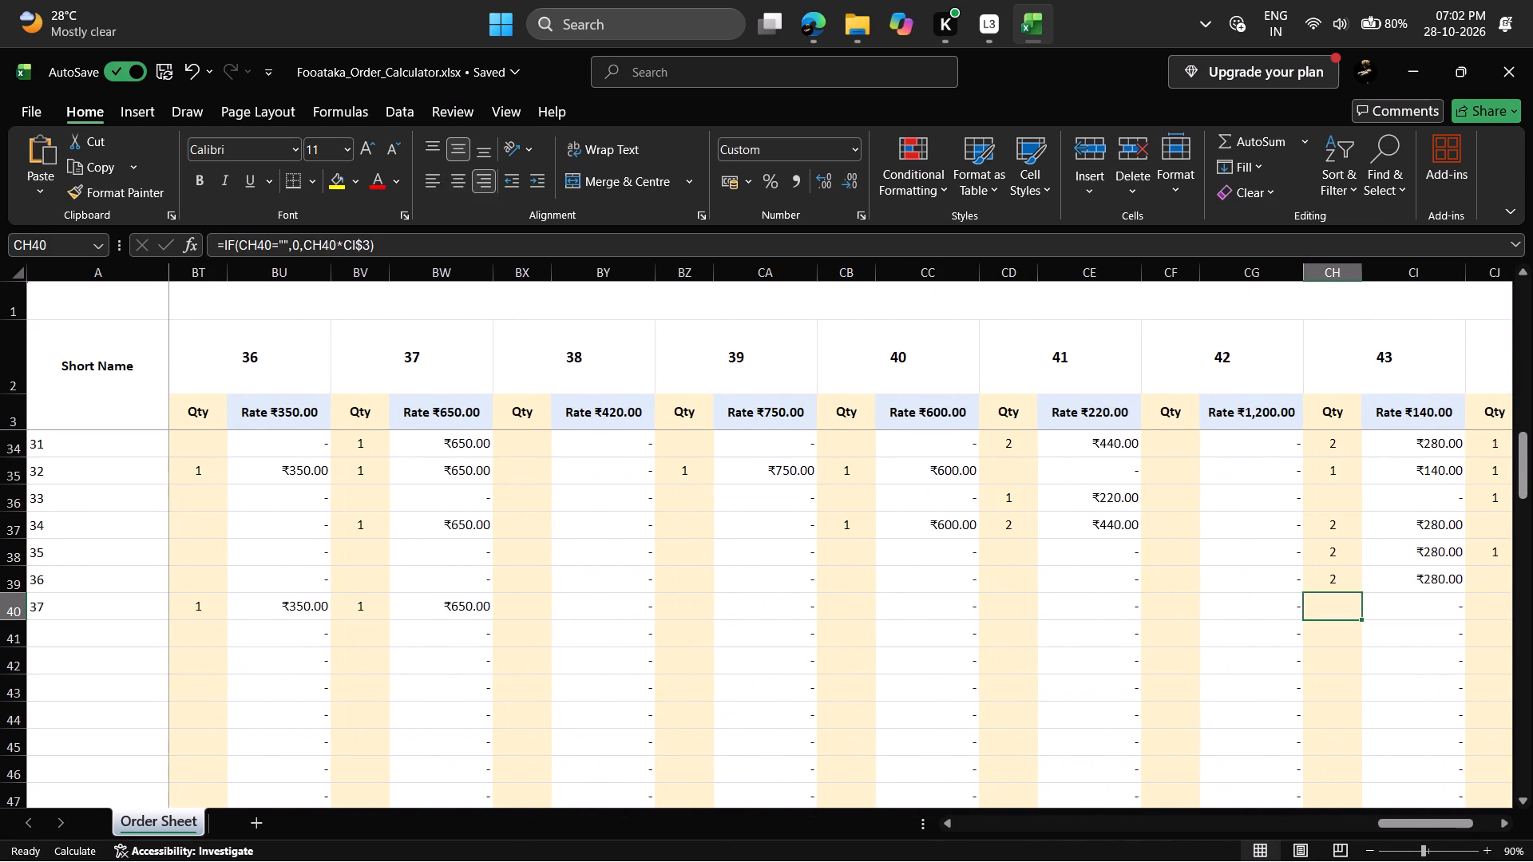
key("1")
key("Right")
key("Right")
key("1")
key("Right")
Add customer 38 in the Short Name column, in the row directly below customer 37.
key("Right")
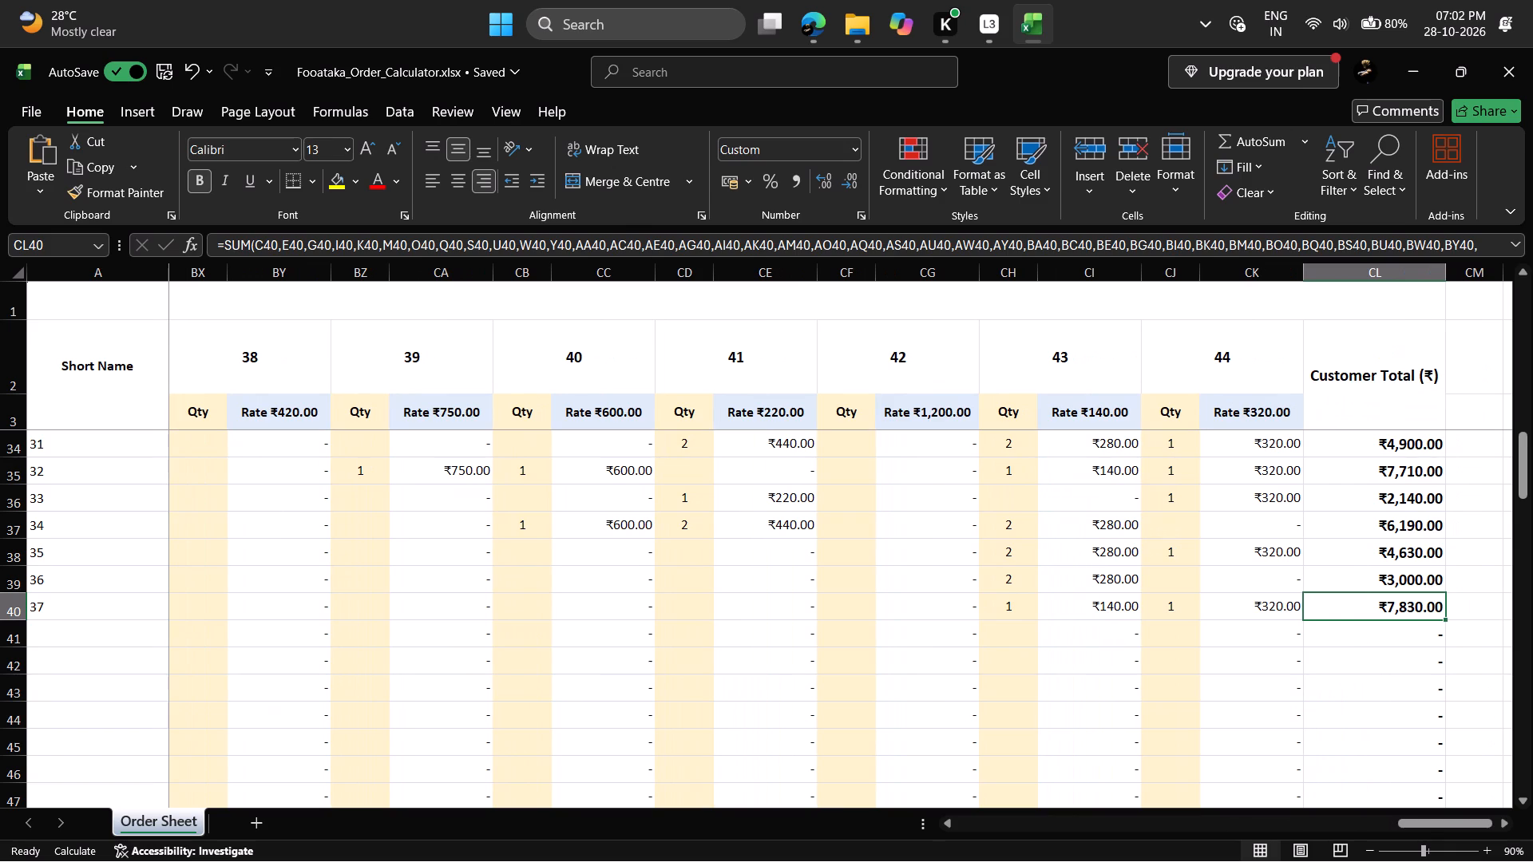
key("Left")
key("Left")
key("Left")
key("Left")
key("Left")
key("Left")
key("Left")
key("Left")
key("Left")
key("Left")
key("Left")
key("Left")
key("Left")
key("Left")
key("Left")
key("Left")
key("Left")
key("Left")
key("Left")
key("Left")
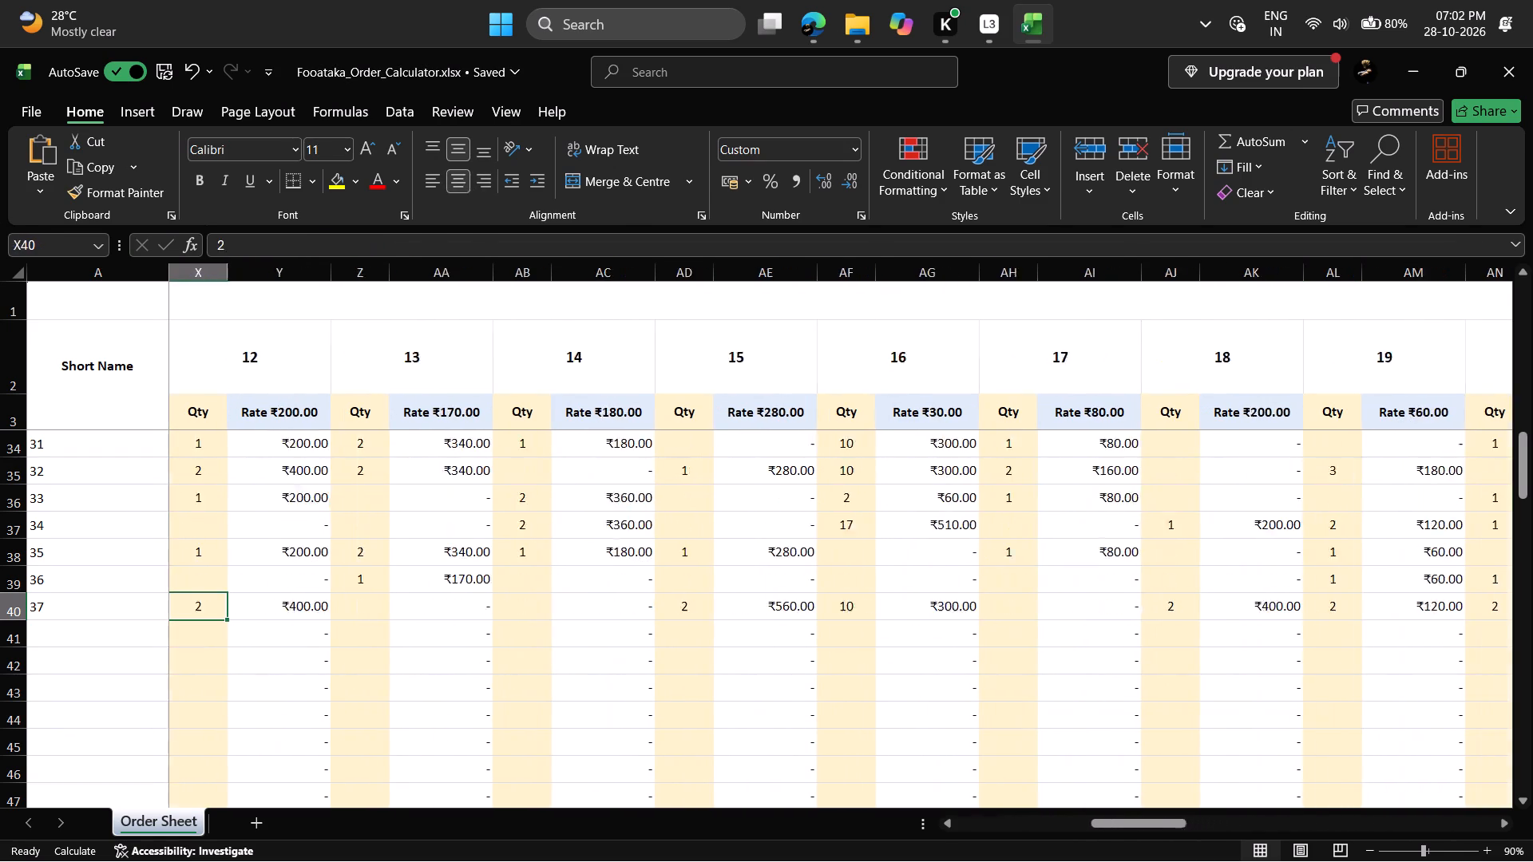
key("Down")
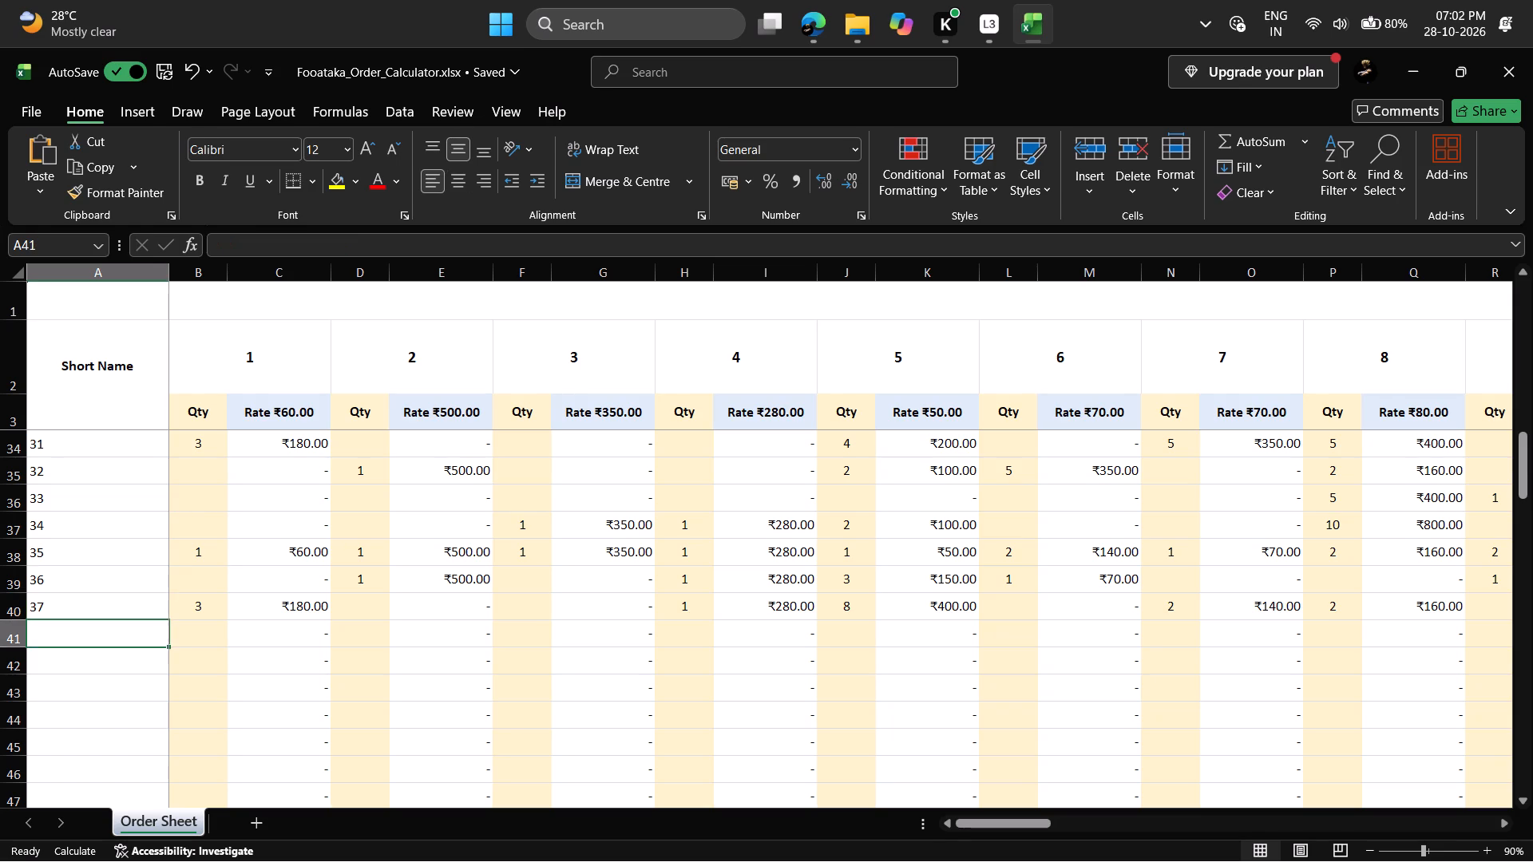
type("38")
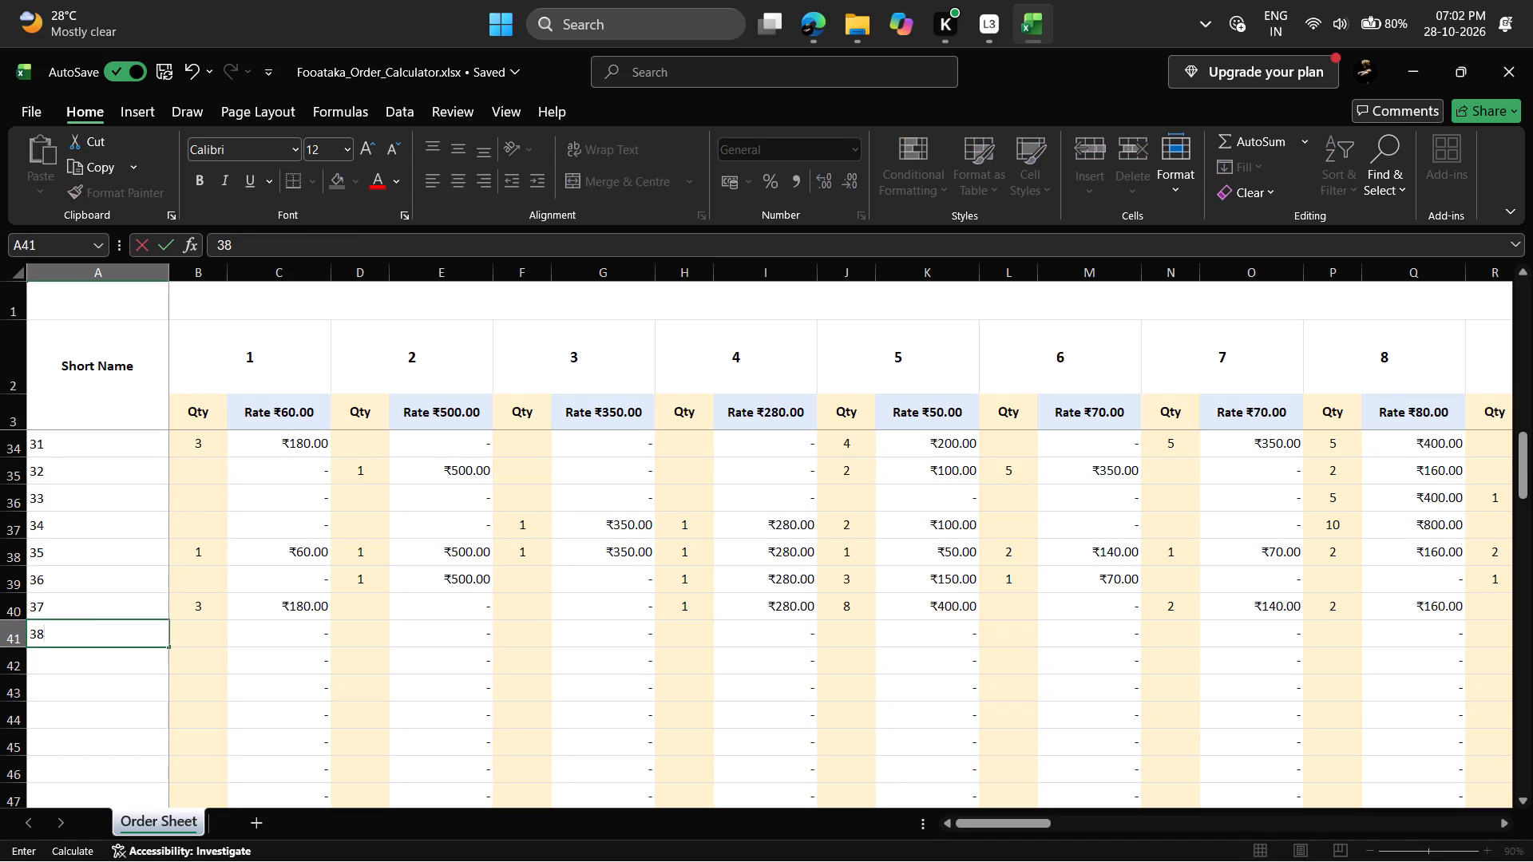
key("Right")
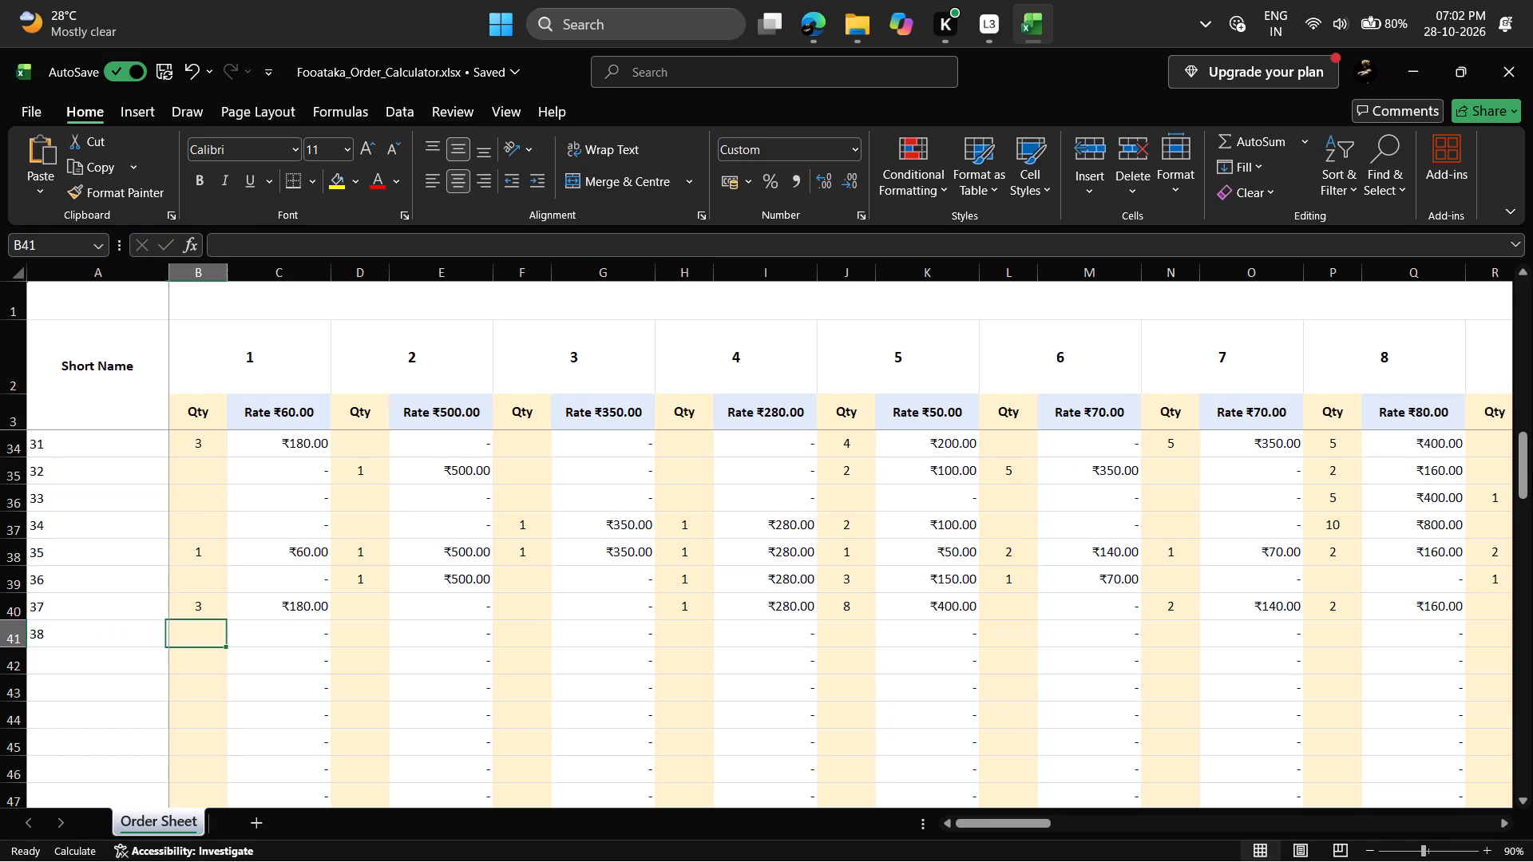
Enter quantities of 1, 2, 4 and 2 for items 5, 6, 7 and 8 in customer 38's row.
key("Right")
key("Right")
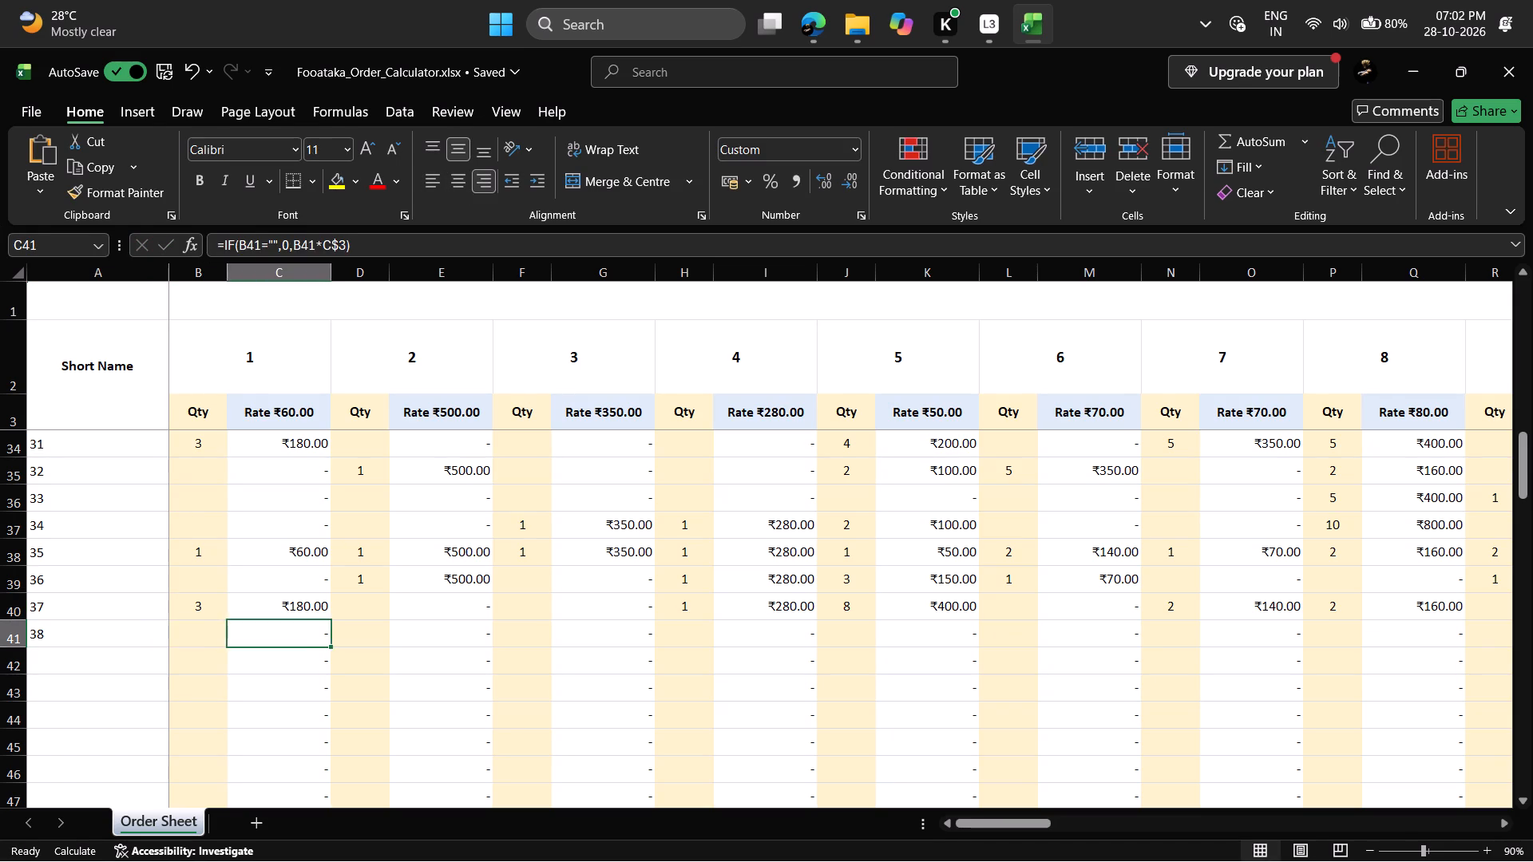
key("Right")
key("Right")
key("Right")
key("Right")
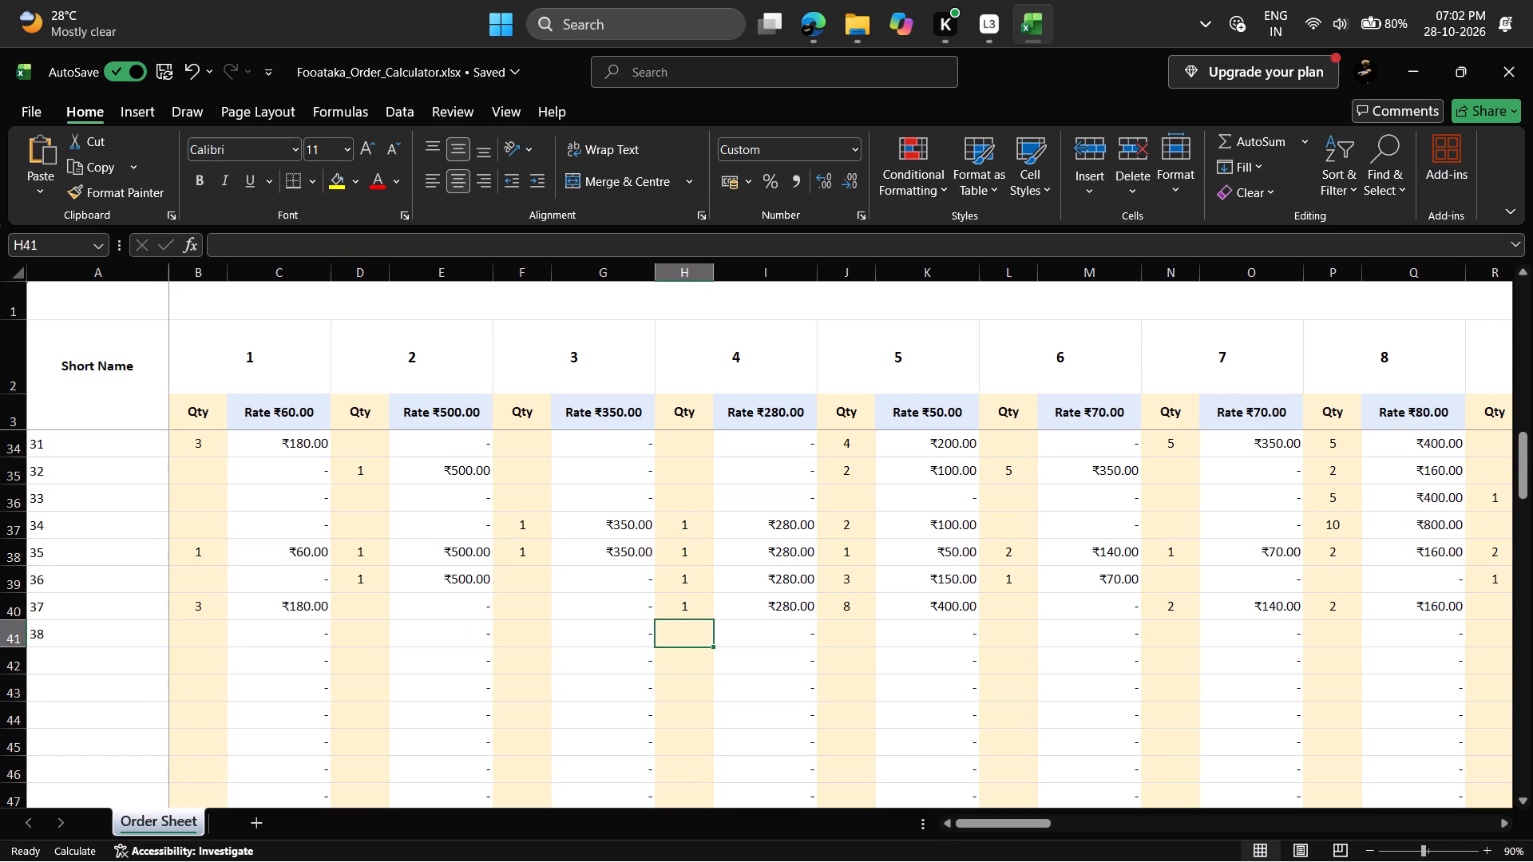
key("Left")
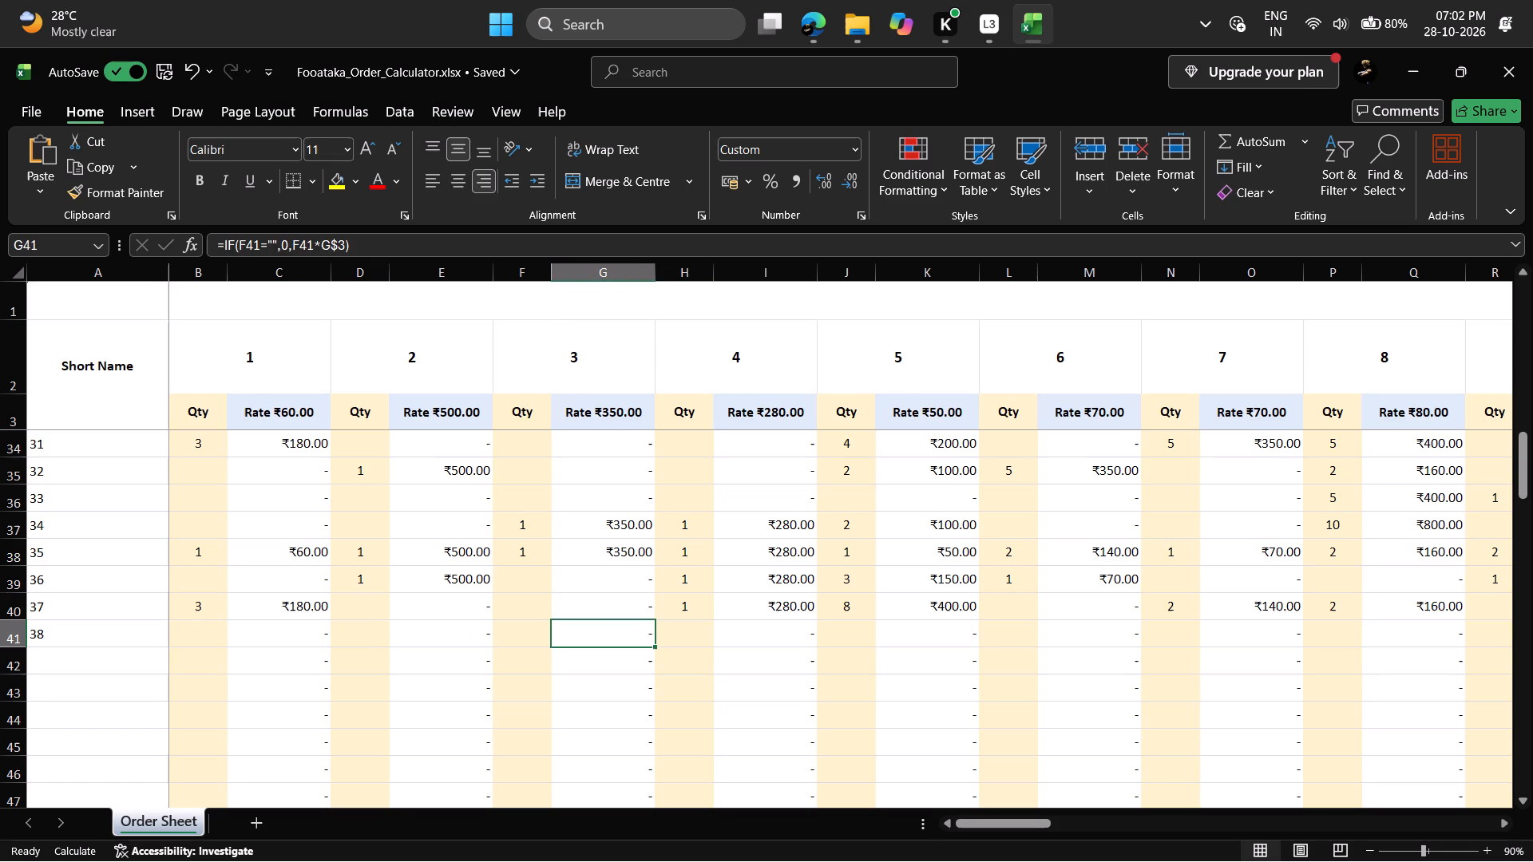
key("Right")
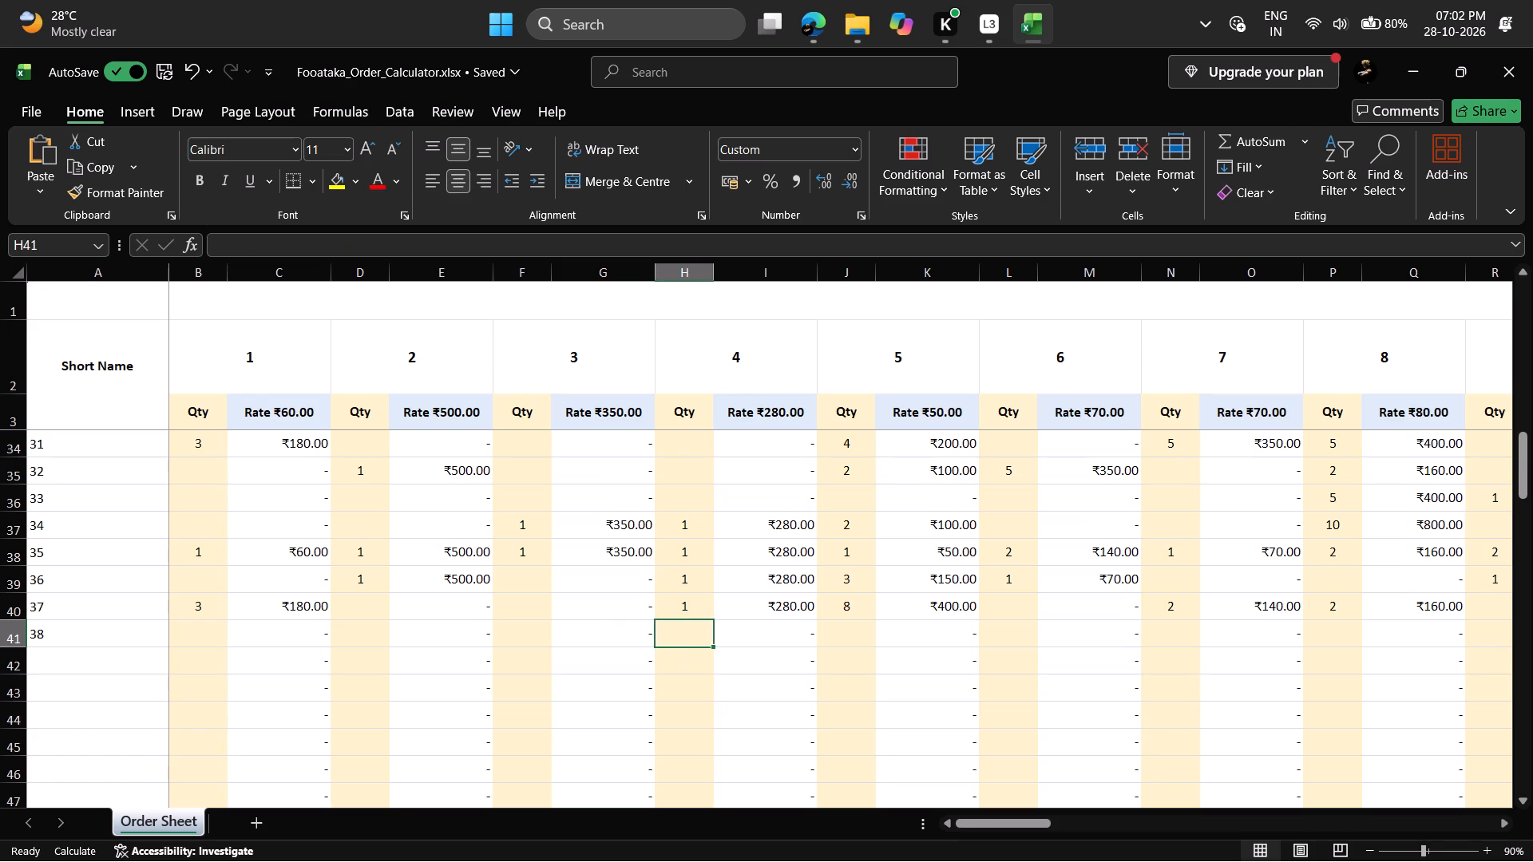
key("Right")
key("Right")
key("1")
key("Right")
key("Right")
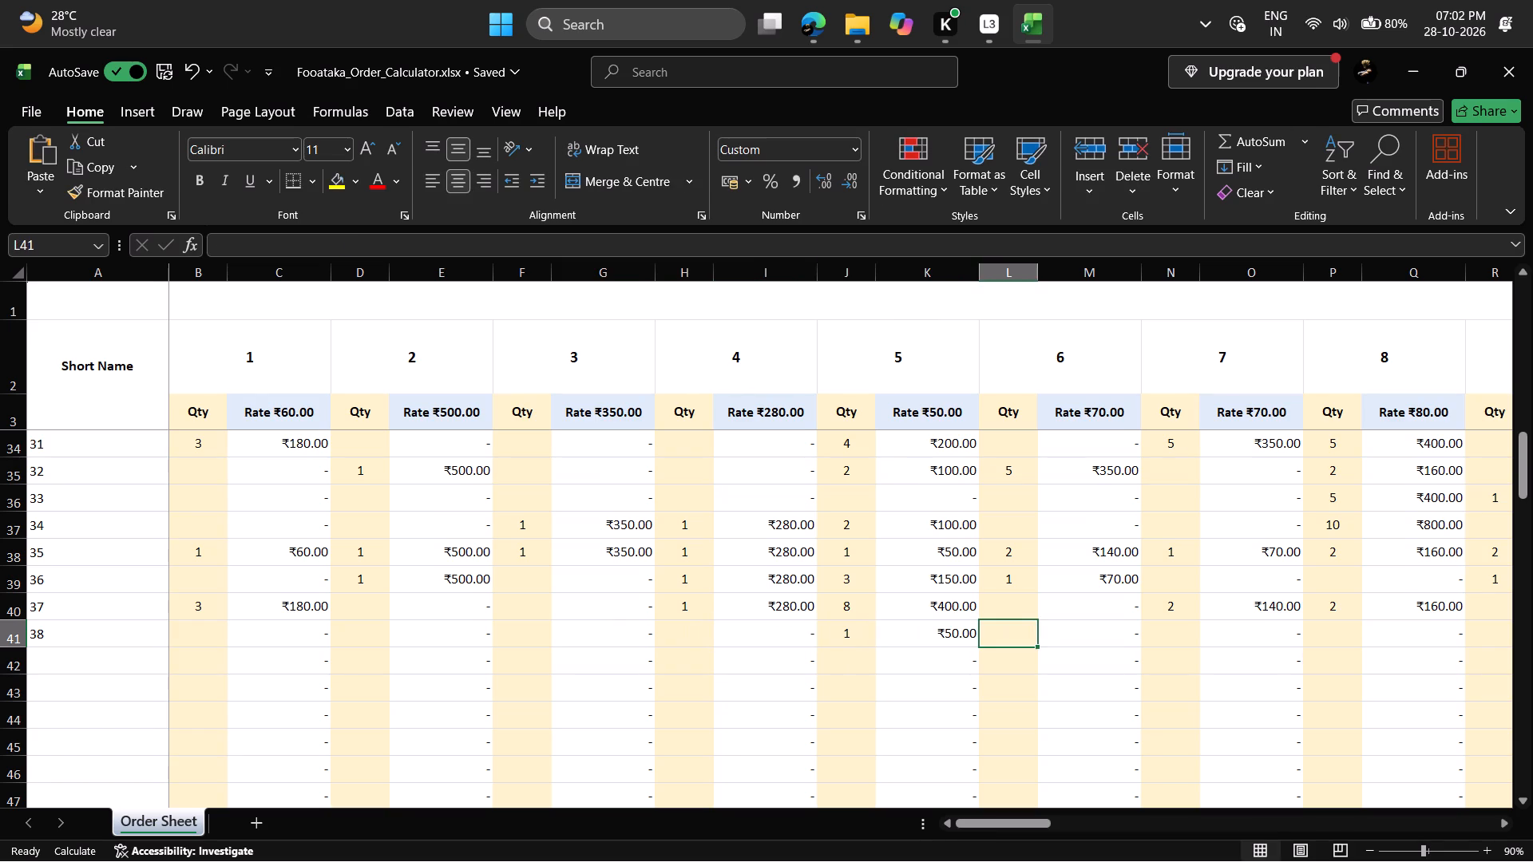
key("2")
key("Right")
key("Right")
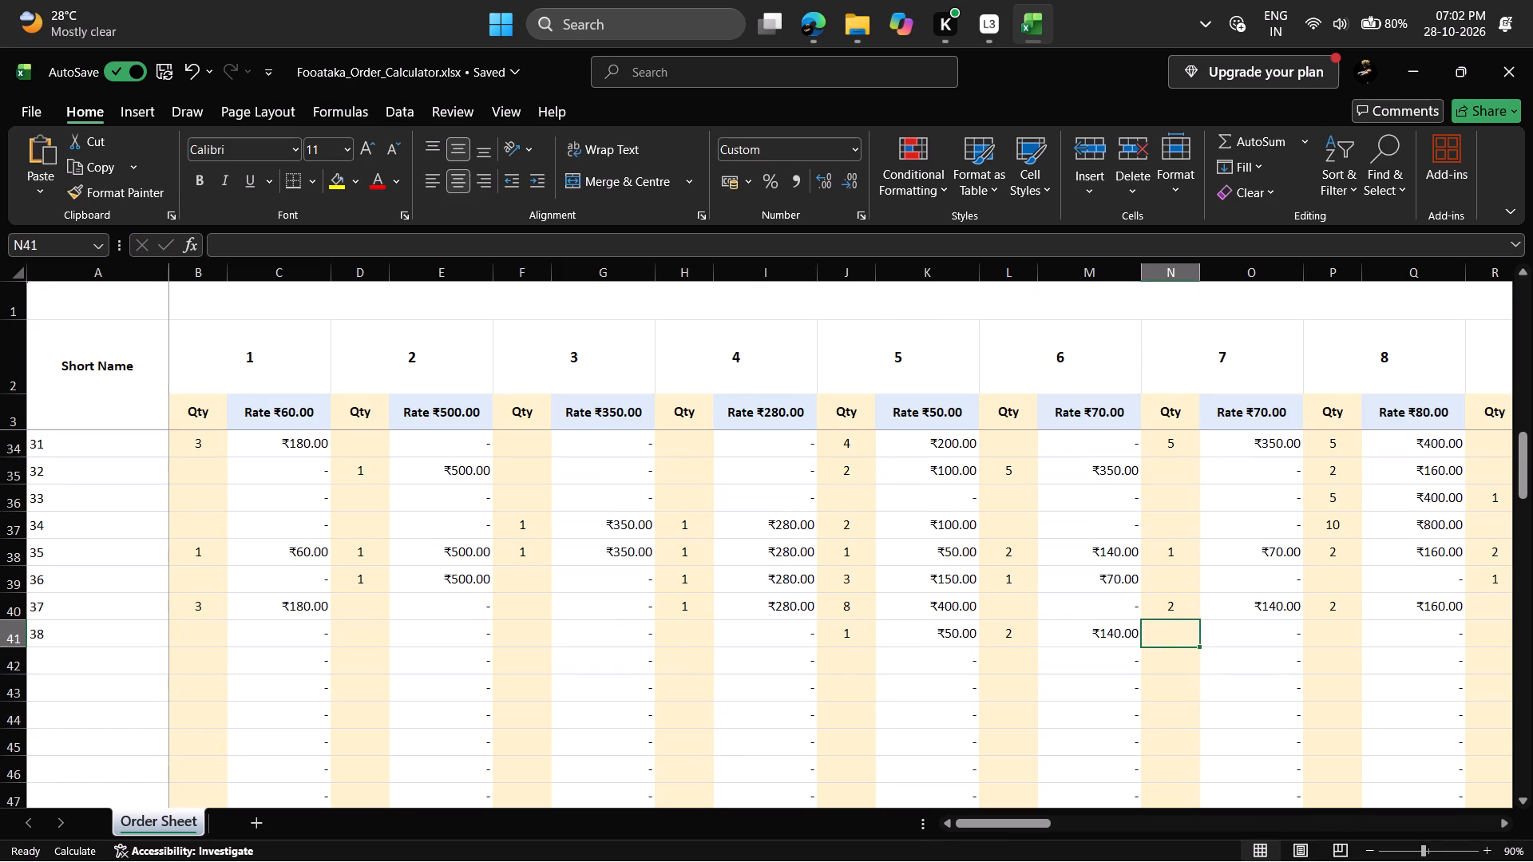
key("4")
key("Right")
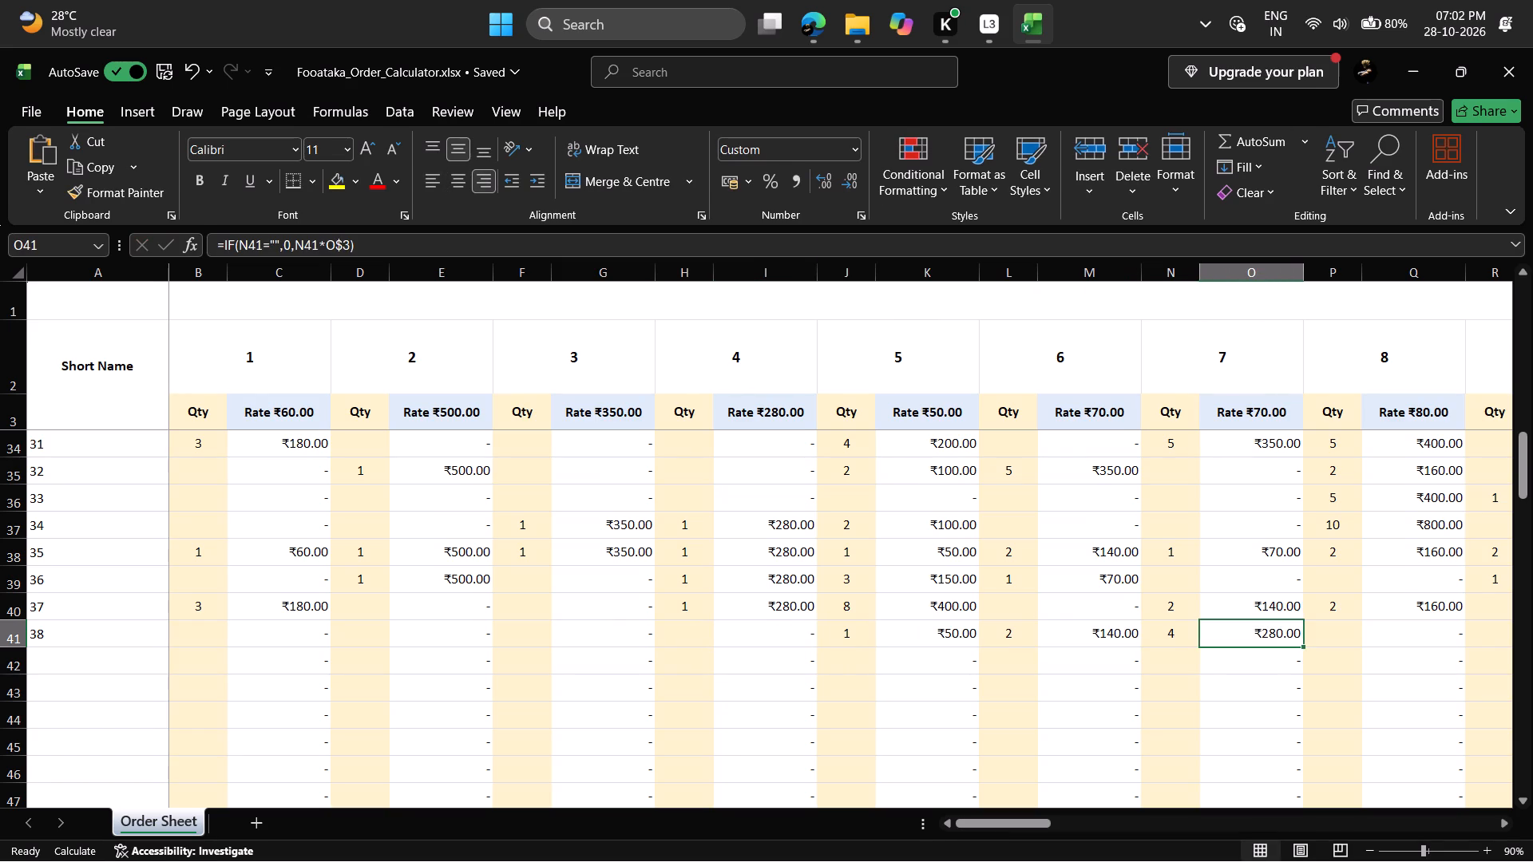
key("Right")
key("2")
key("Right")
key("Right")
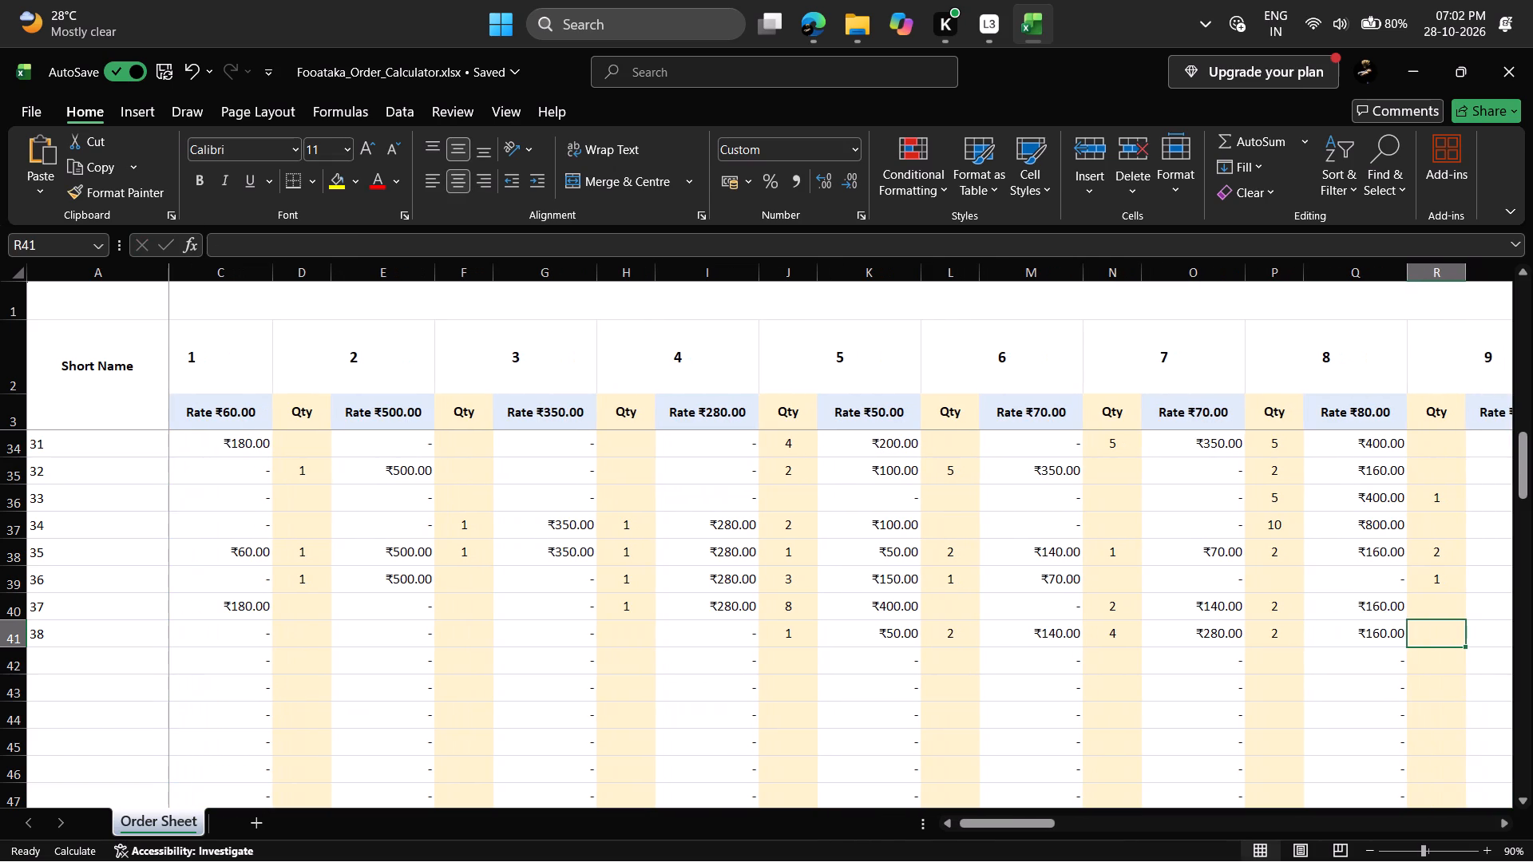
Enter quantities of 1, 2, 1 and 2 for items 10, 11, 12 and 13 in customer 38's row.
key("Right")
key("Right")
key("1")
key("Right")
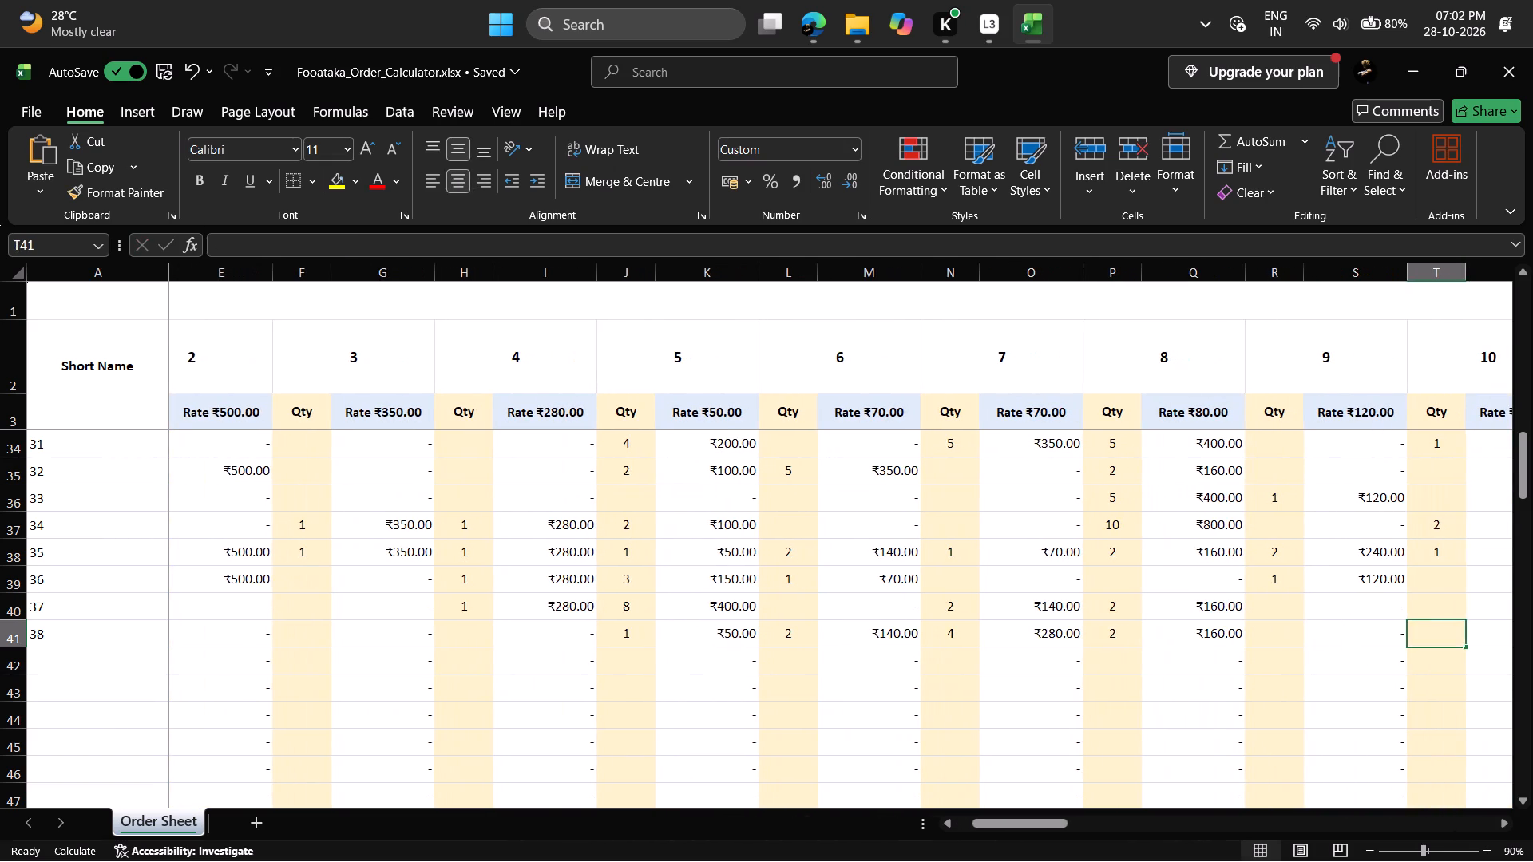
key("Right")
key("2")
key("Right")
key("Right")
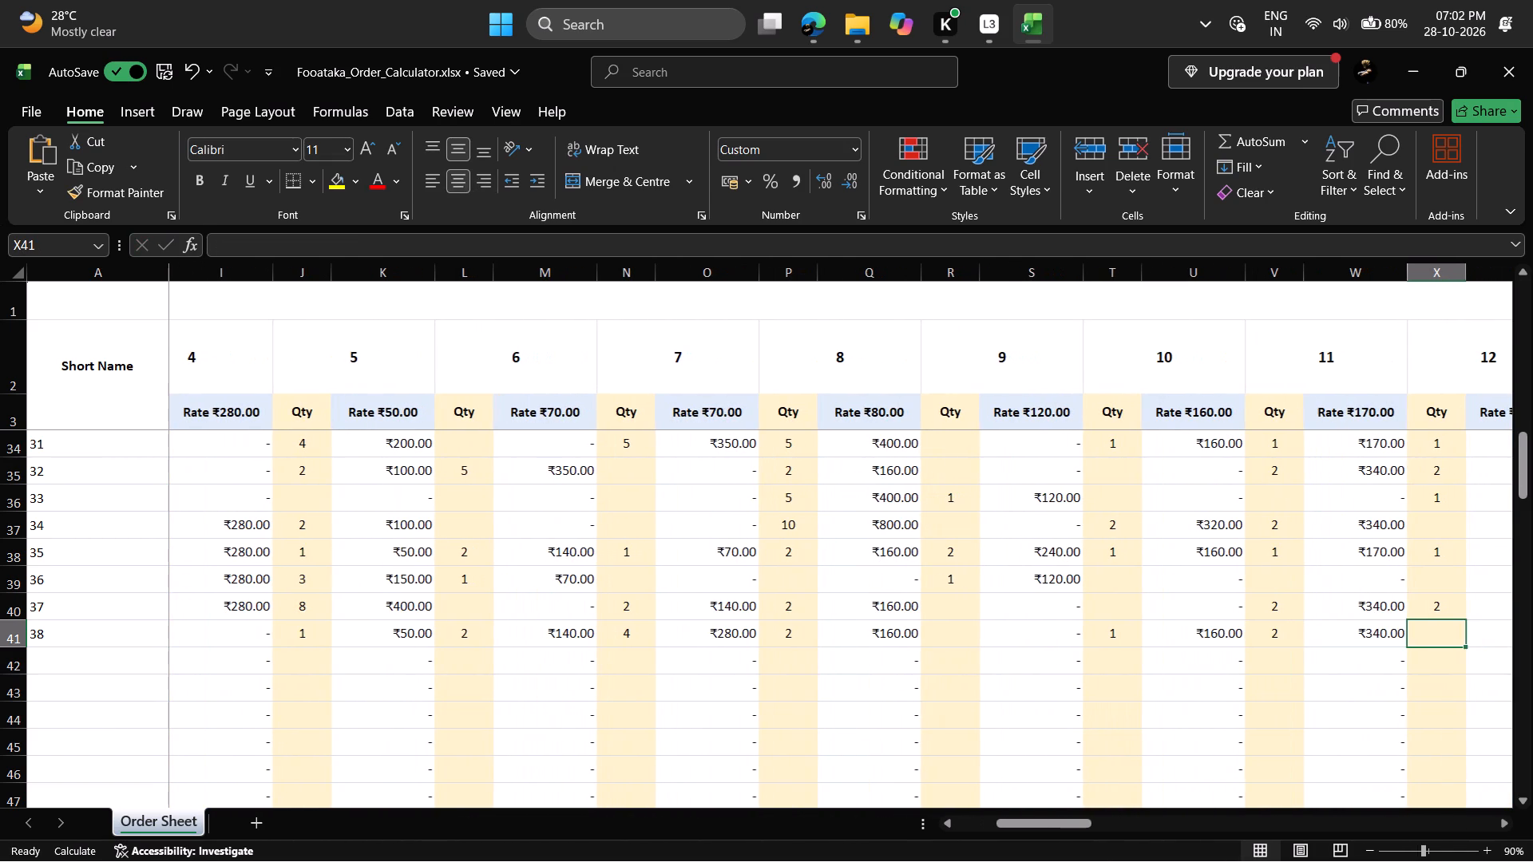
key("1")
key("Right")
key("Right")
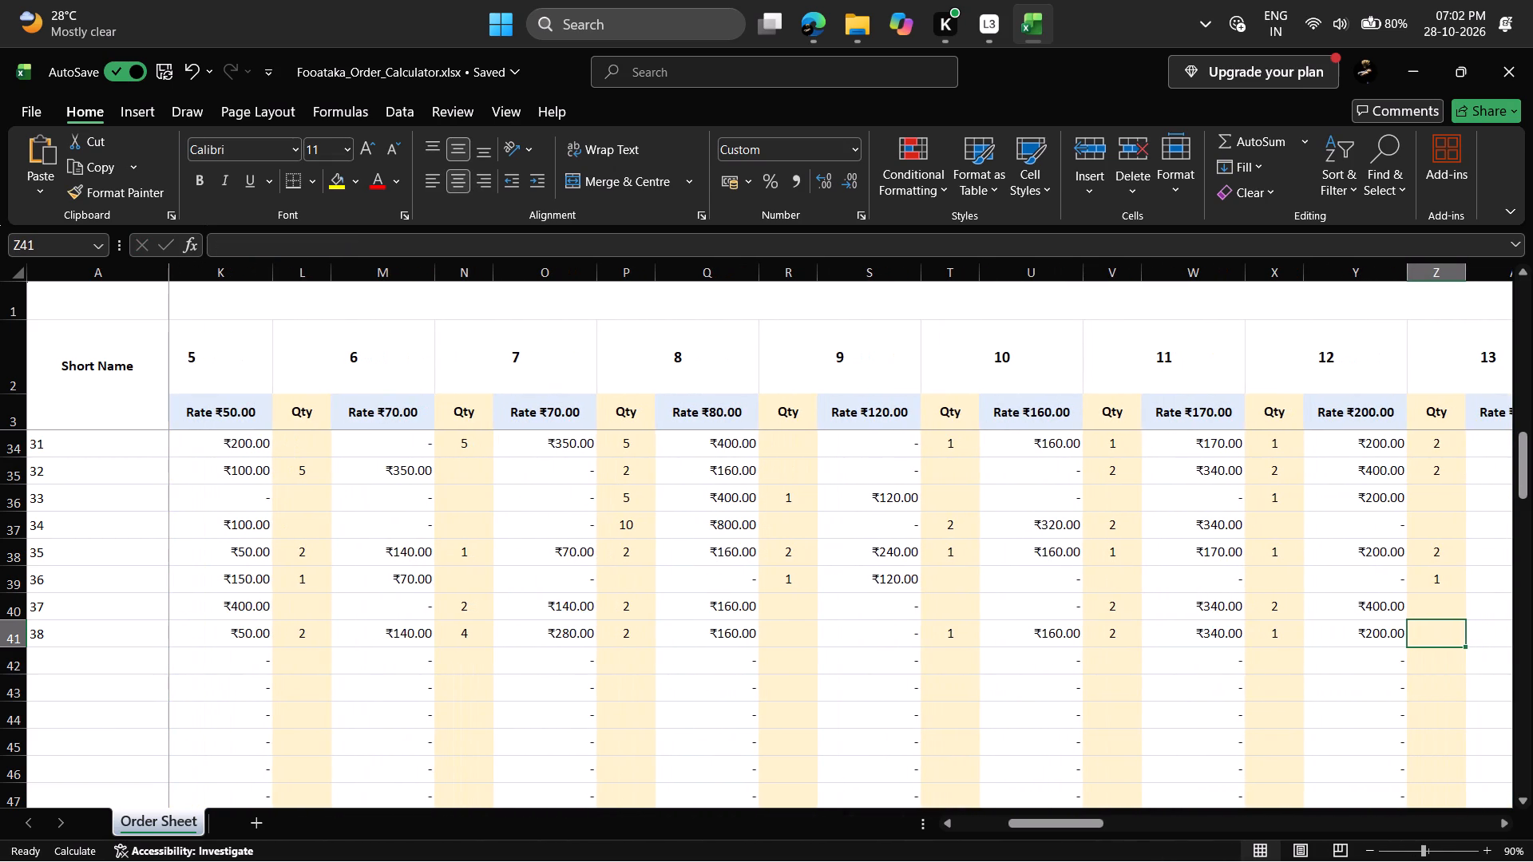
key("2")
key("Right")
key("Right")
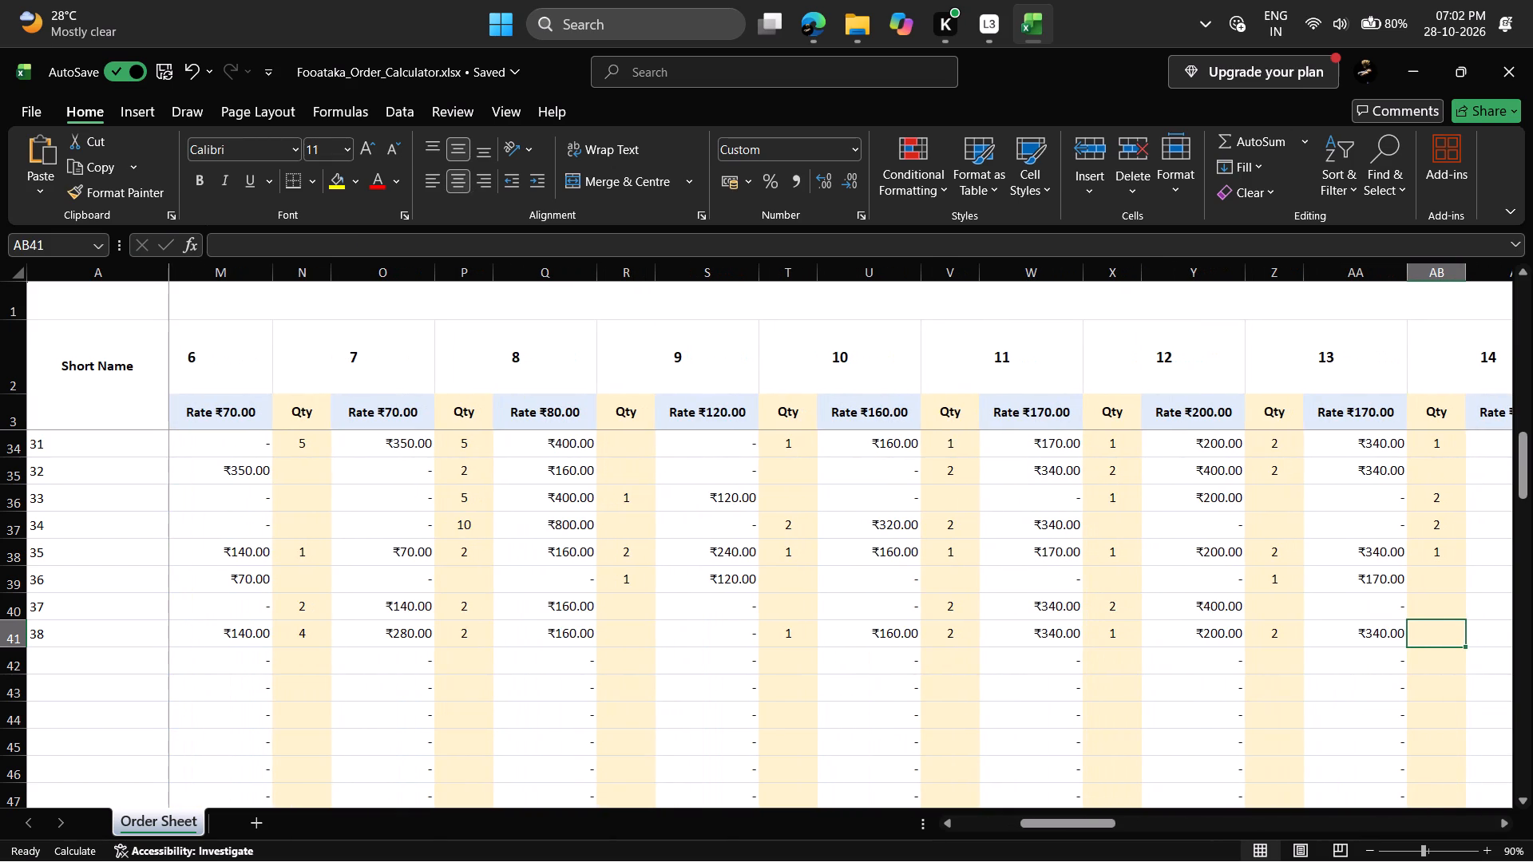
Enter quantities of 1, 1 and 4 for items 14, 15 and 16 in customer 38's row.
key("1")
key("Right")
key("Right")
key("1")
key("Right")
key("Right")
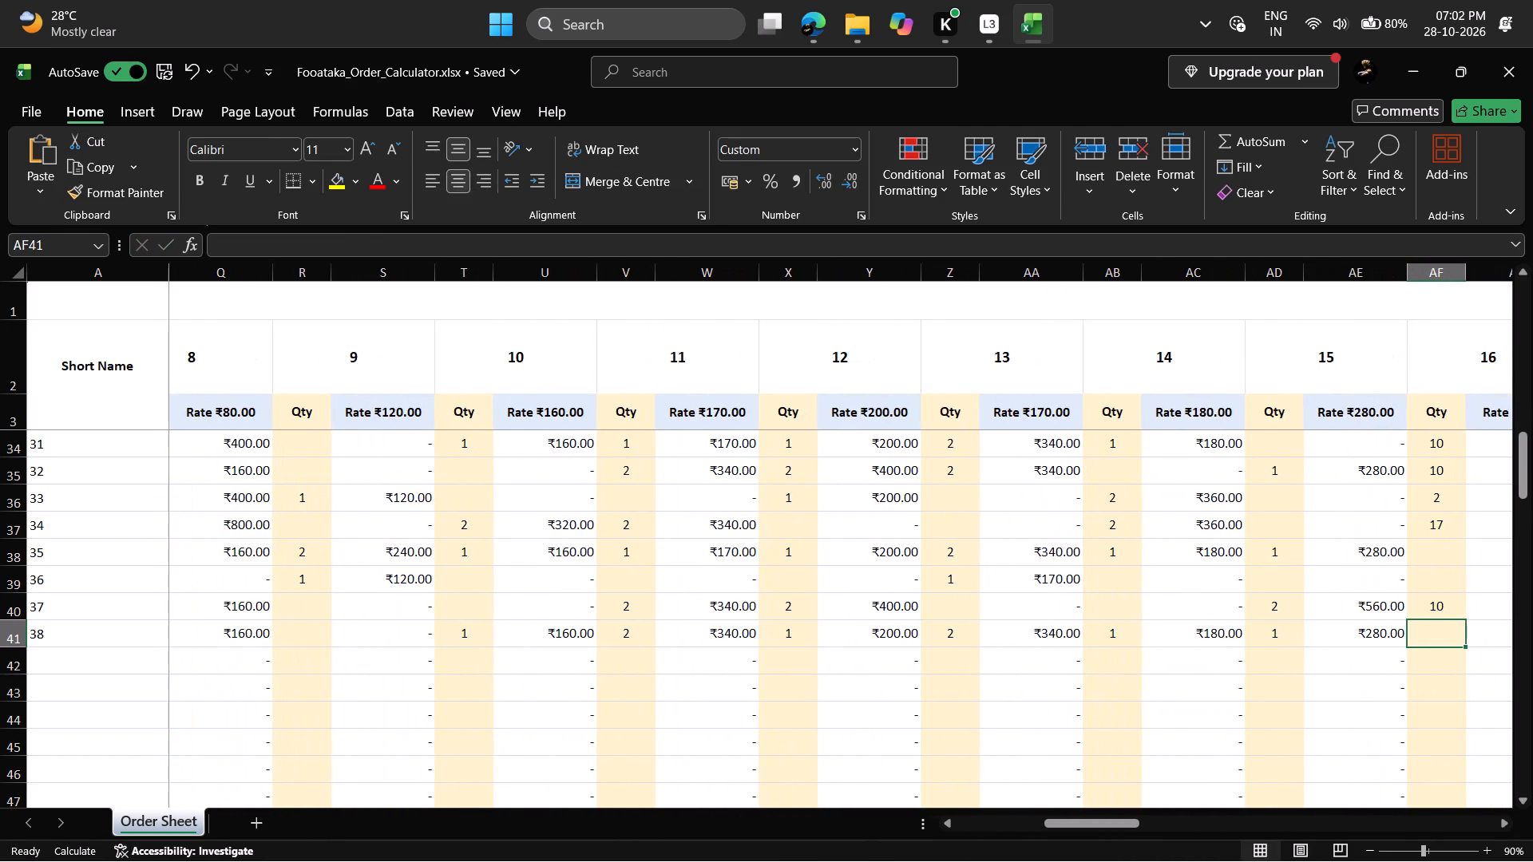
key("4")
key("Right")
key("Right")
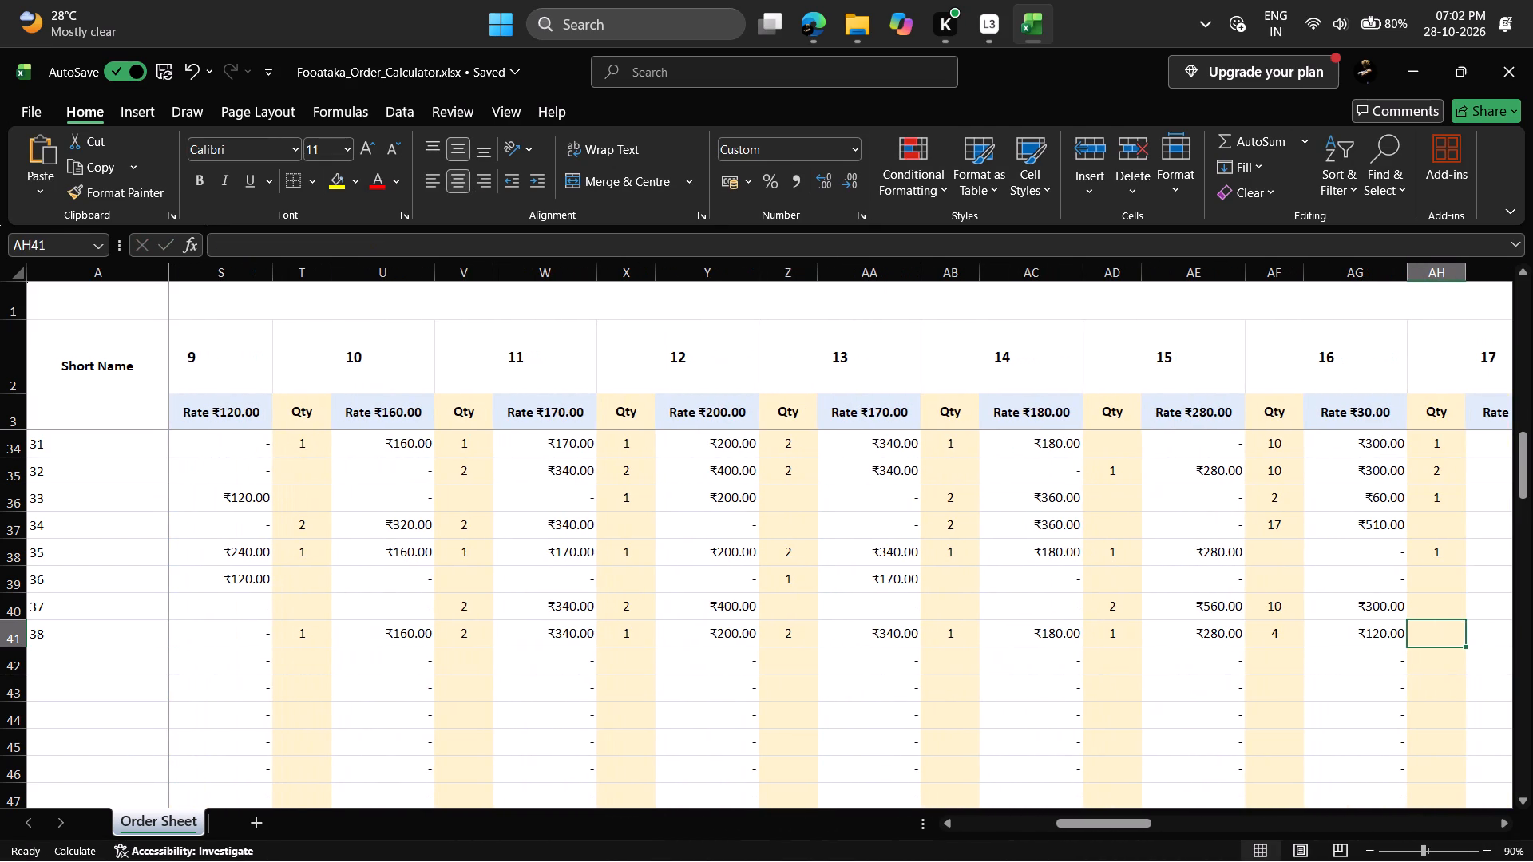
Enter a quantity of 1 for each of items 19 and 24 in customer 38's row.
key("Right")
key("Right")
key("Right")
key("Right")
key("1")
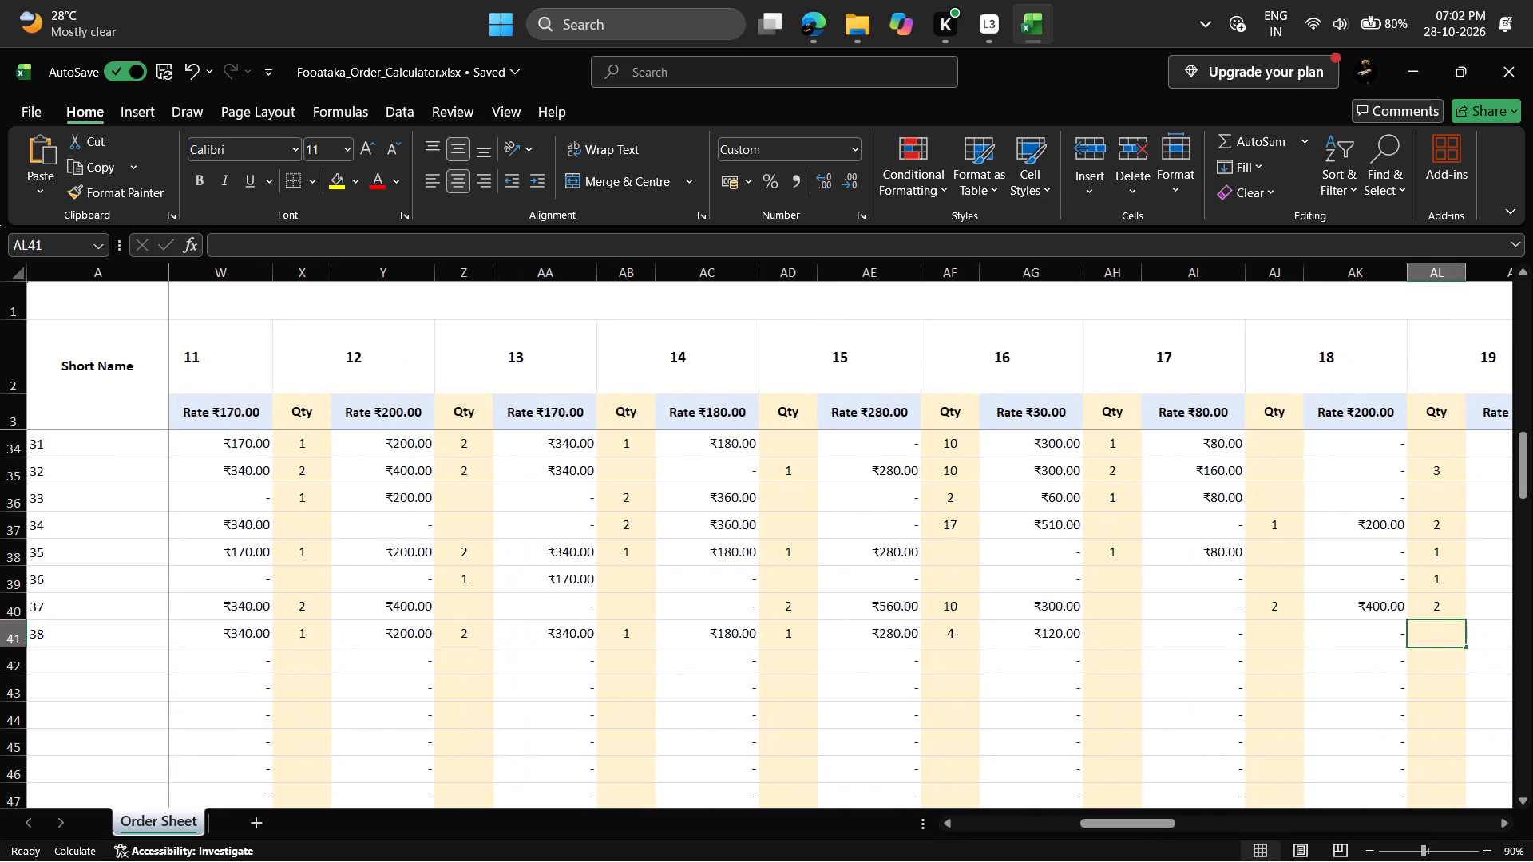
key("Right")
key("Right")
key("Right")
key("Right")
key("Right")
key("Right")
key("Right")
key("Right")
key("Right")
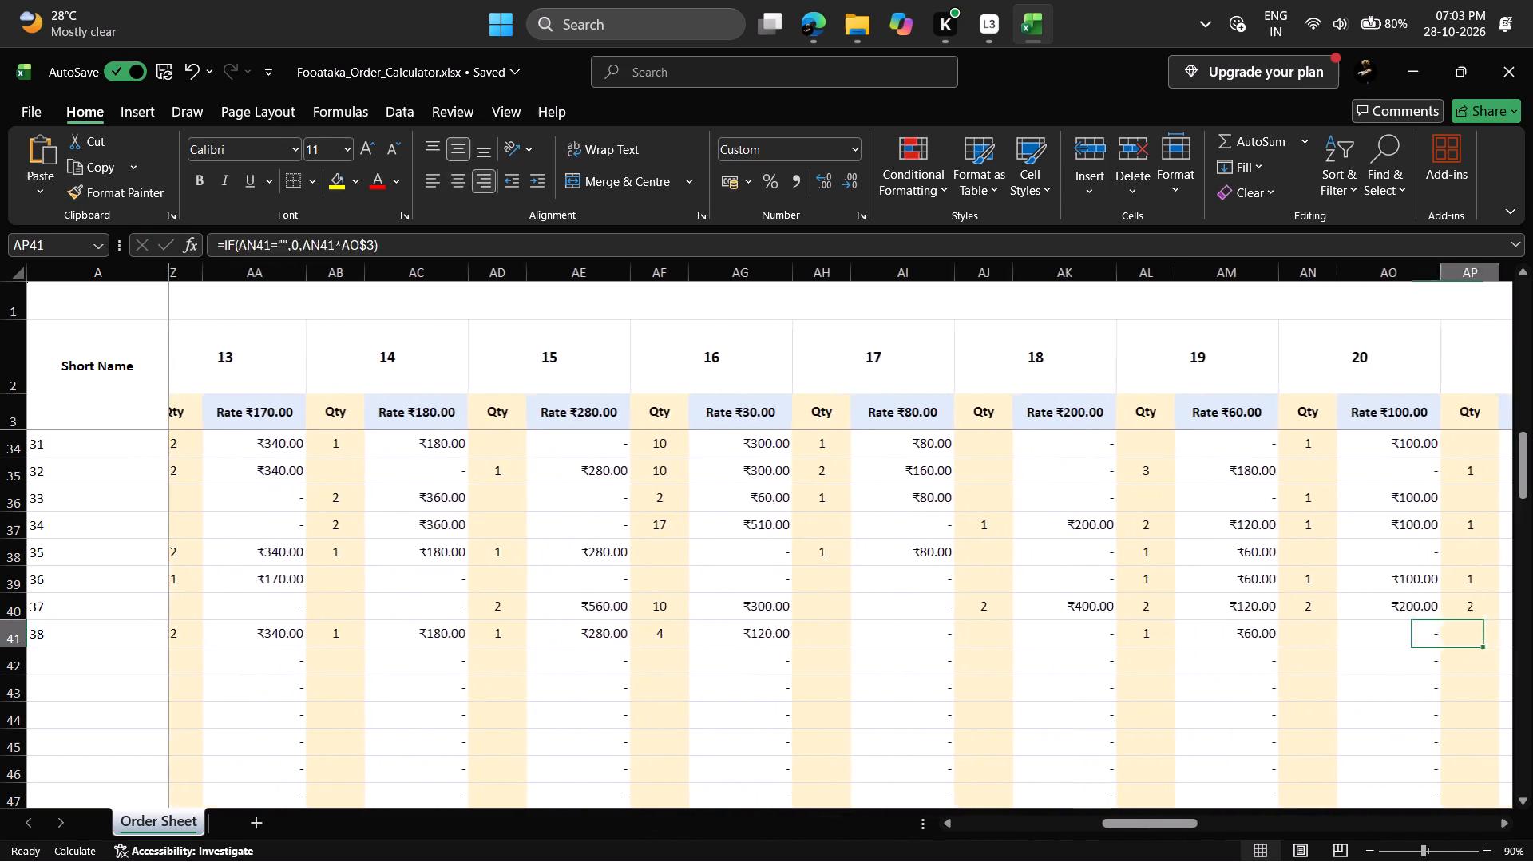
key("Right")
key("1")
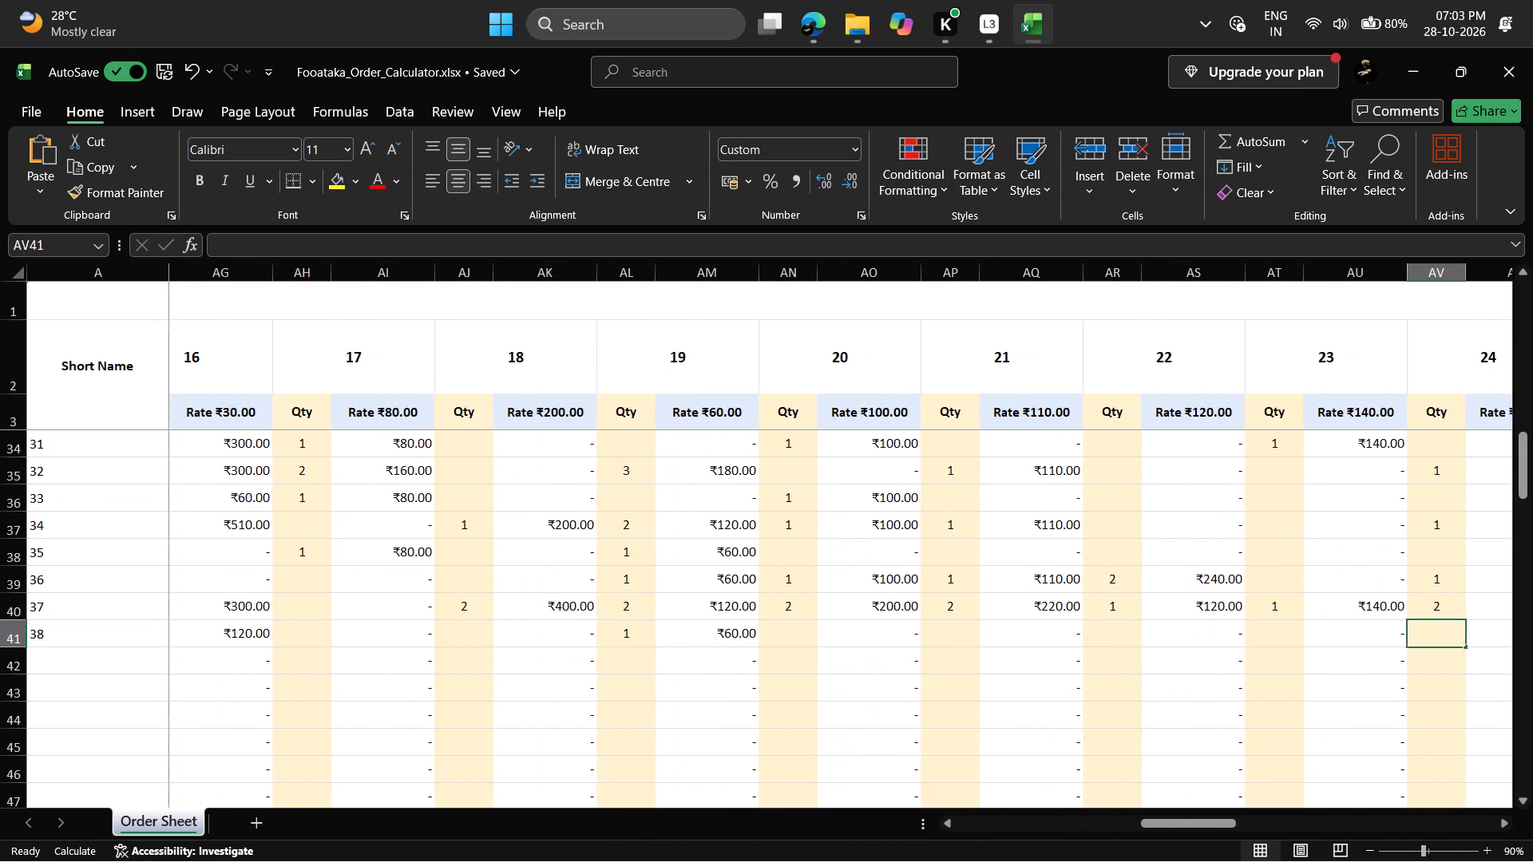
key("Right")
key("Right")
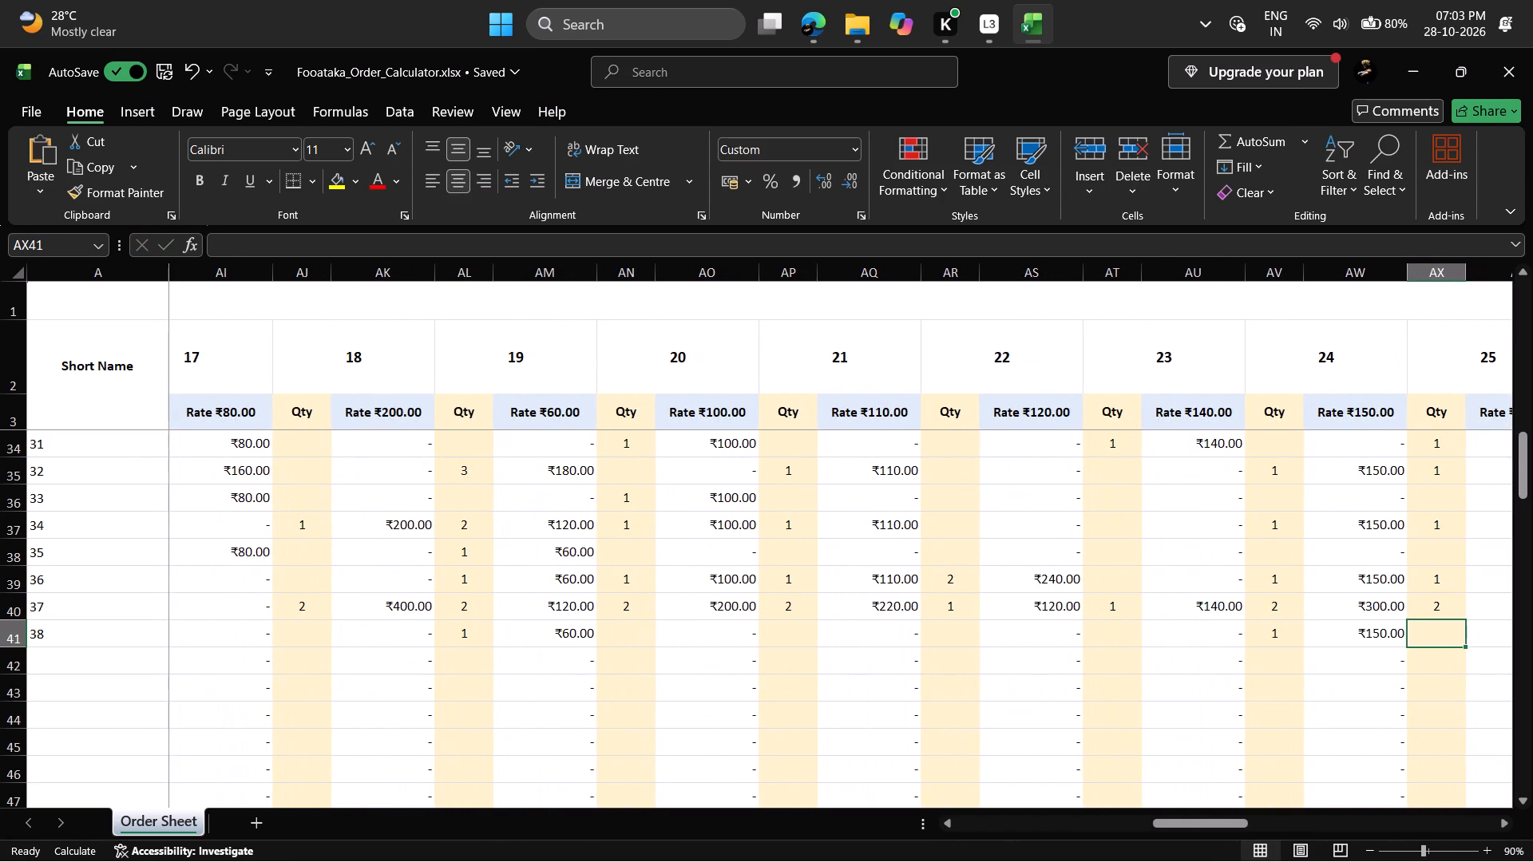
Enter a quantity of 1 for each of items 30 and 31 in customer 38's row.
key("Right")
key("Right")
key("Right")
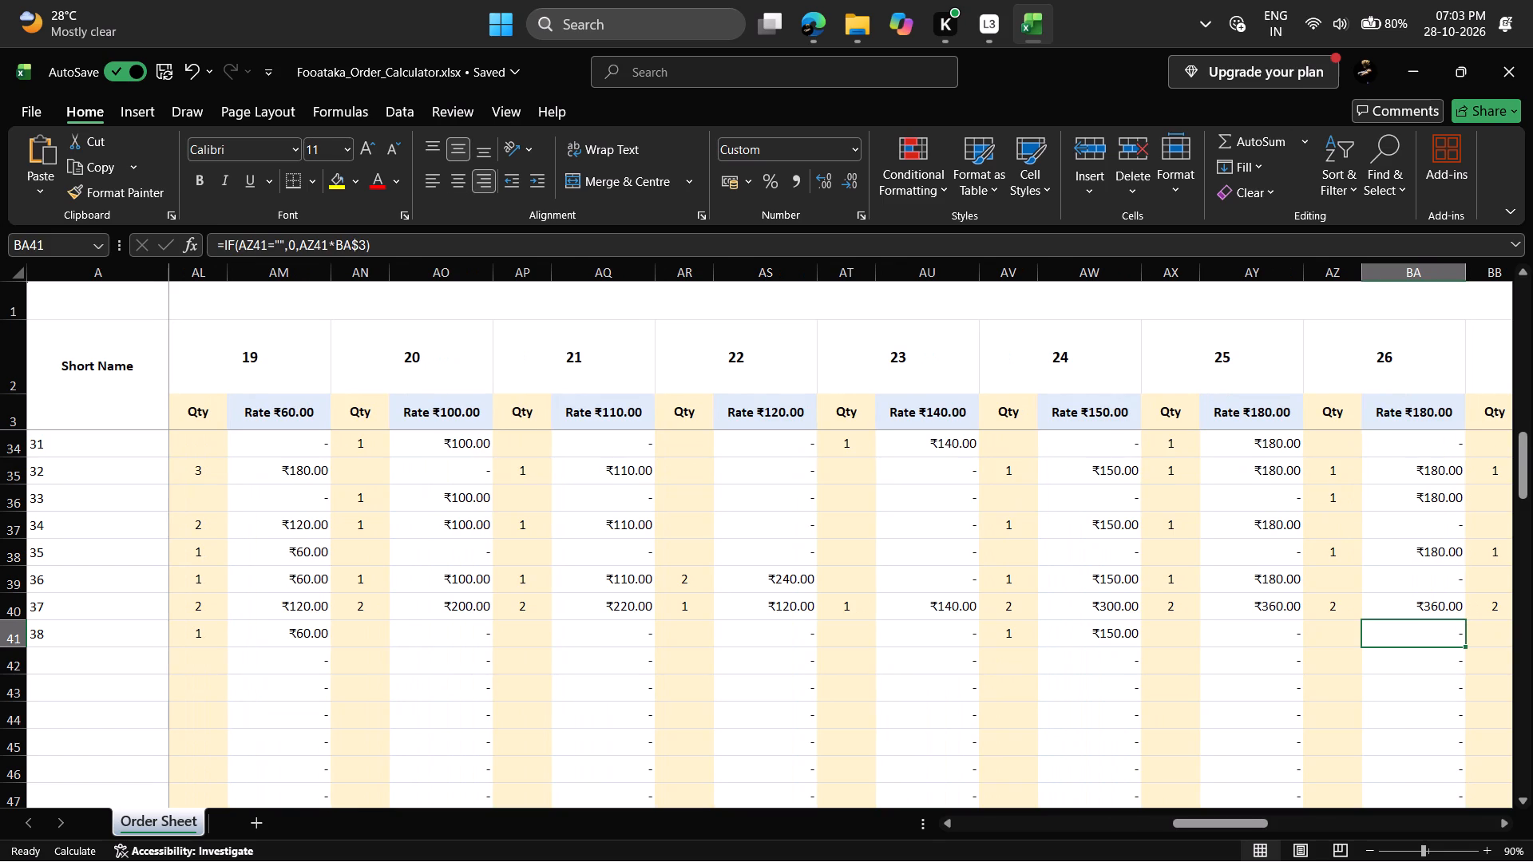
key("Right")
key("Right")
key("Right")
key("Right")
key("Right")
key("Right")
key("Right")
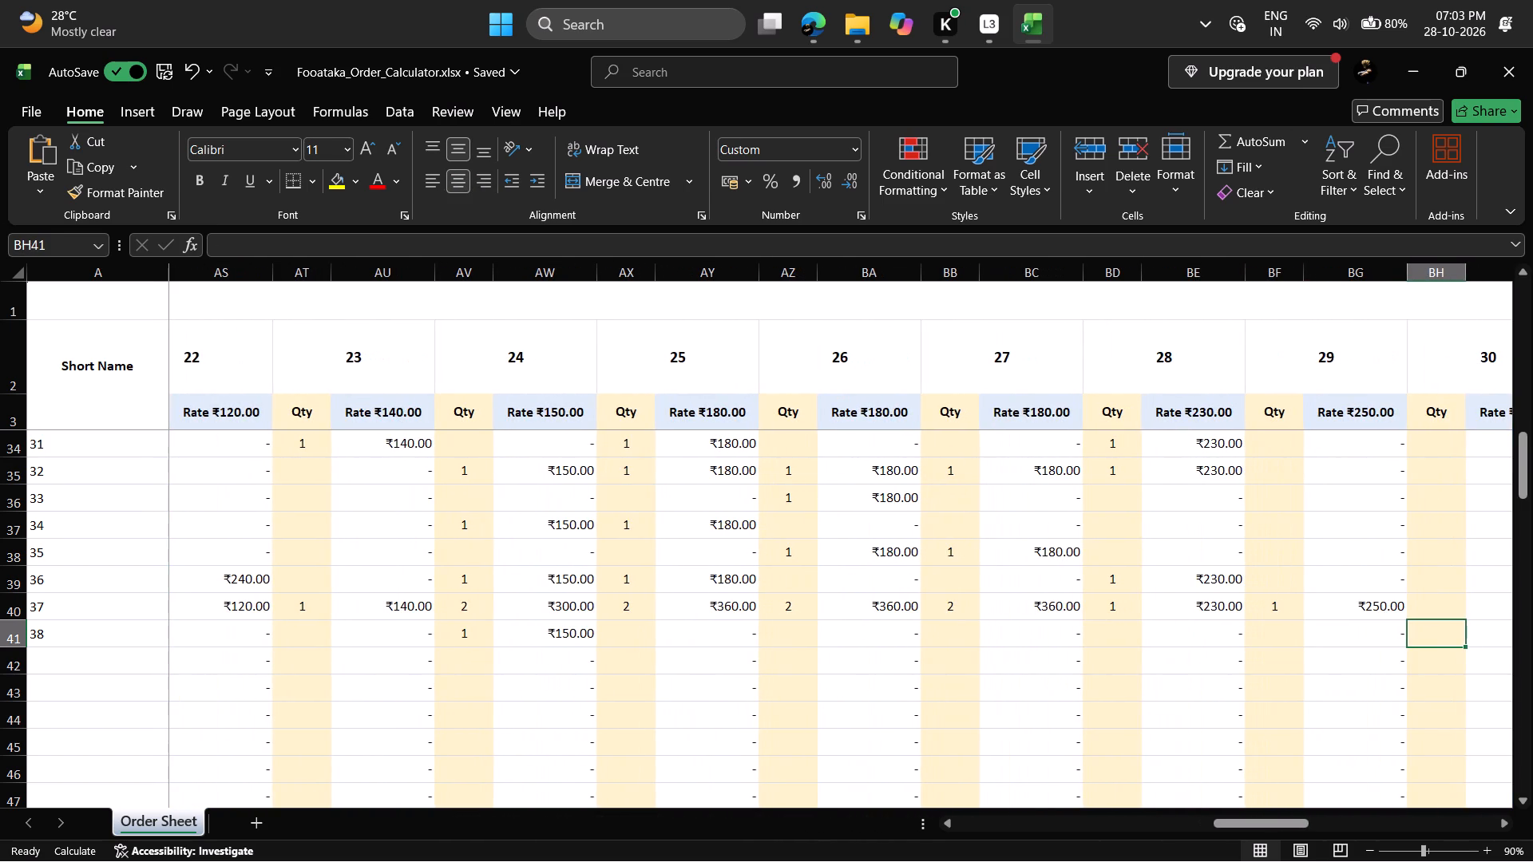
key("1")
key("Right")
key("Right")
key("1")
key("Right")
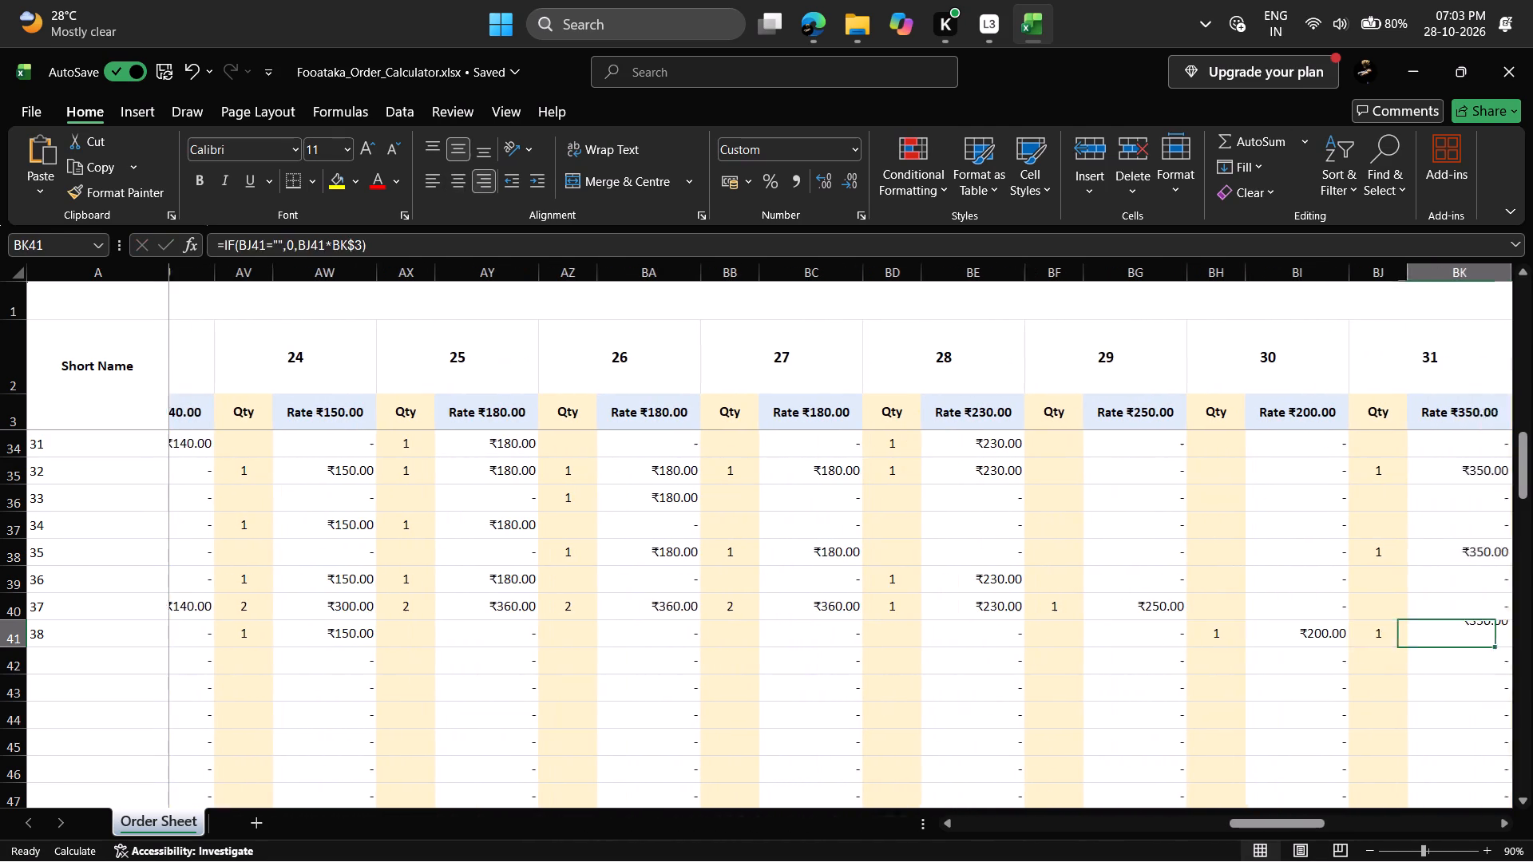
Enter quantities of 4, 1 and 1 for items 34, 35 and 36 in customer 38's row.
key("Right")
key("Right")
key("Right")
key("Right")
key("Right")
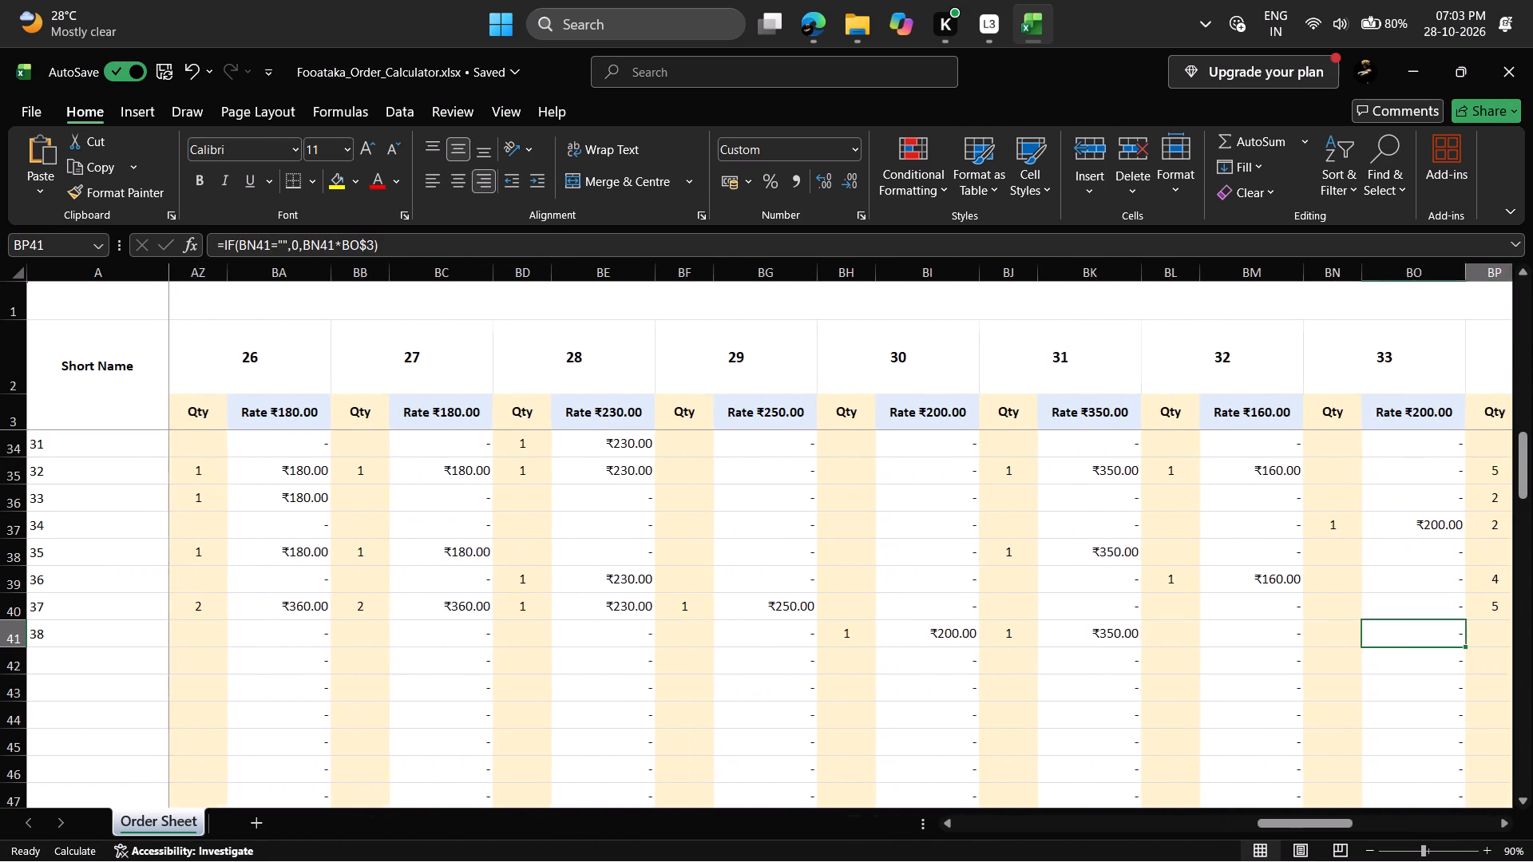
key("4")
key("Right")
key("Right")
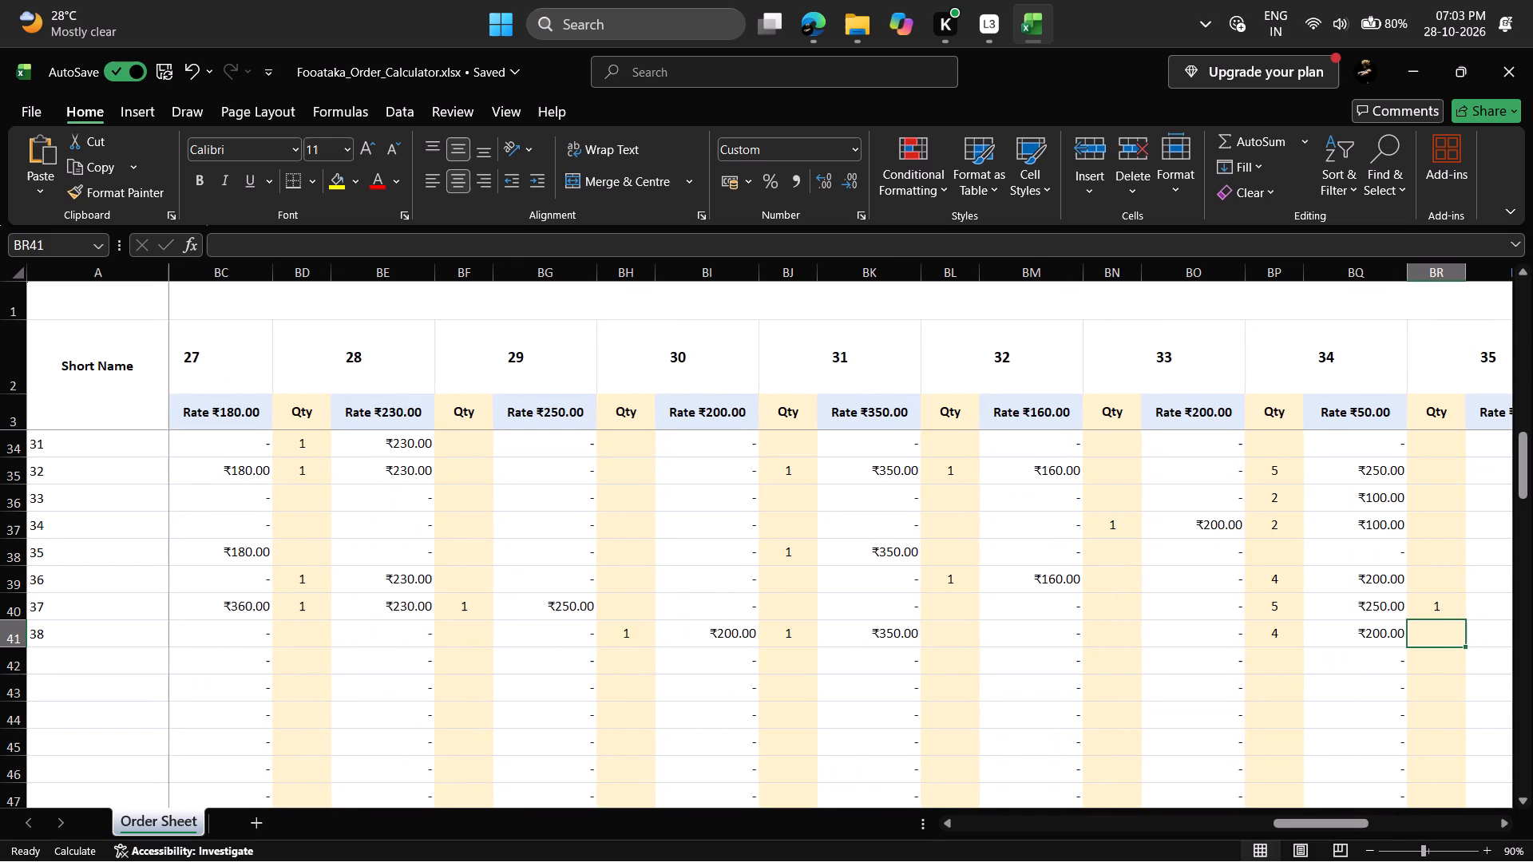
key("1")
key("Right")
key("Right")
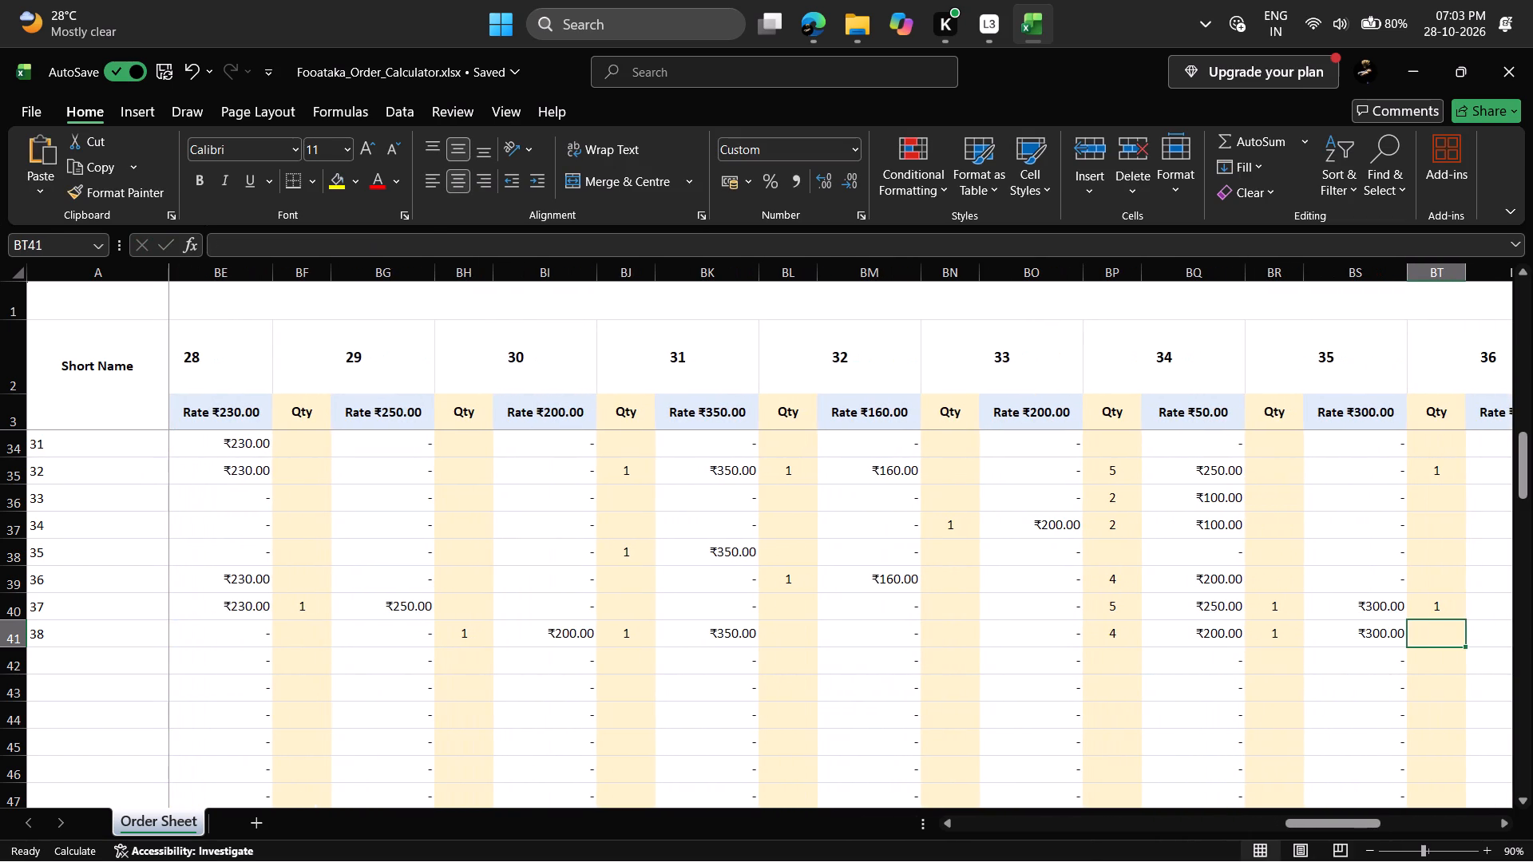
key("1")
key("Right")
Enter quantities of 4 and 5 for items 43 and 44 in customer 38's row.
key("Right")
key("Right")
key("Right")
key("Right")
key("Right")
key("Right")
key("Right")
key("Right")
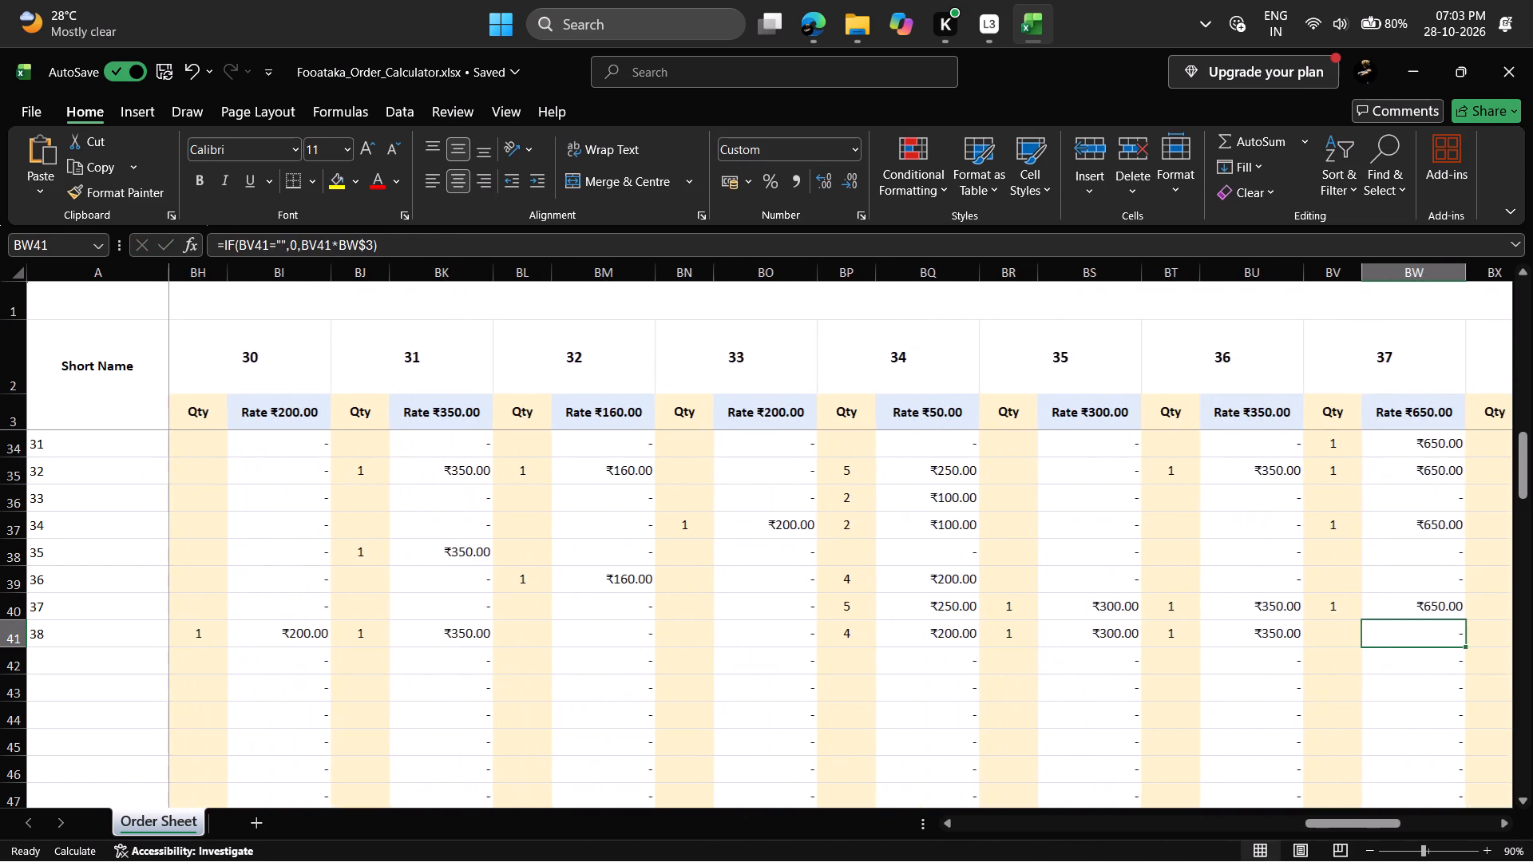
key("Right")
key("Right")
key("Right")
key("Right")
key("Right")
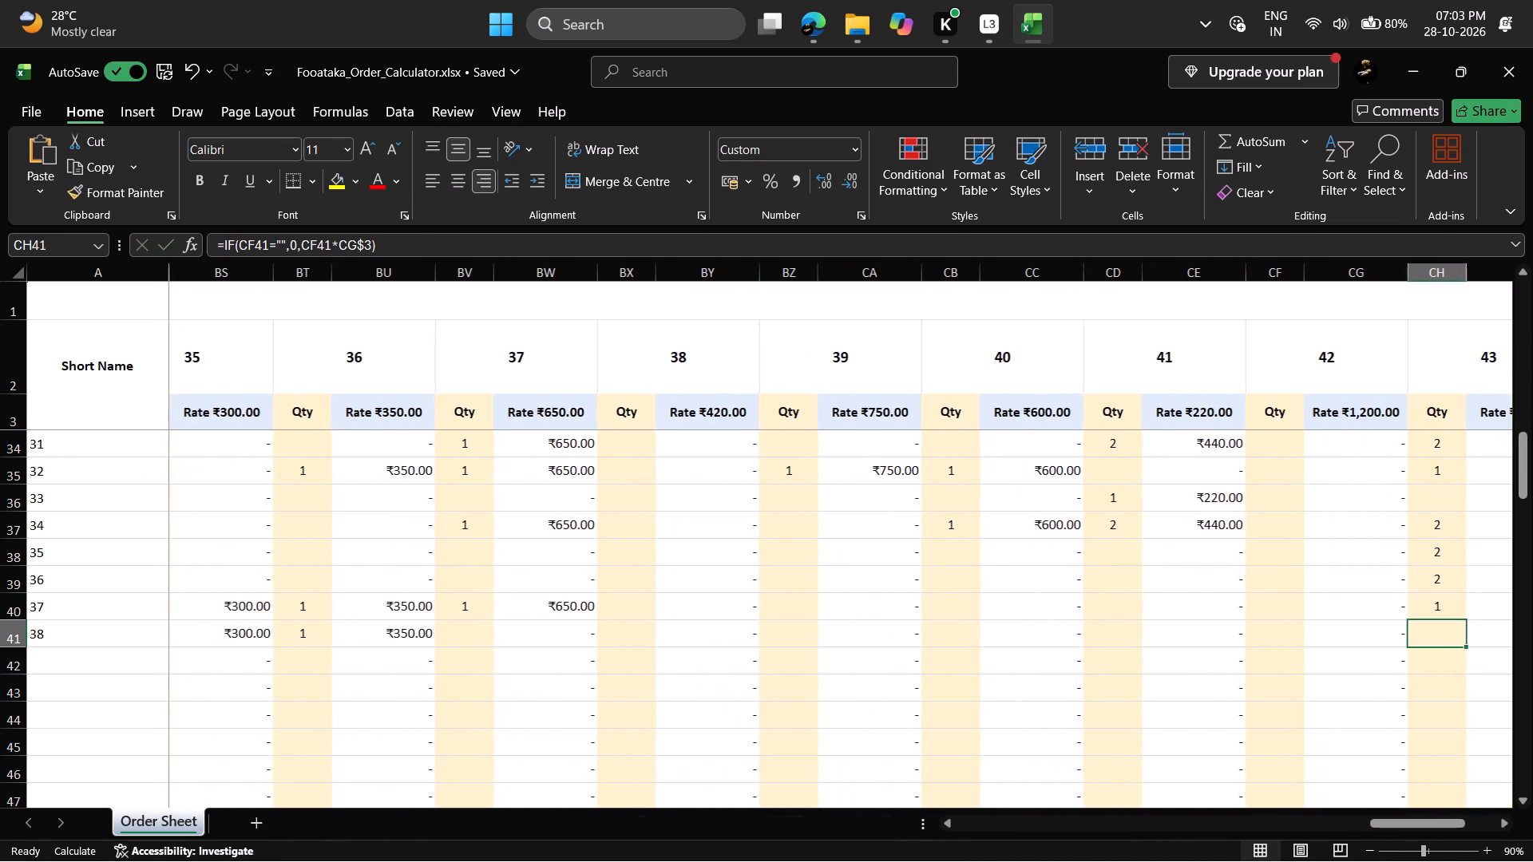
key("4")
key("Right")
key("Right")
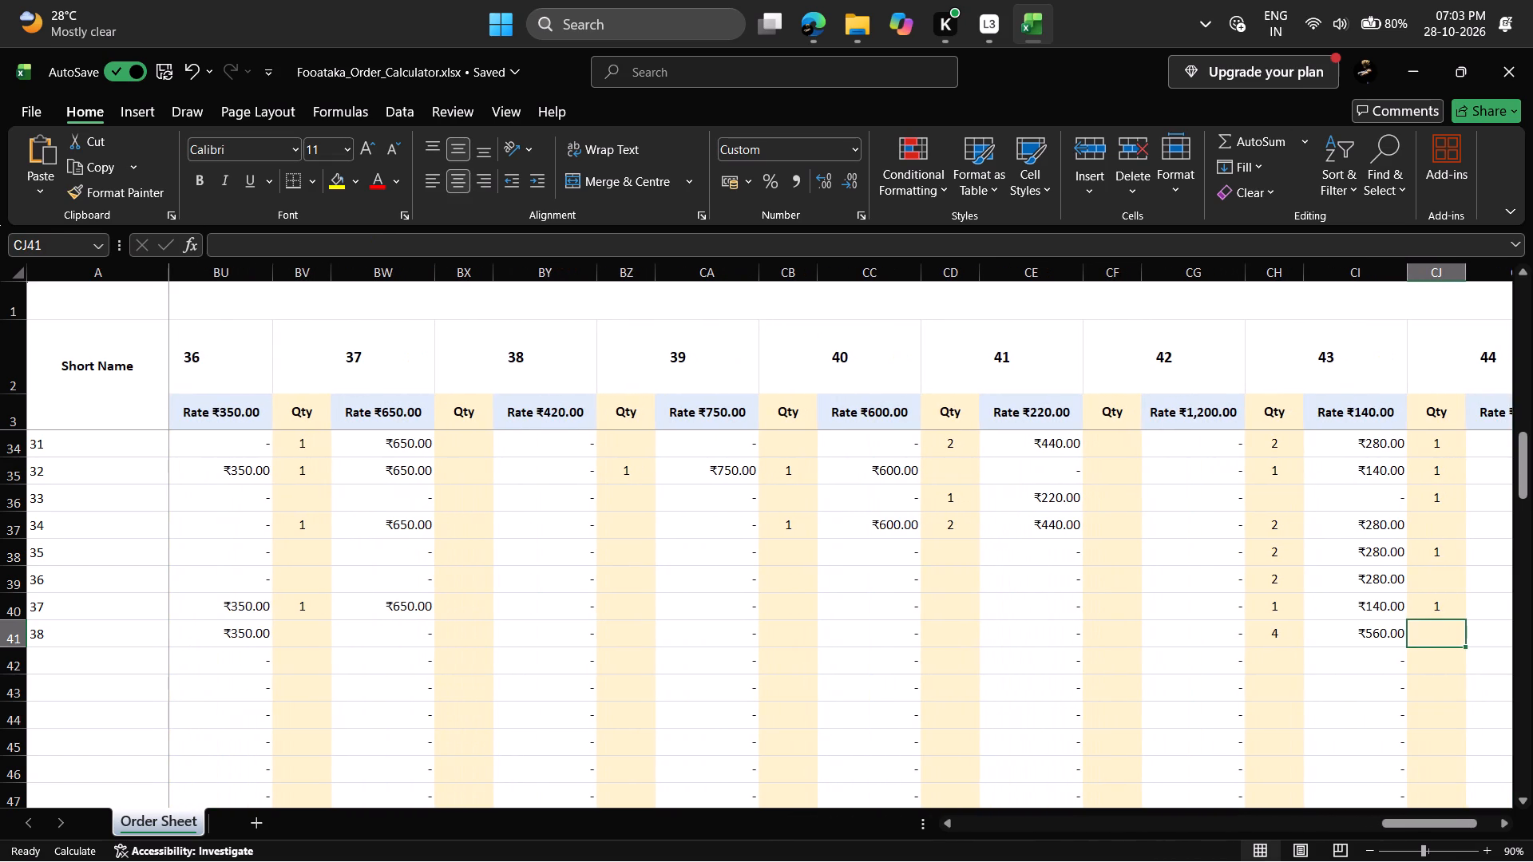
key("5")
key("Right")
key("Right")
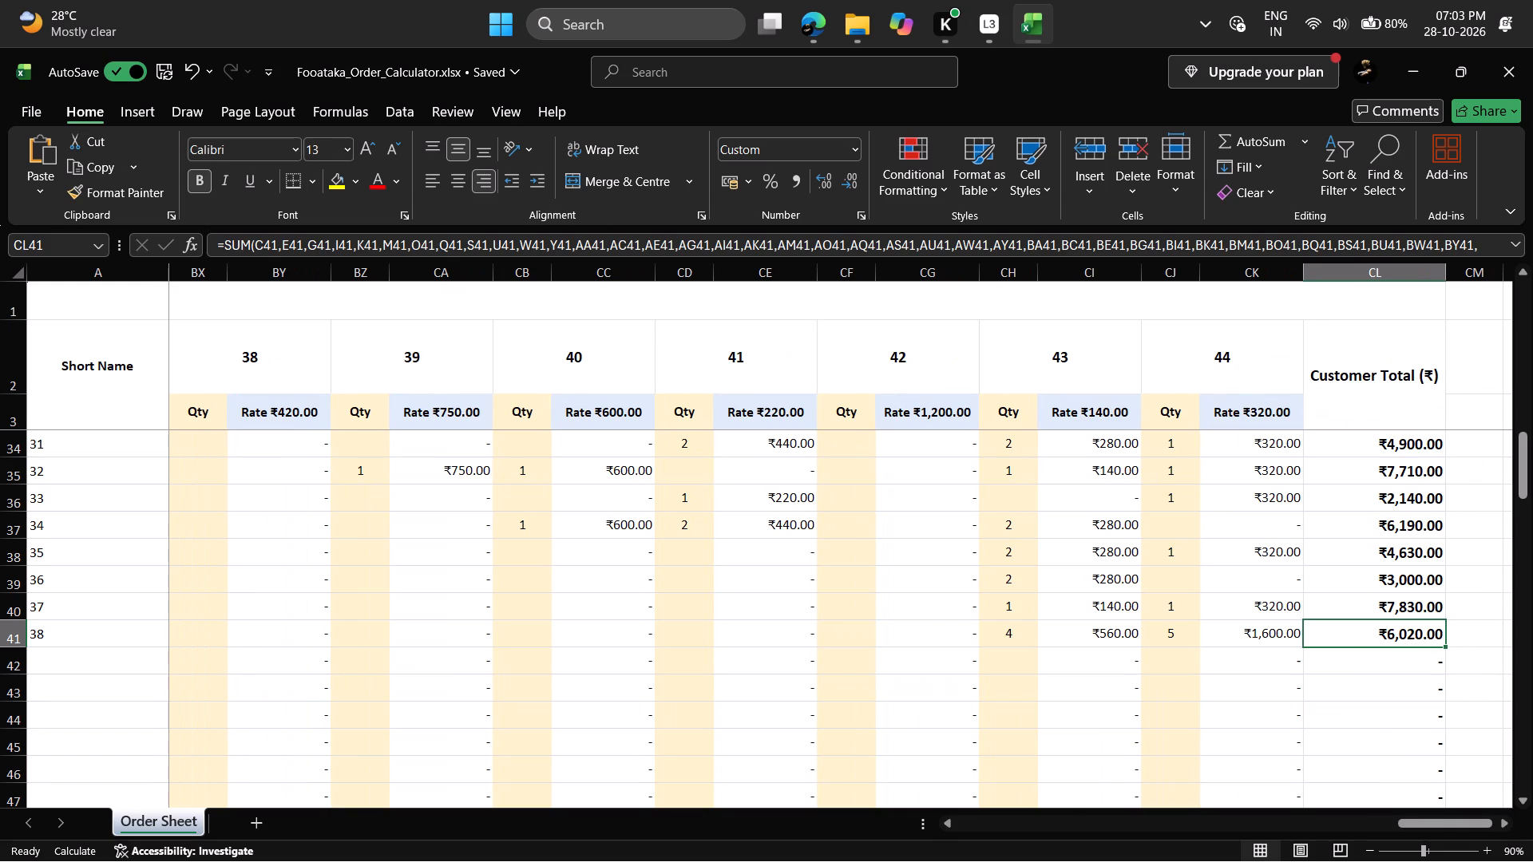
Add customer 39 in the Short Name column, in the row below customer 38.
key("Left")
key("Left")
key("Left")
key("Left")
key("Left")
key("Left")
key("Left")
key("Left")
key("Left")
key("Left")
key("Left")
key("Left")
key("Left")
key("Left")
key("Left")
key("Left")
key("Left")
key("Left")
key("Left")
key("Left")
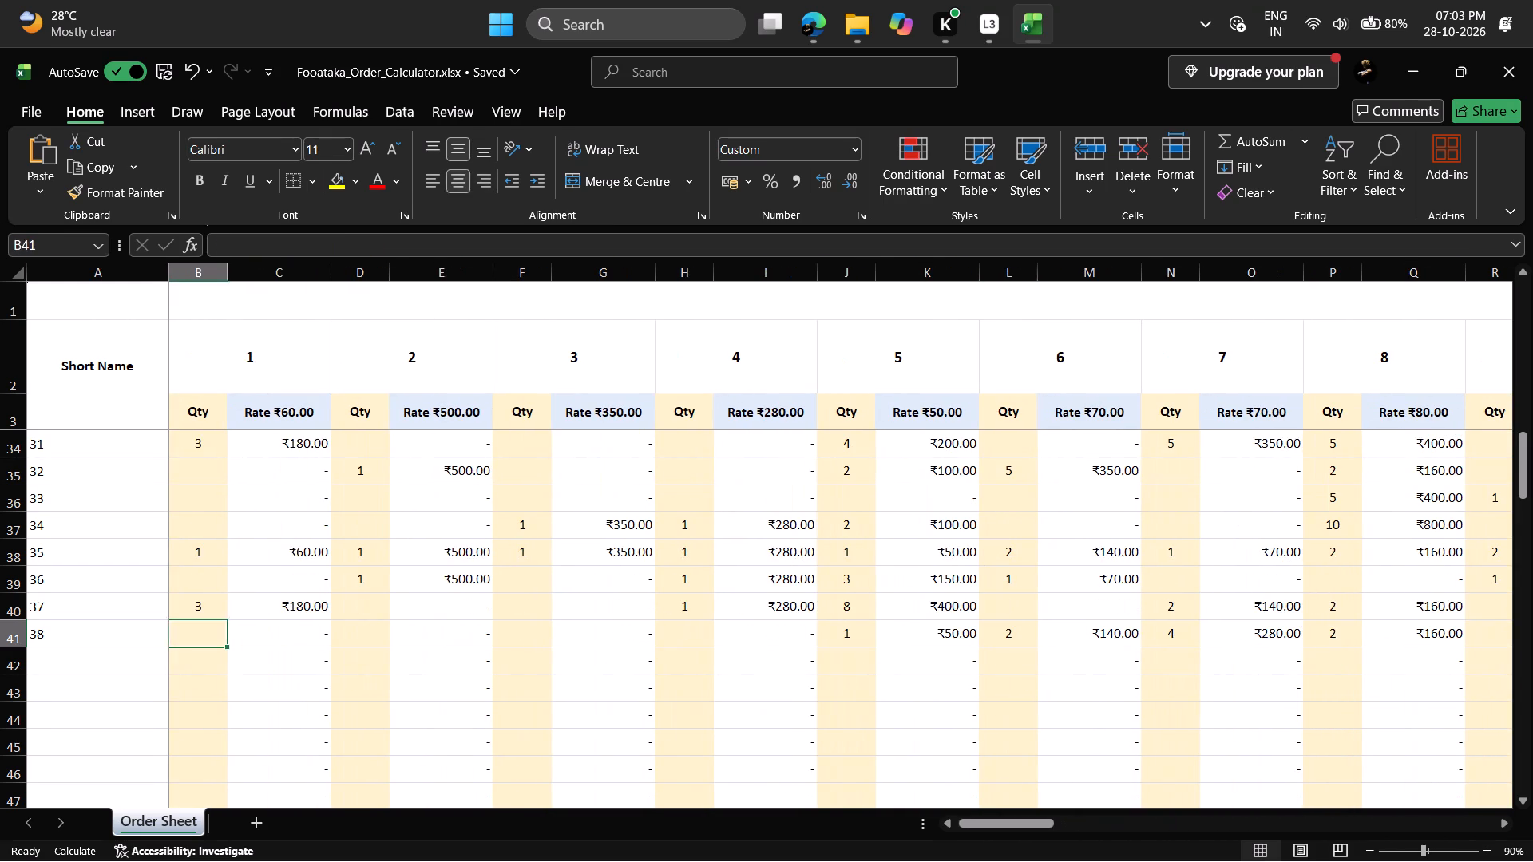
key("Right")
key("Right")
key("Right")
key("Right")
key("Right")
key("Right")
key("Right")
key("Right")
key("Right")
key("Right")
key("Left")
key("Left")
key("Left")
key("Left")
key("Left")
key("Left")
key("Left")
key("Left")
key("Left")
key("Left")
key("Left")
key("Left")
key("Left")
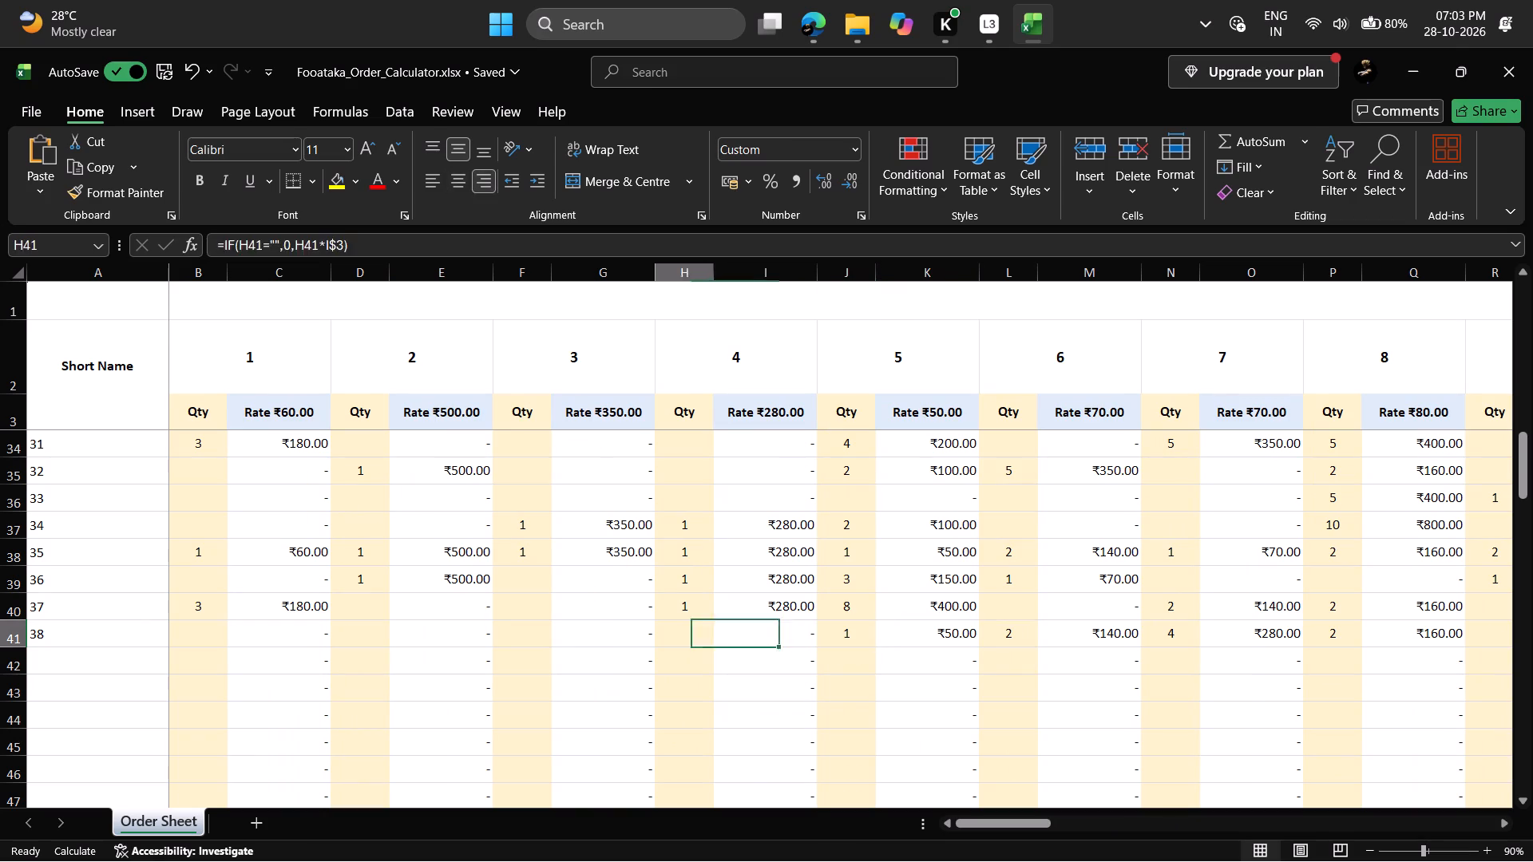
key("Down")
type("39")
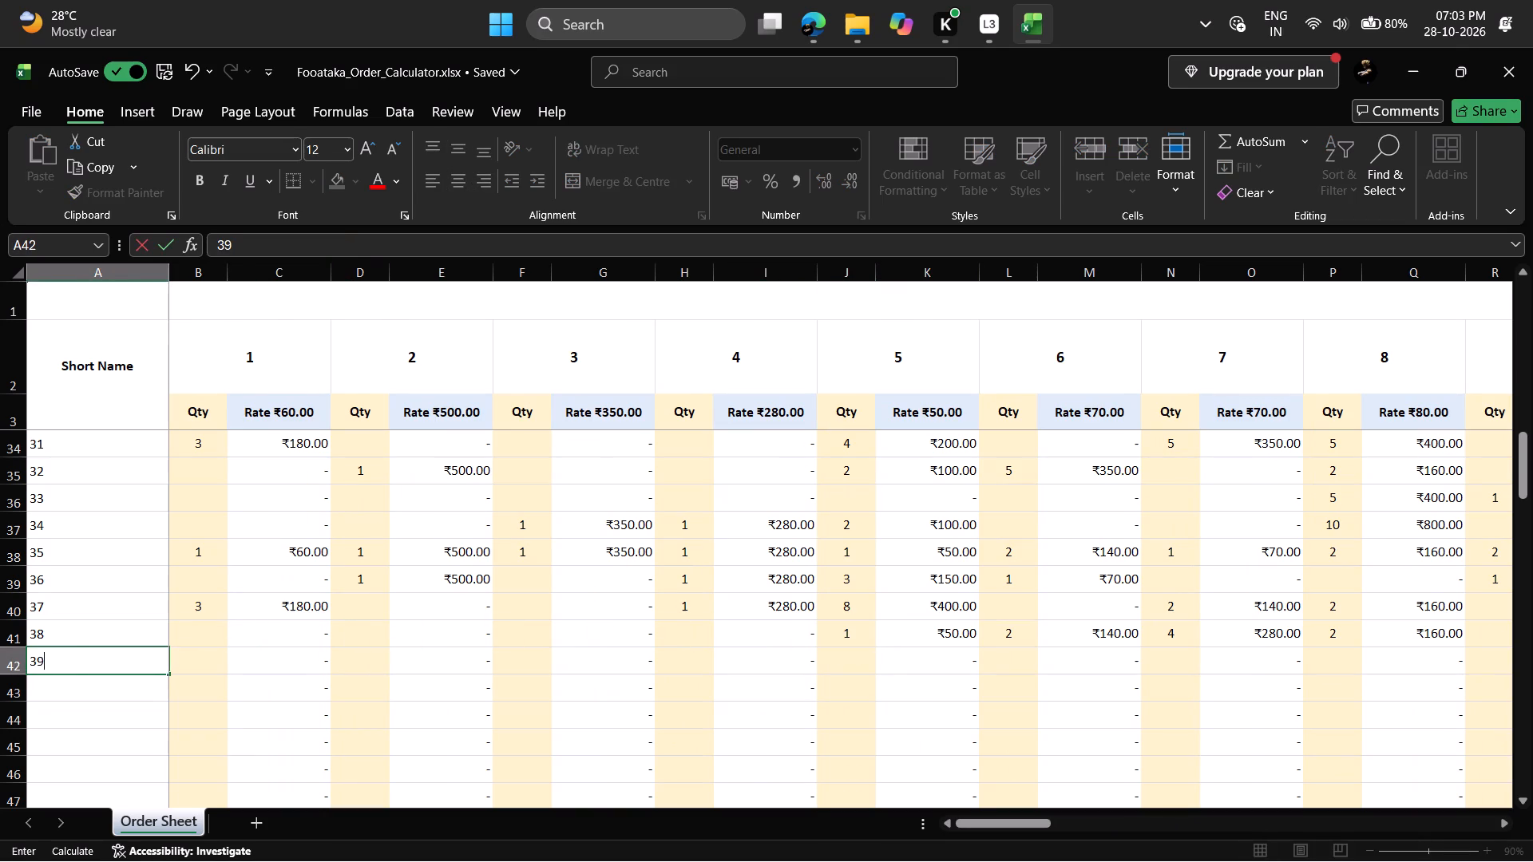
key("Right")
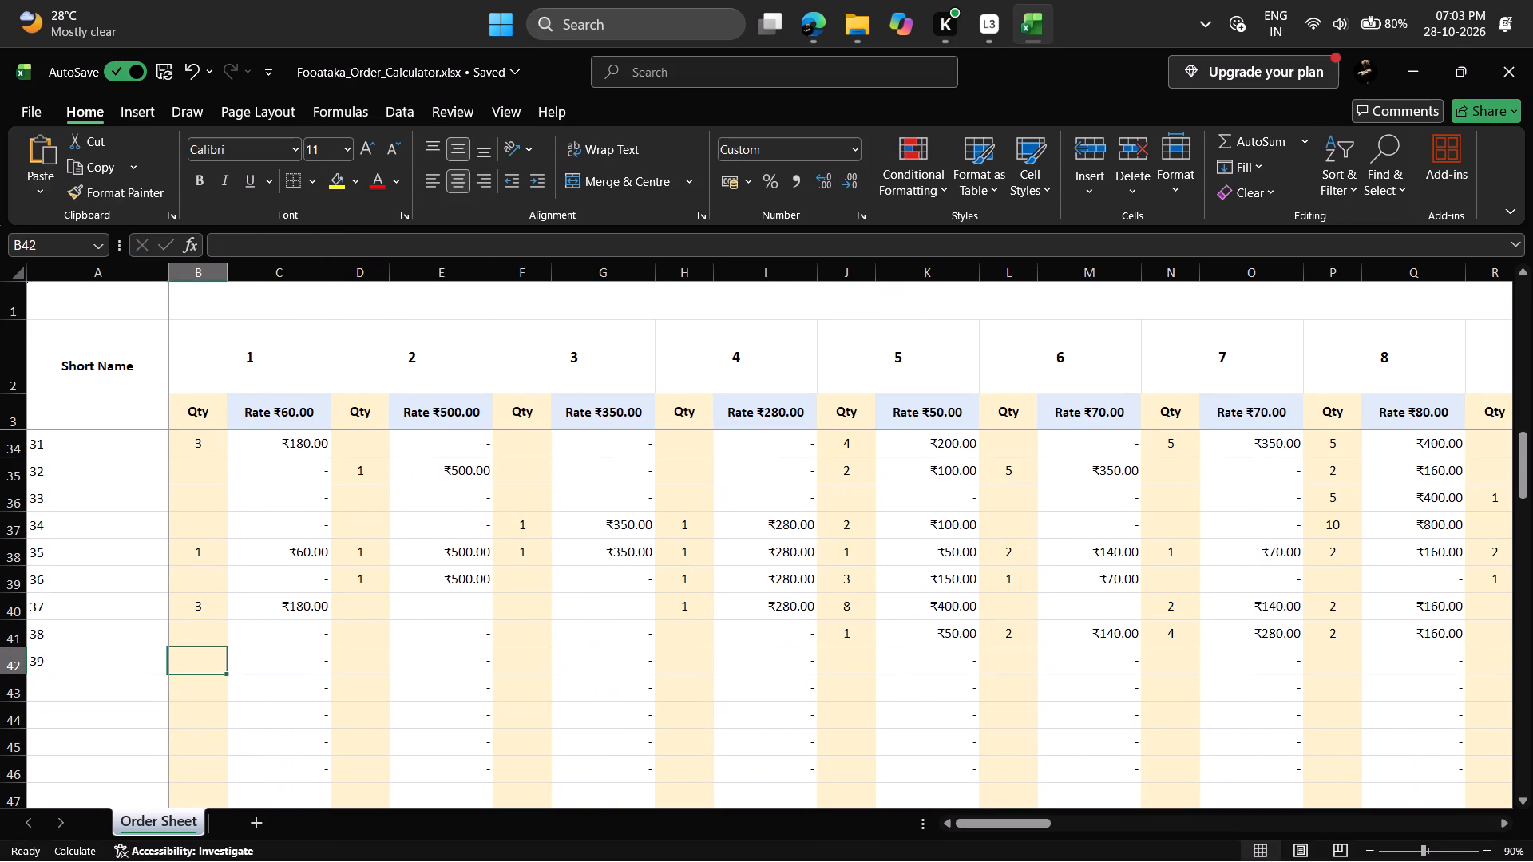
Enter quantities of 5, 1, 2 and 2 for items 5, 6, 7 and 8 in customer 39's row.
key("Right")
key("Right")
key("Right")
key("Right")
key("Right")
key("Right")
key("Right")
key("Right")
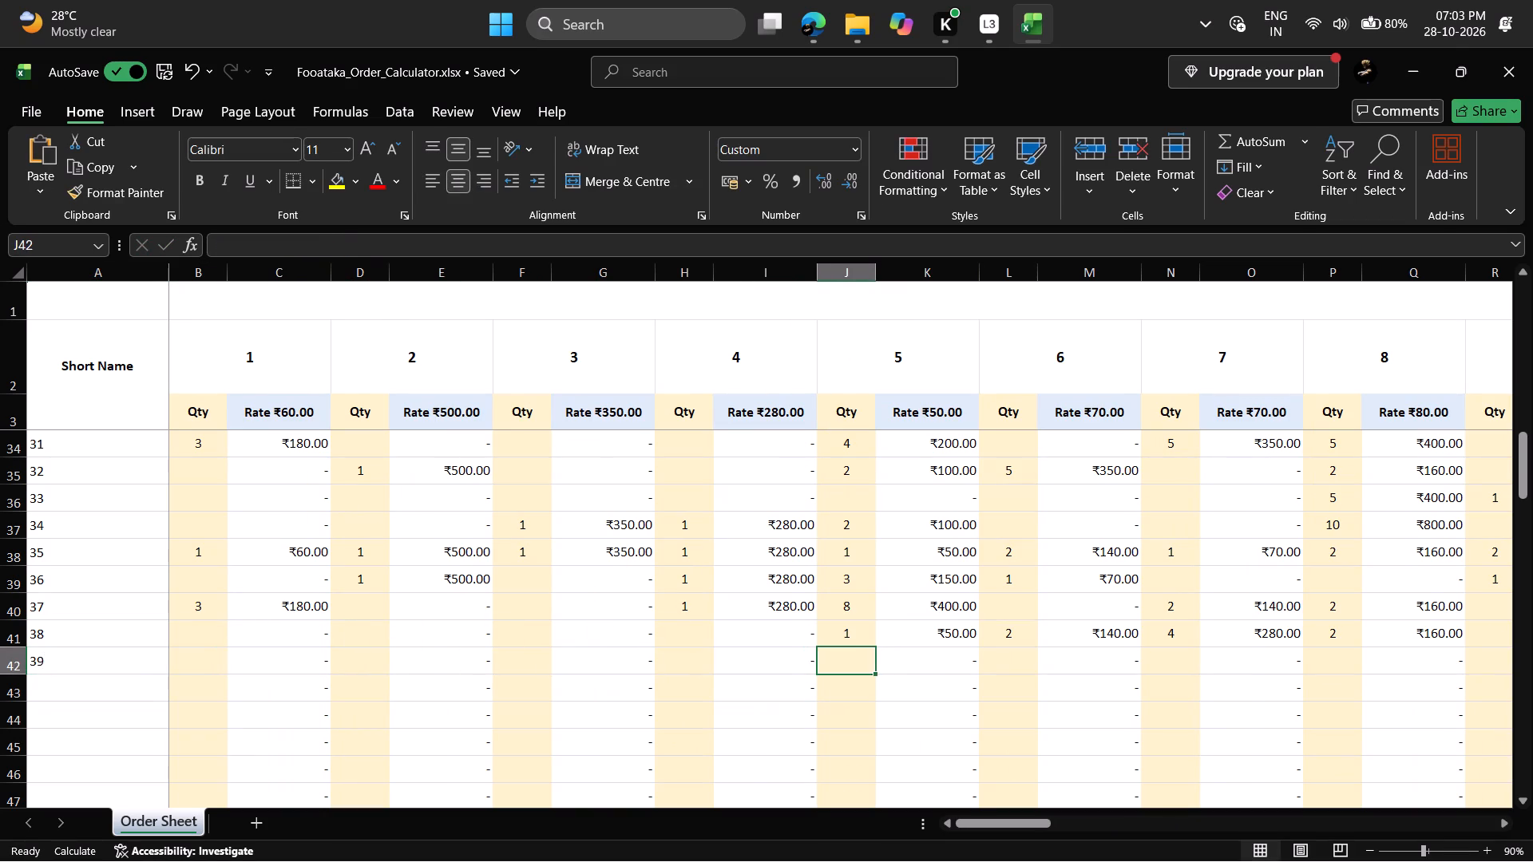
key("5")
key("Right")
key("Right")
key("1")
key("Right")
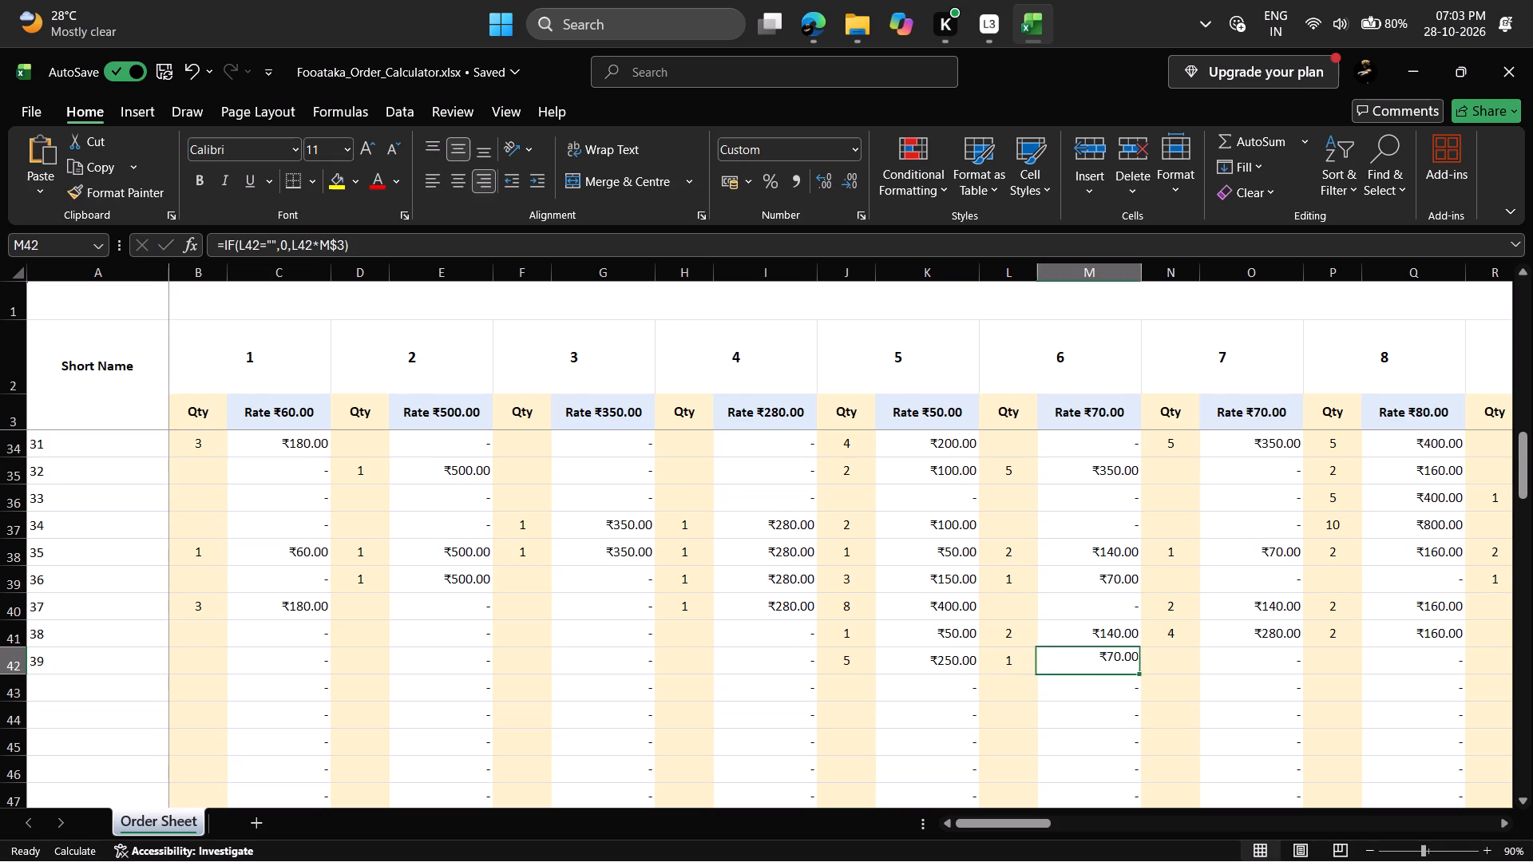
key("Right")
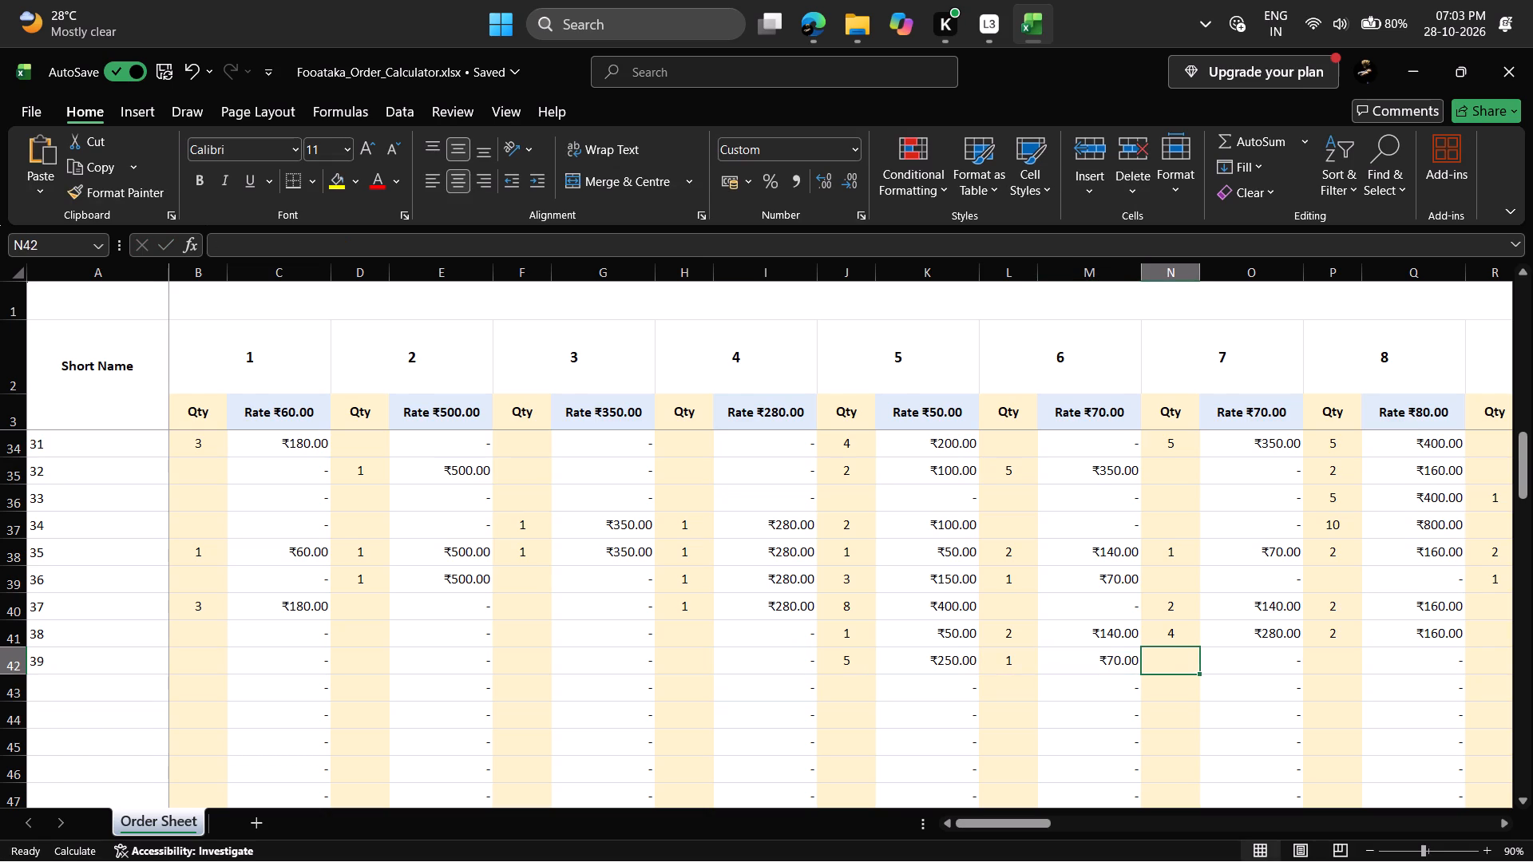
key("2")
key("Right")
key("Right")
key("2")
key("Right")
Enter quantities of 1, 2 and 2 for items 10, 11 and 12 in customer 39's row.
key("Right")
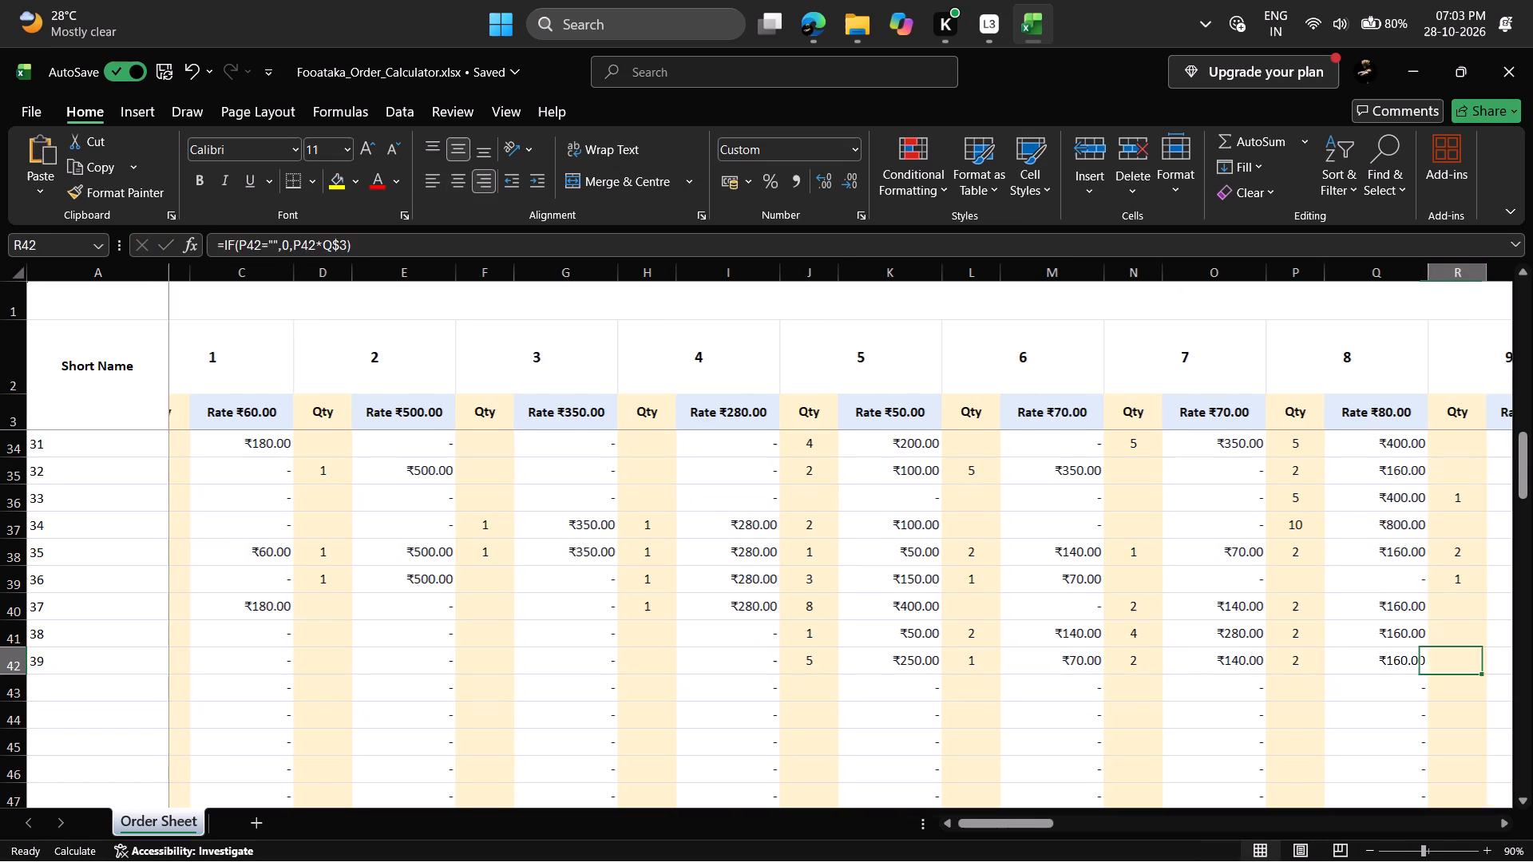
key("Right")
key("Right")
key("1")
key("Right")
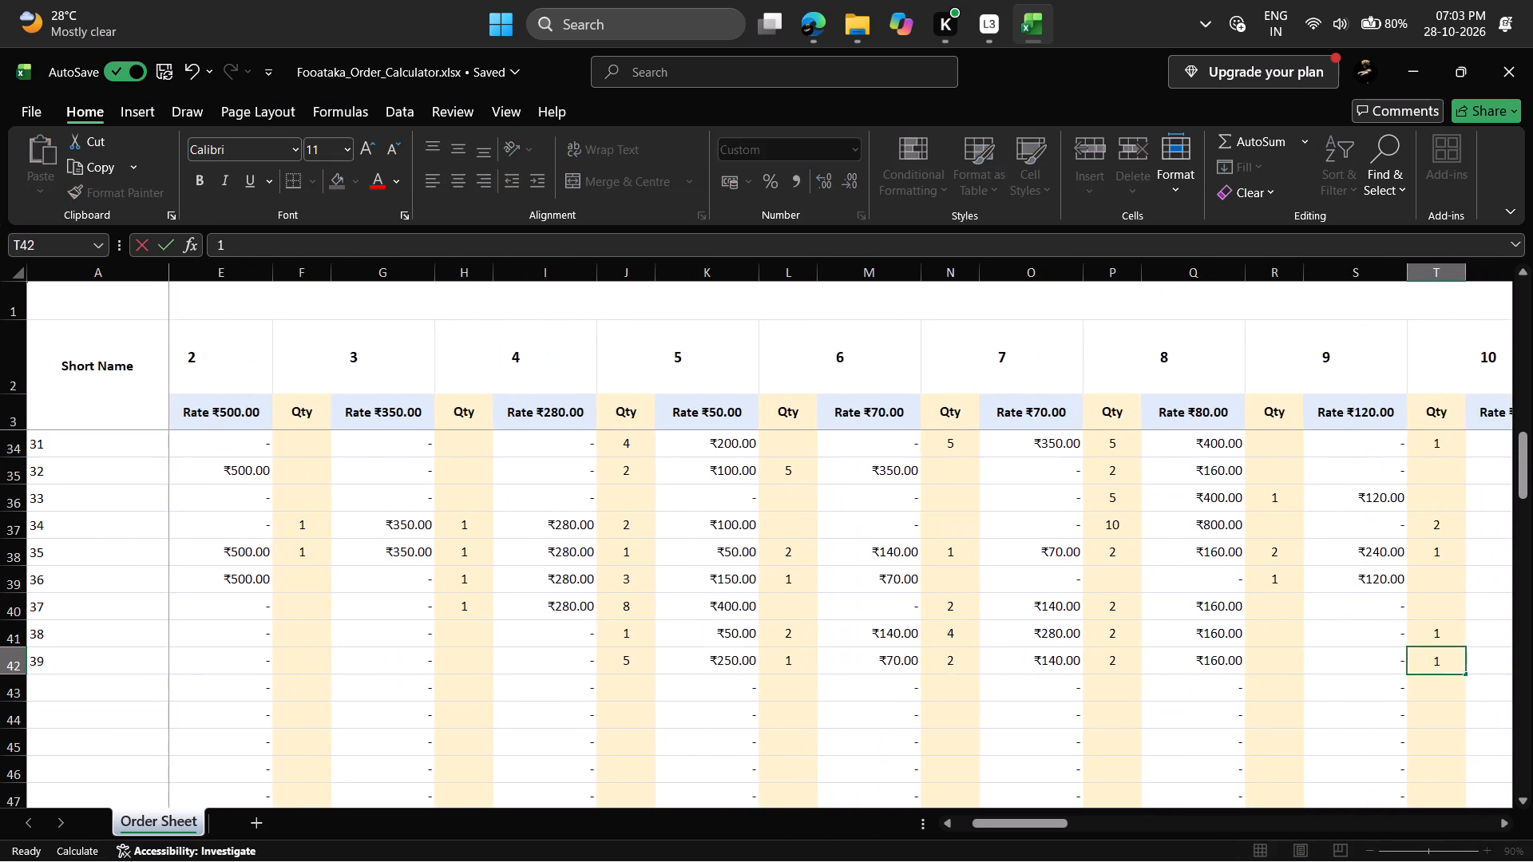
key("Right")
key("2")
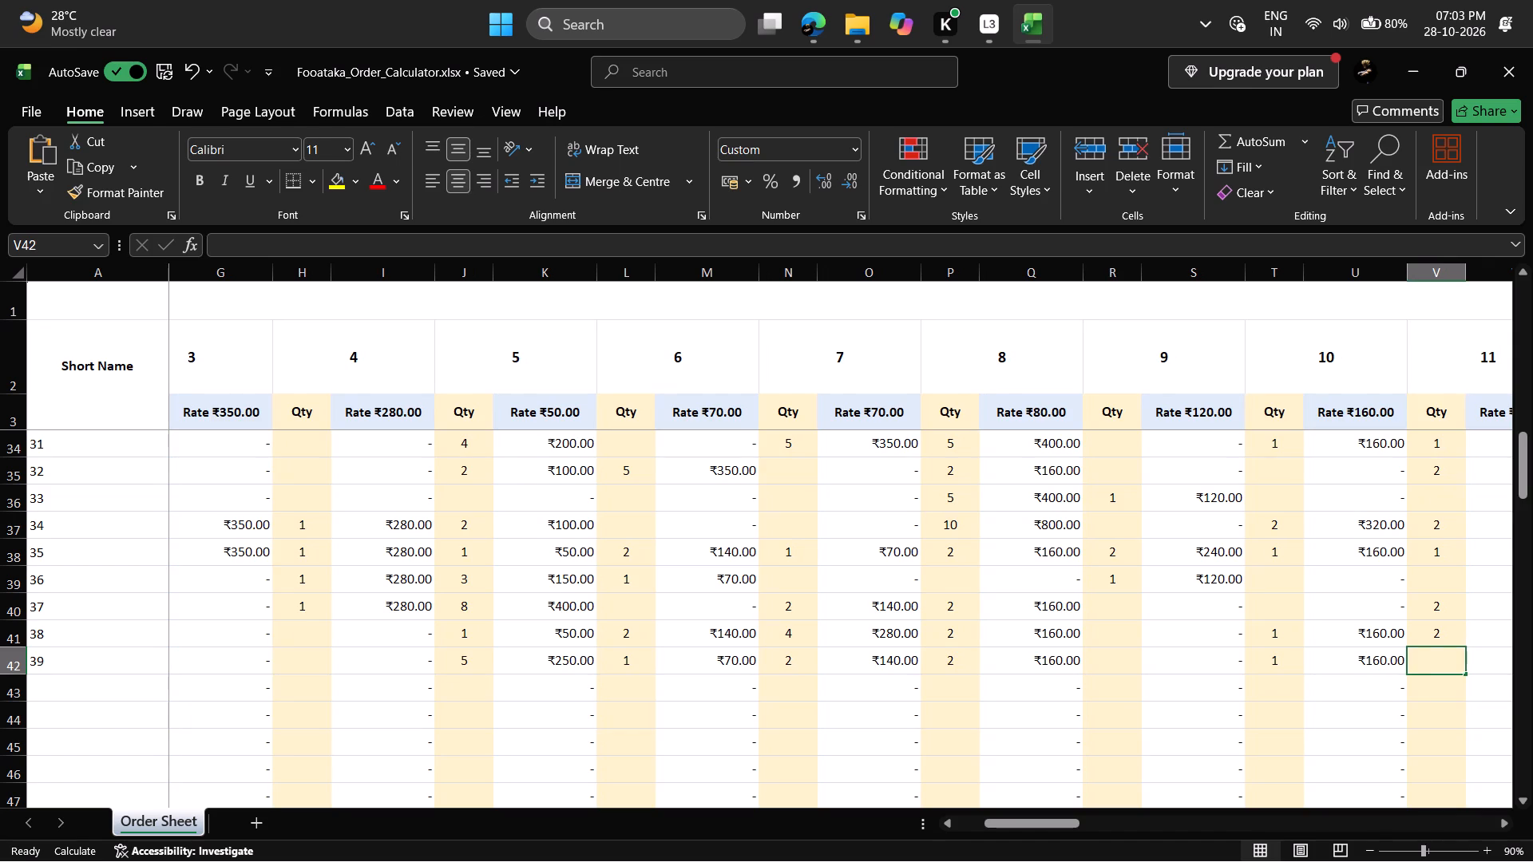
key("Right")
key("Right")
key("2")
key("Right")
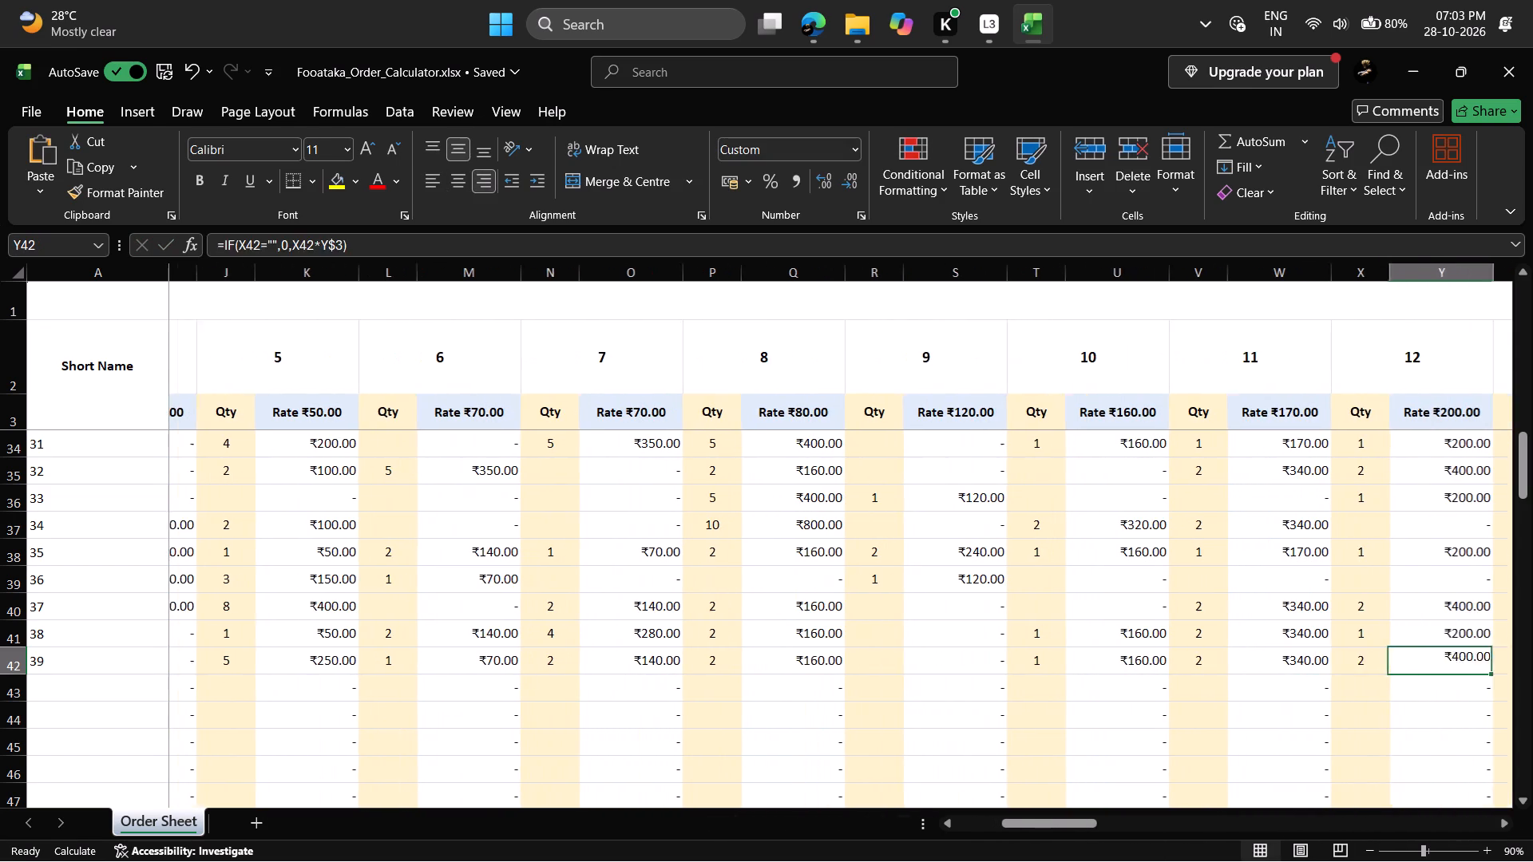
Enter quantities of 2, 2 and 10 for items 14, 15 and 16 in customer 39's row.
key("Right")
key("Right")
key("Right")
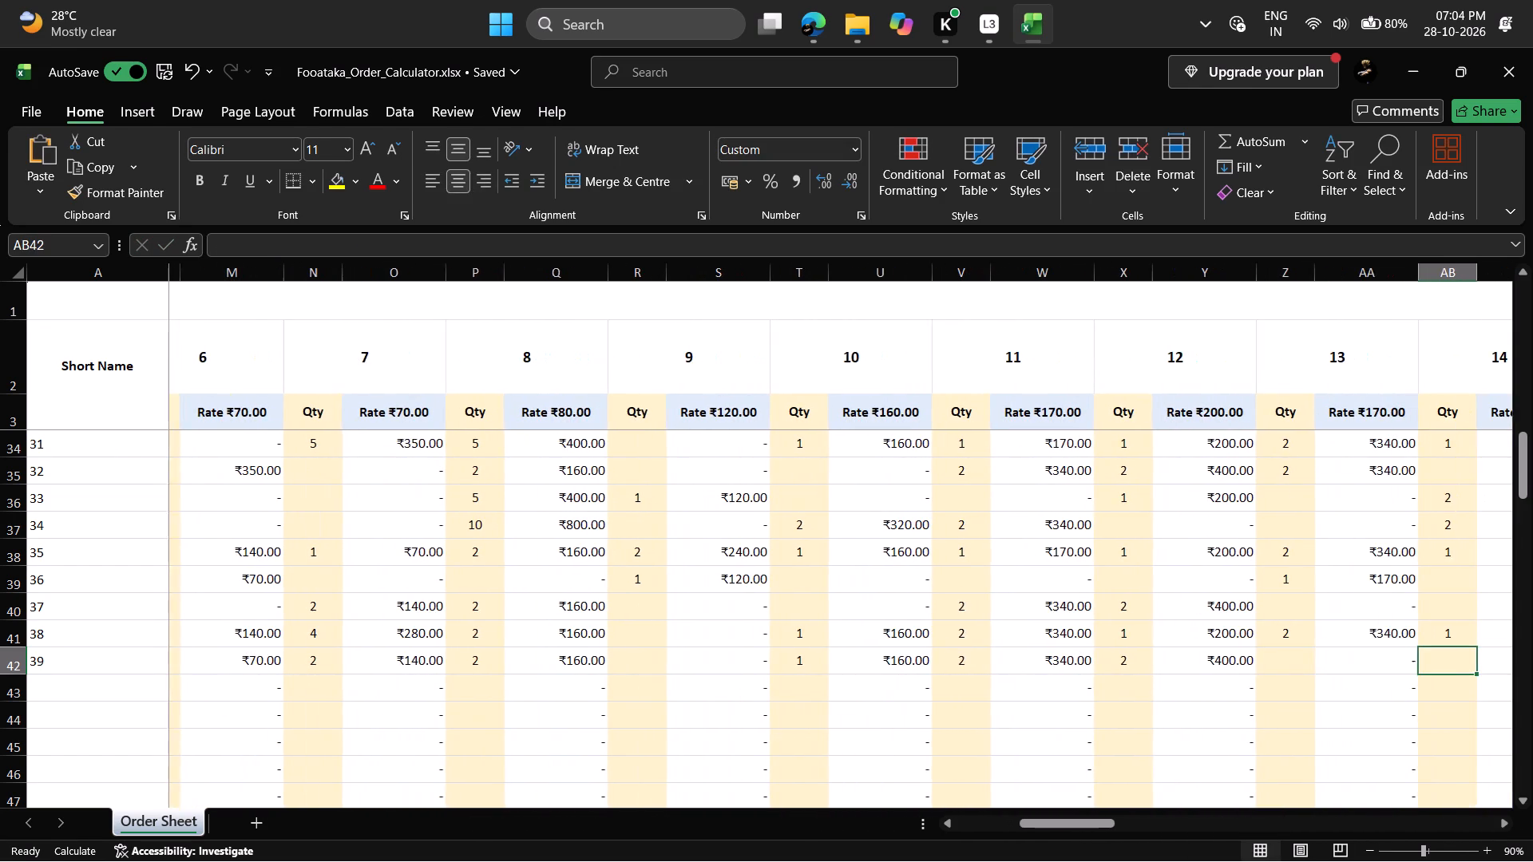
key("2")
key("Right")
key("Right")
key("2")
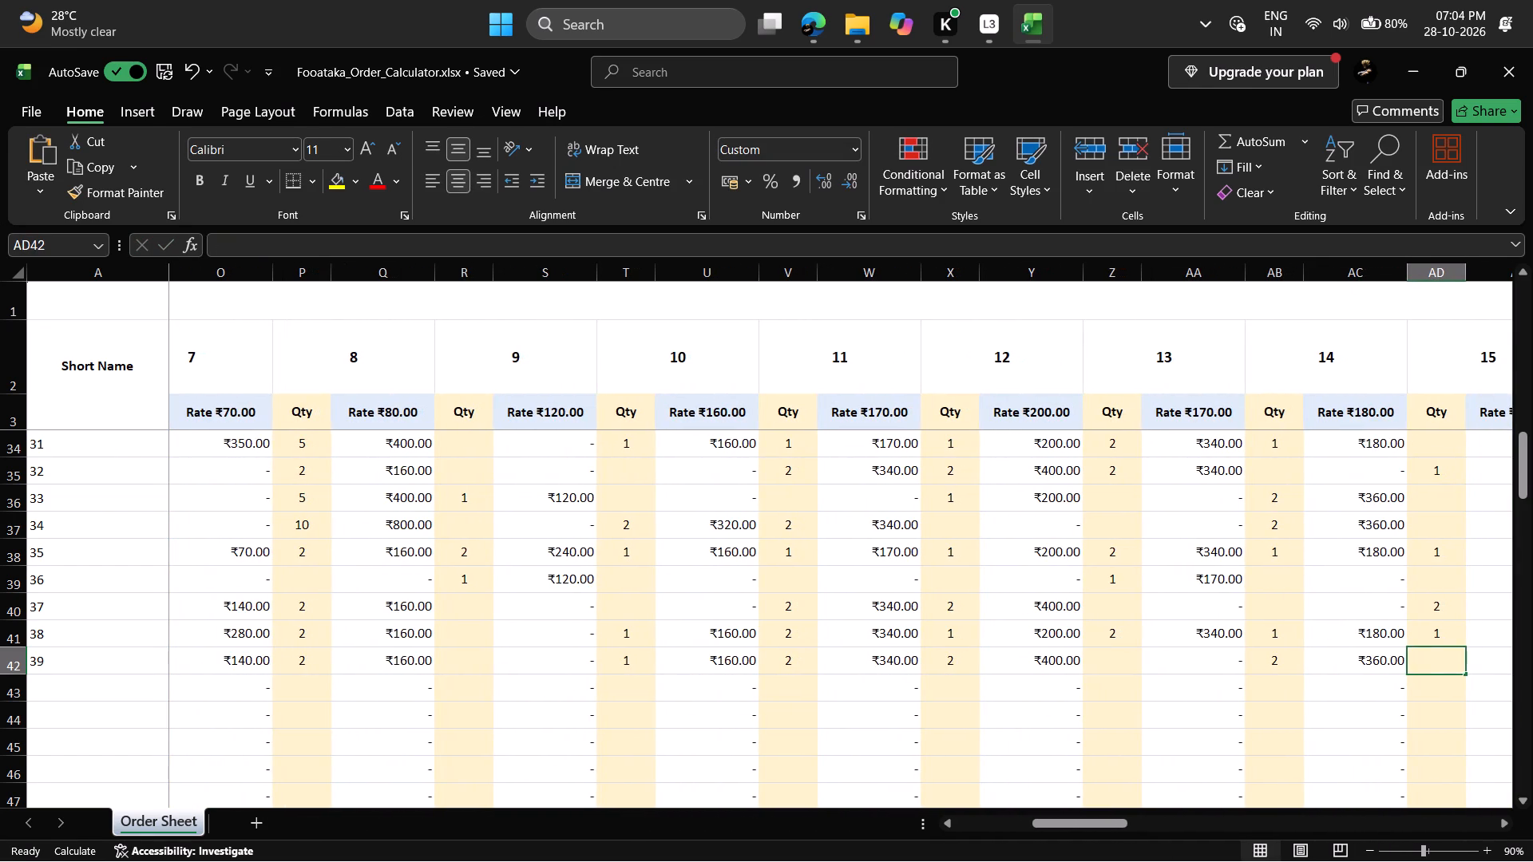
key("Right")
key("Right")
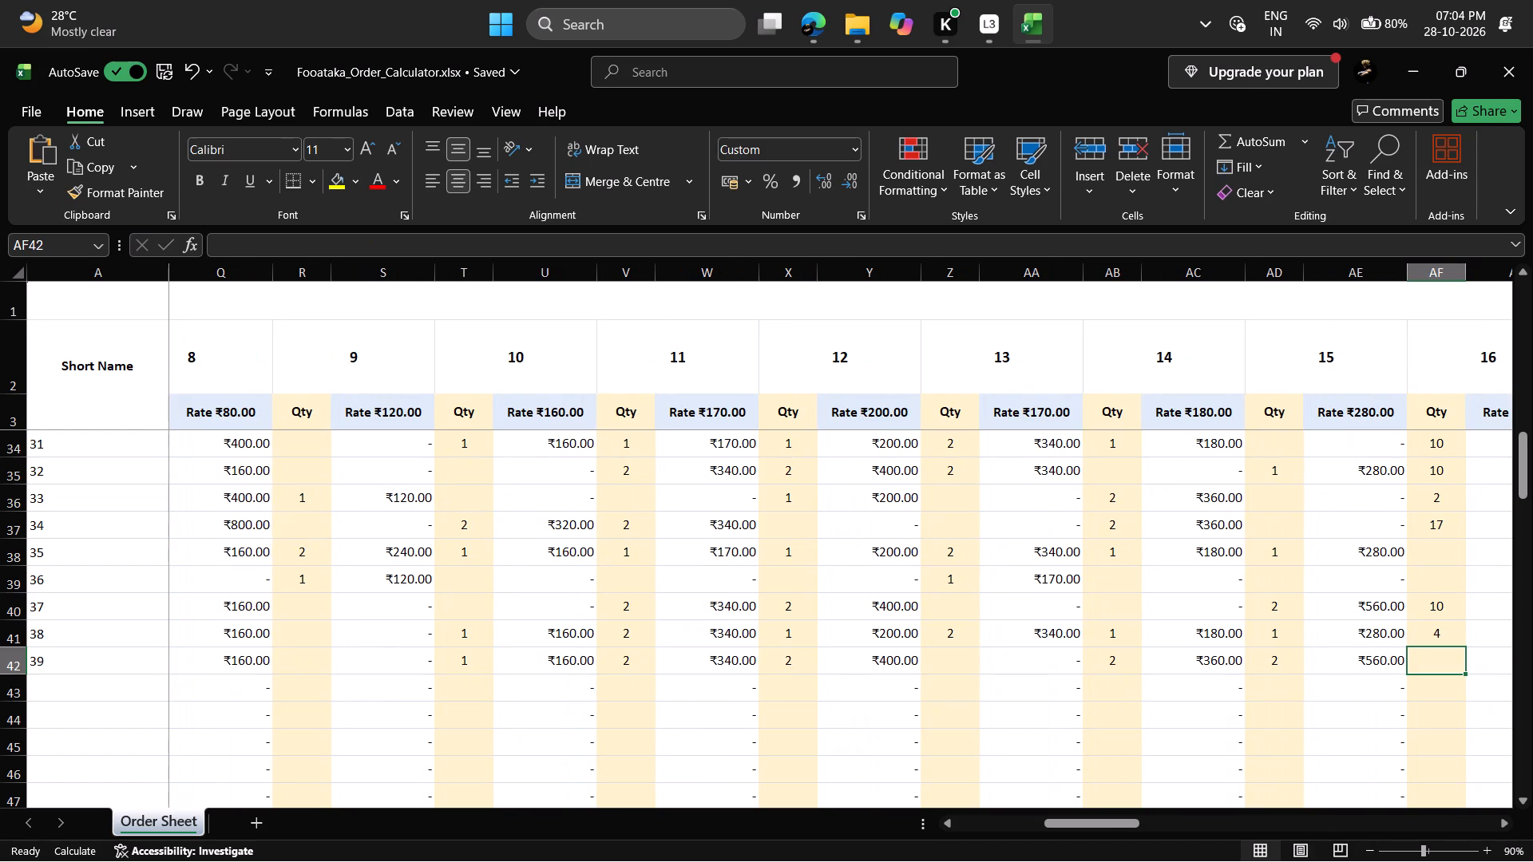
type("10")
key("Right")
Enter quantities of 2, 1 and 2 for items 17, 18 and 19 in customer 39's row.
key("Right")
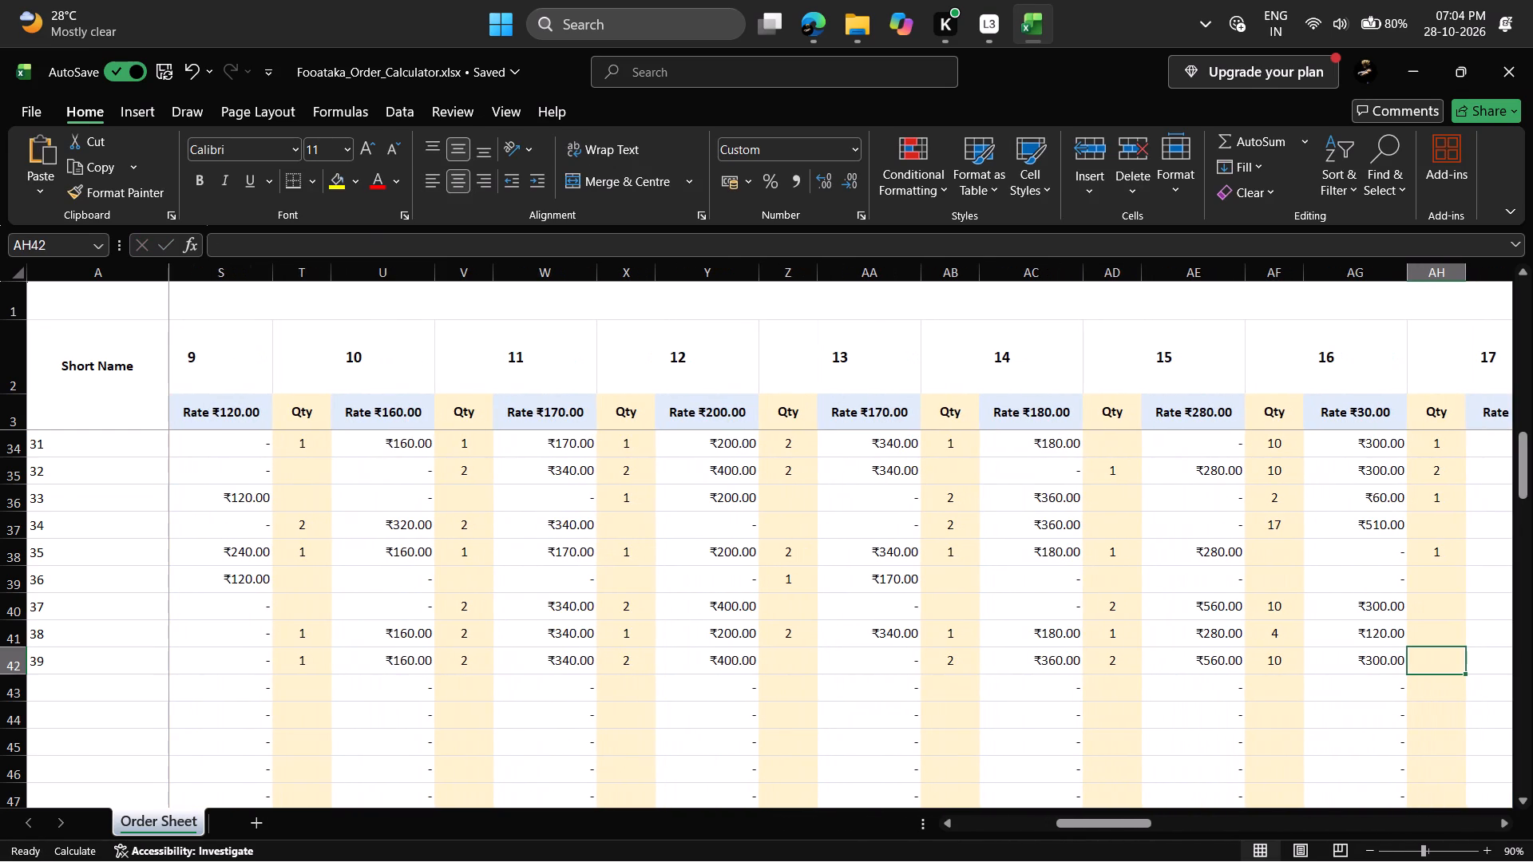
key("2")
key("Right")
key("Right")
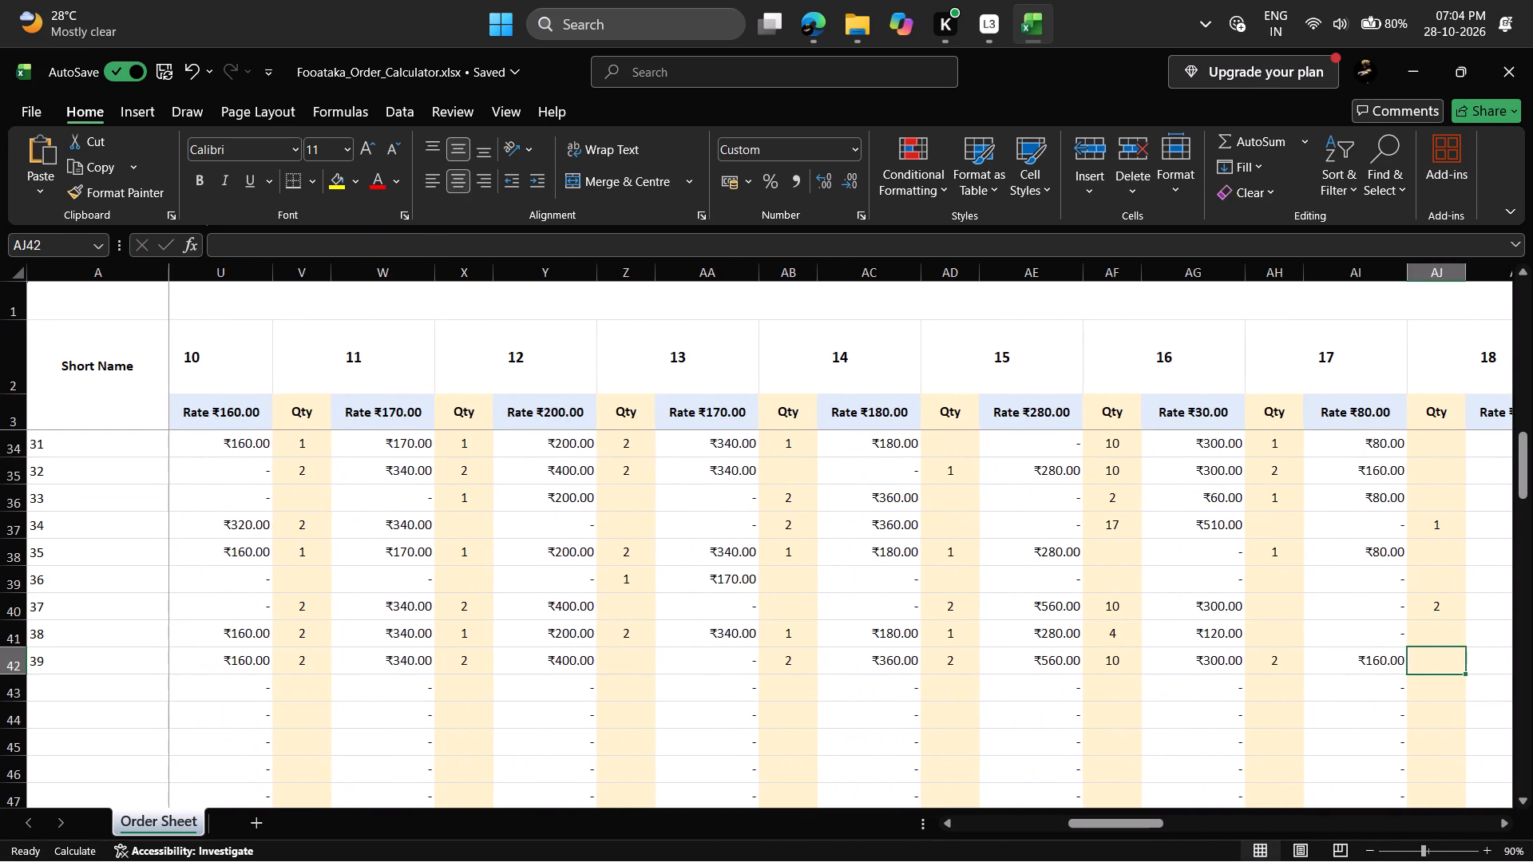
key("1")
key("Right")
key("Right")
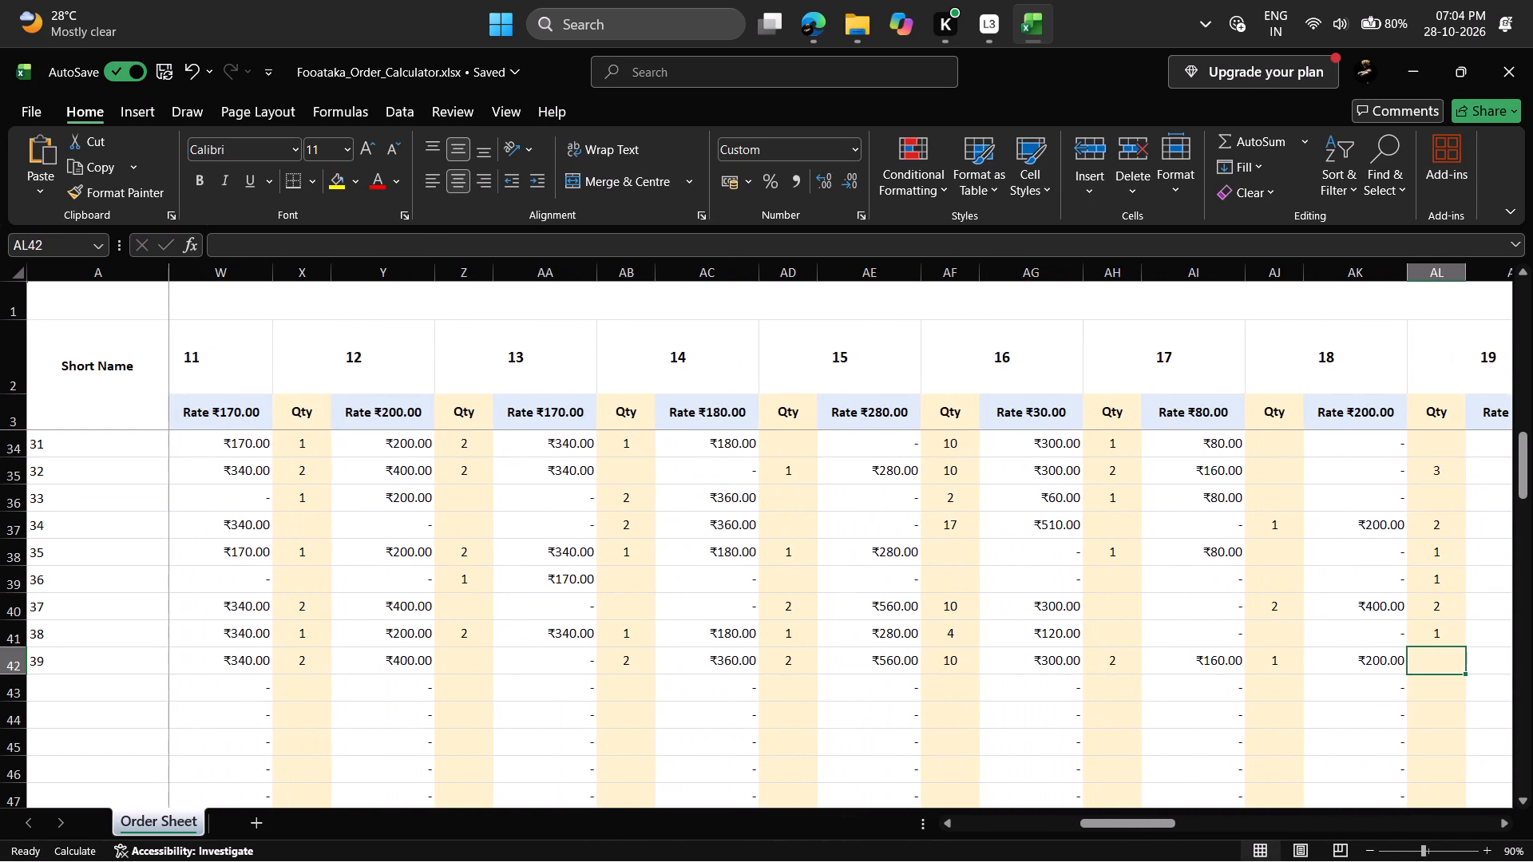
key("2")
key("Right")
Enter quantities of 2, 1 and 1 for items 20, 21 and 22 in customer 39's row.
key("Right")
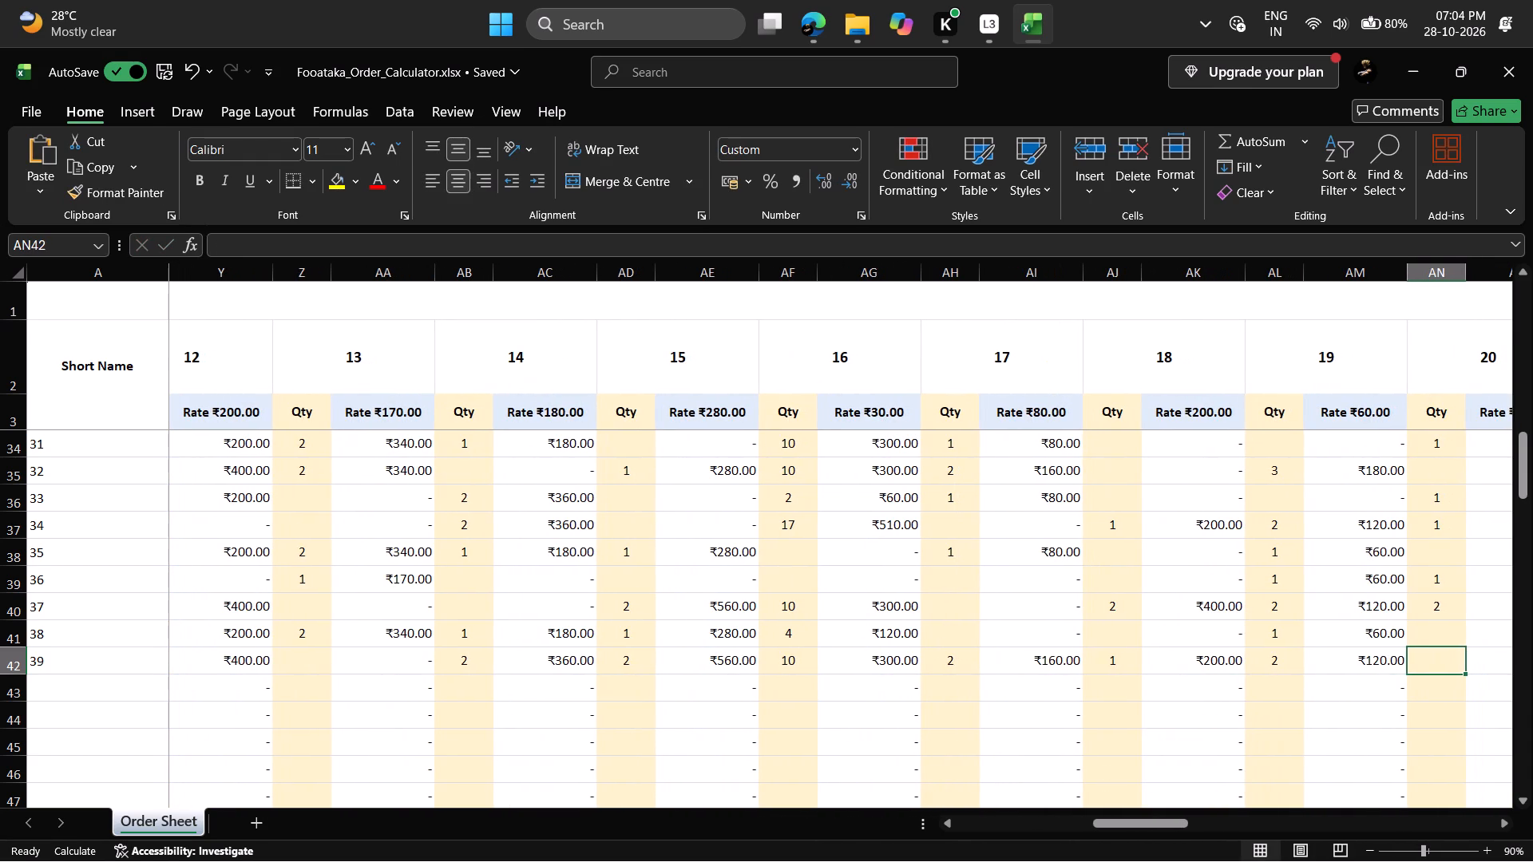
key("2")
key("Right")
key("Right")
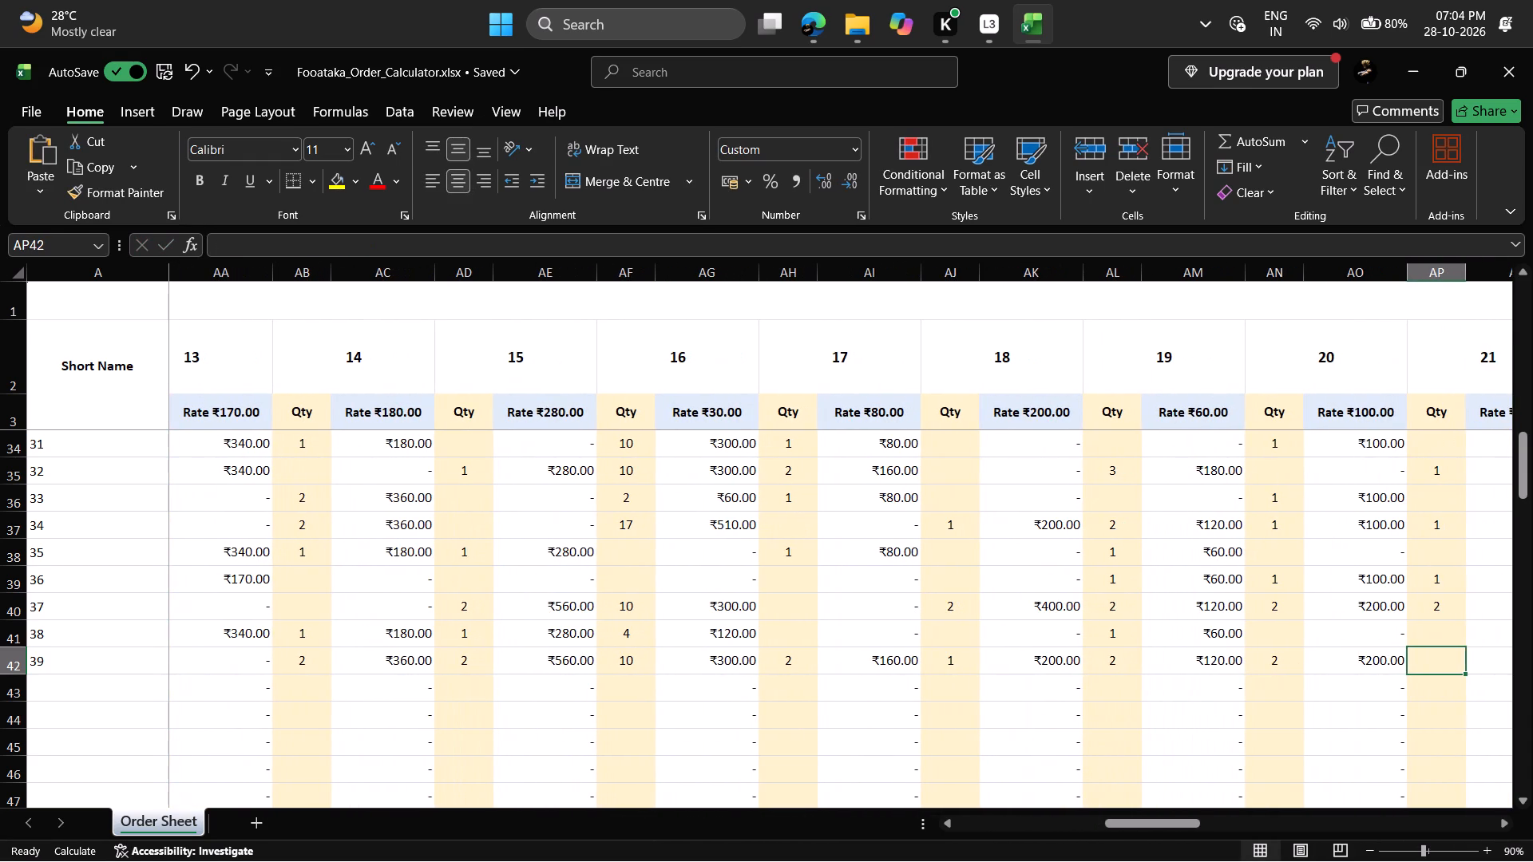
key("1")
key("Right")
key("Right")
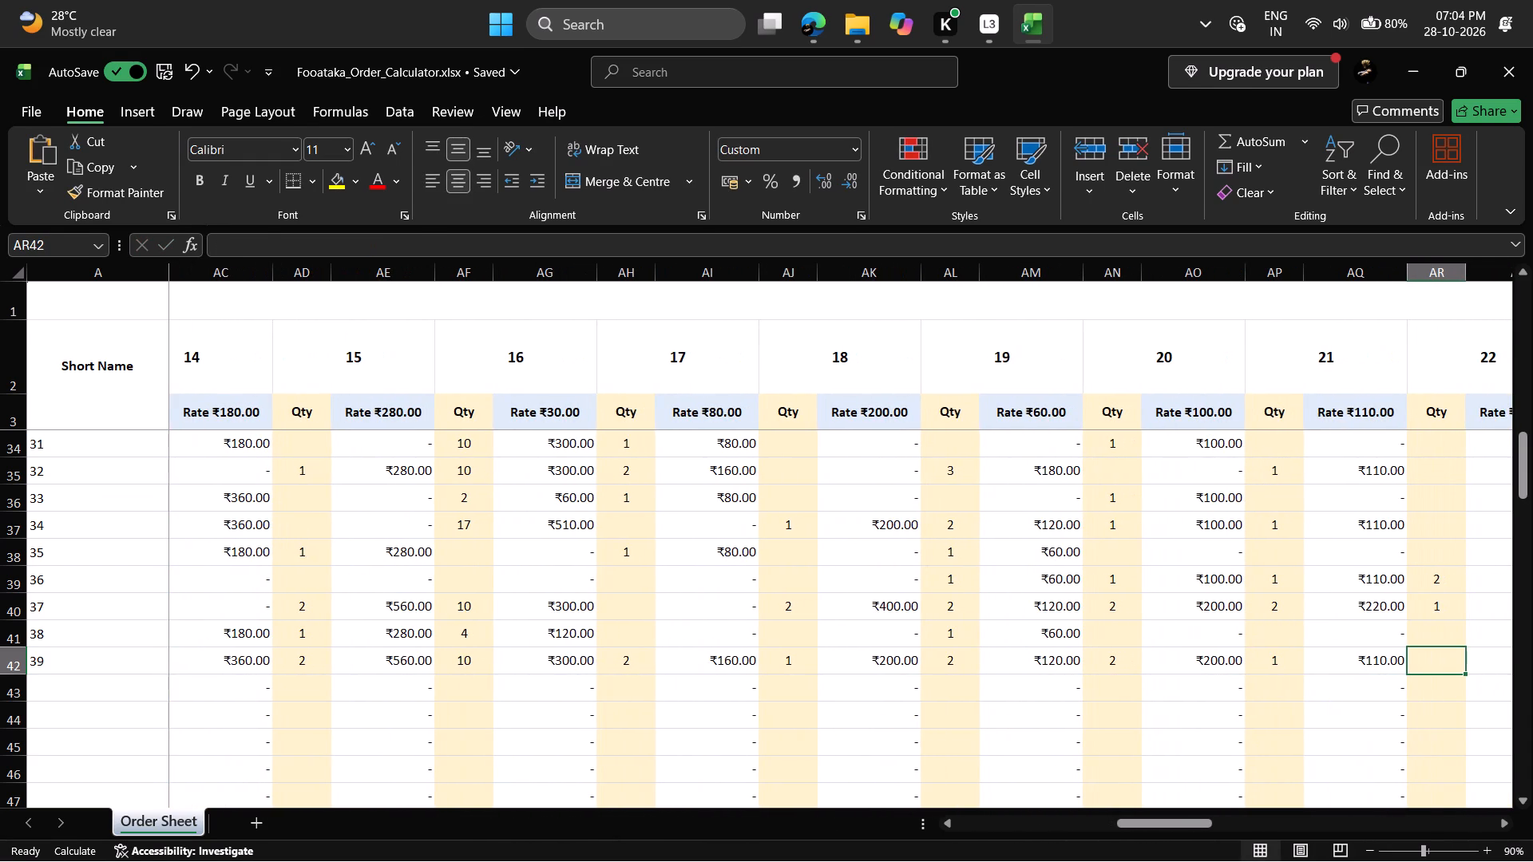
key("1")
key("Right")
Enter quantities of 1, 1 and 2 for items 24, 25 and 26 in customer 39's row.
key("Right")
key("Right")
key("Right")
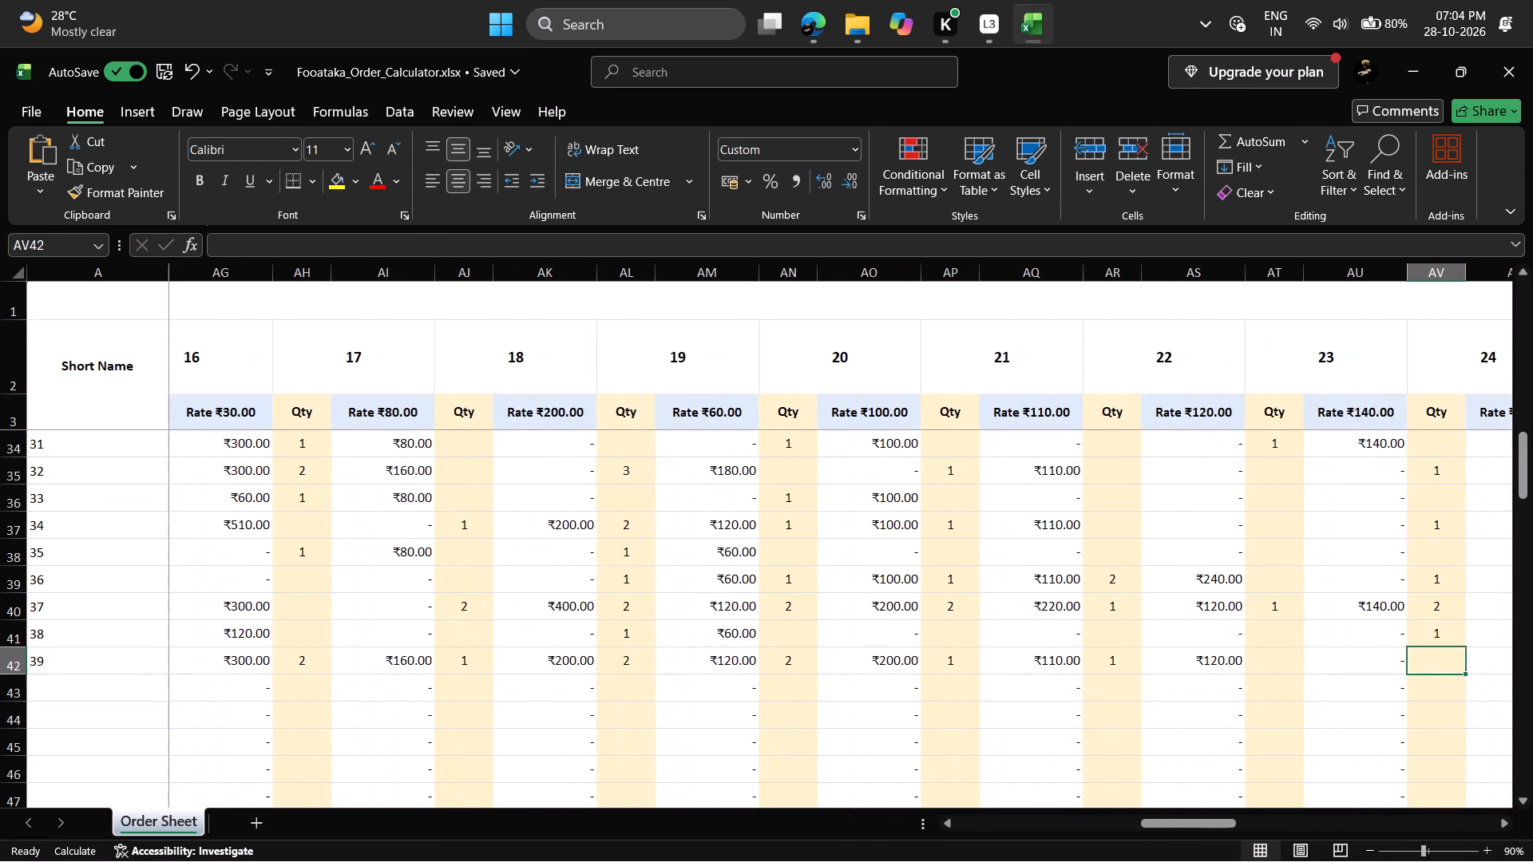
key("1")
key("Right")
key("Right")
key("1")
key("Right")
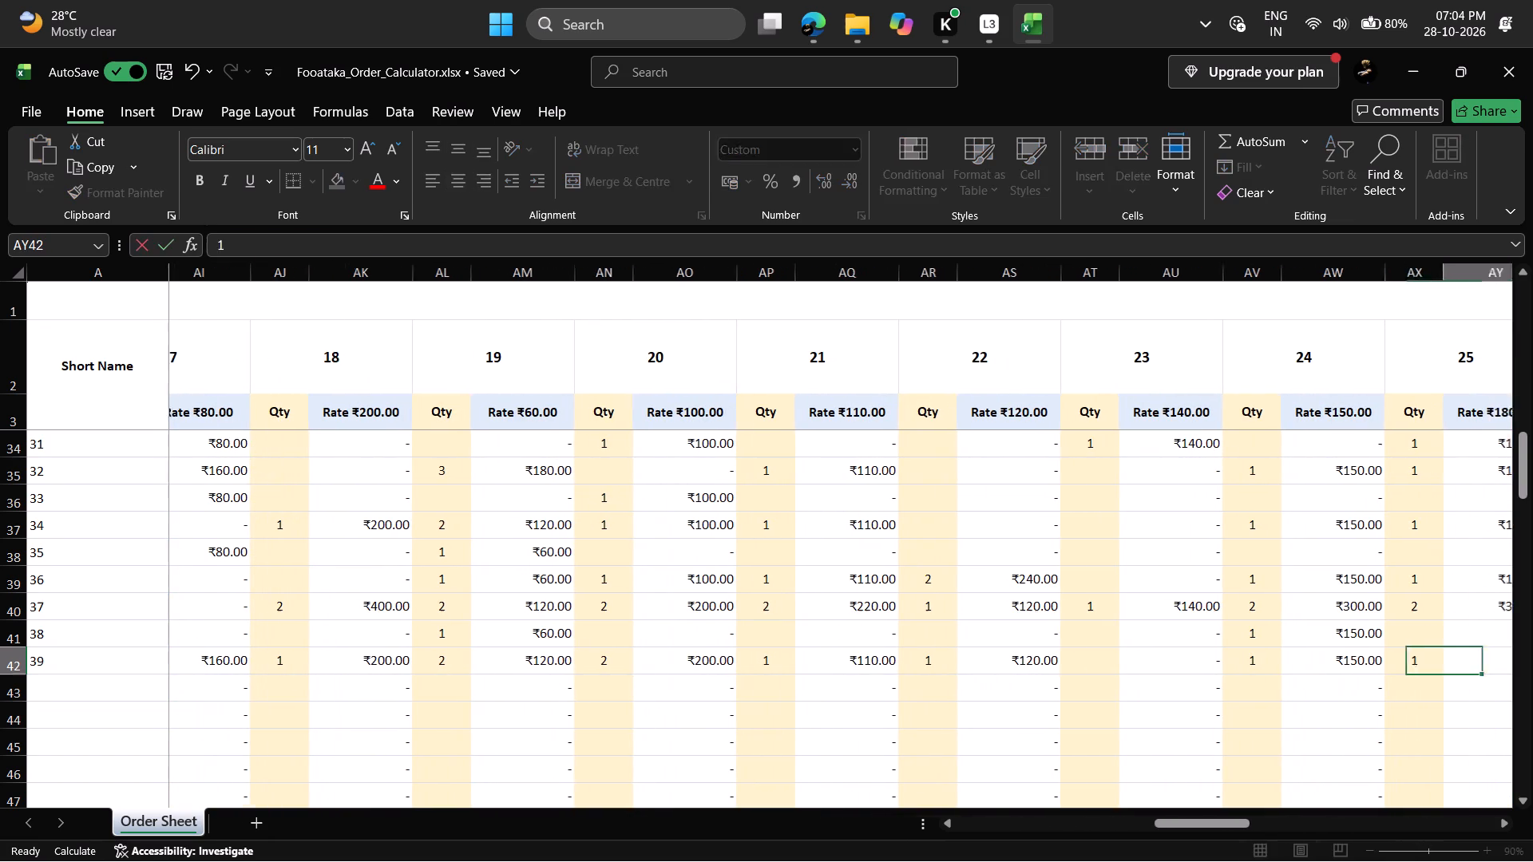
key("Right")
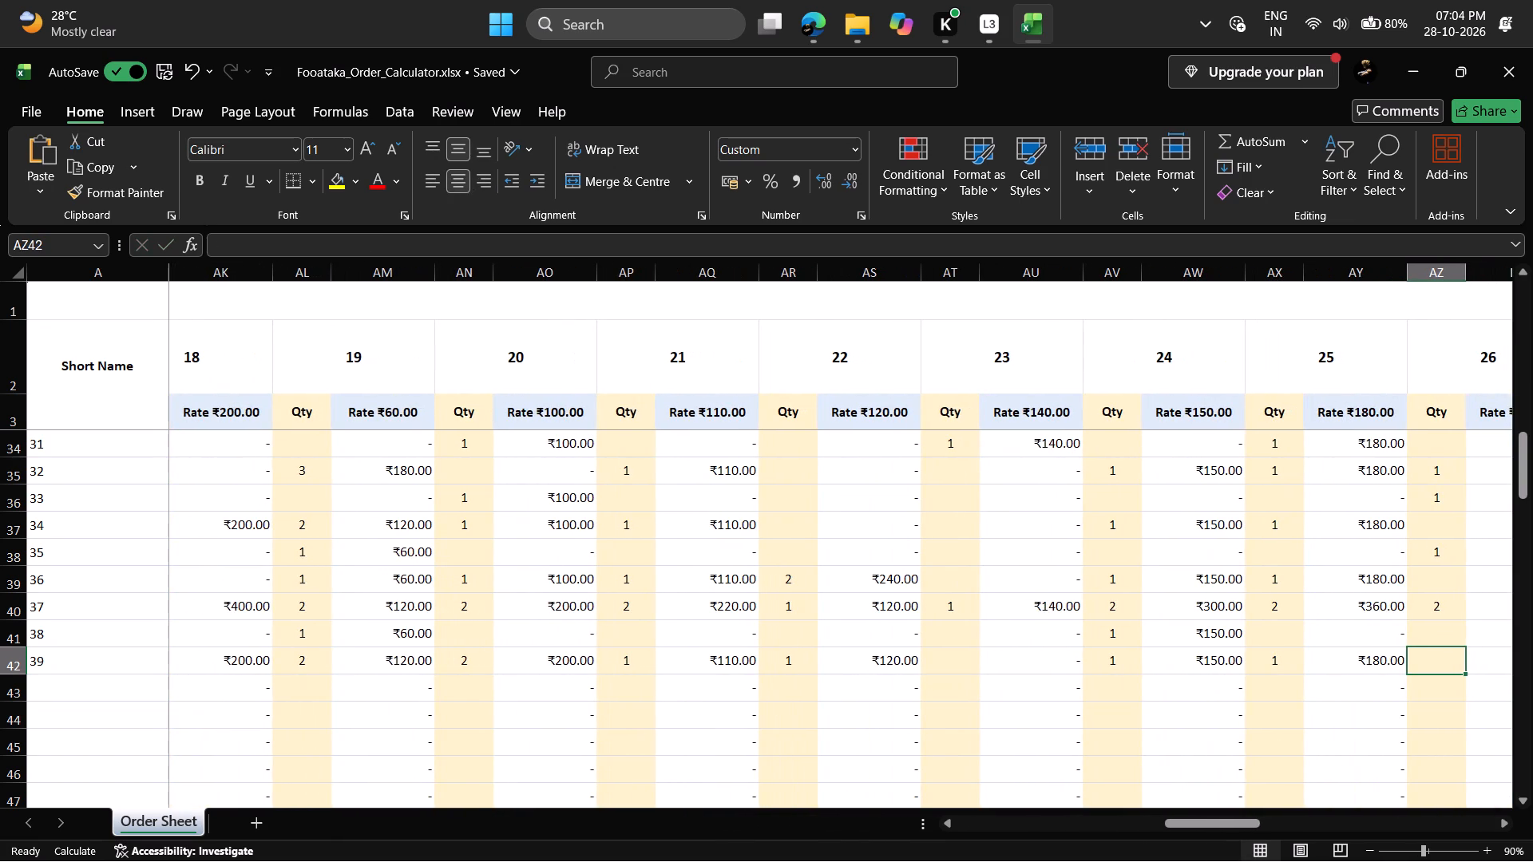
key("2")
key("Right")
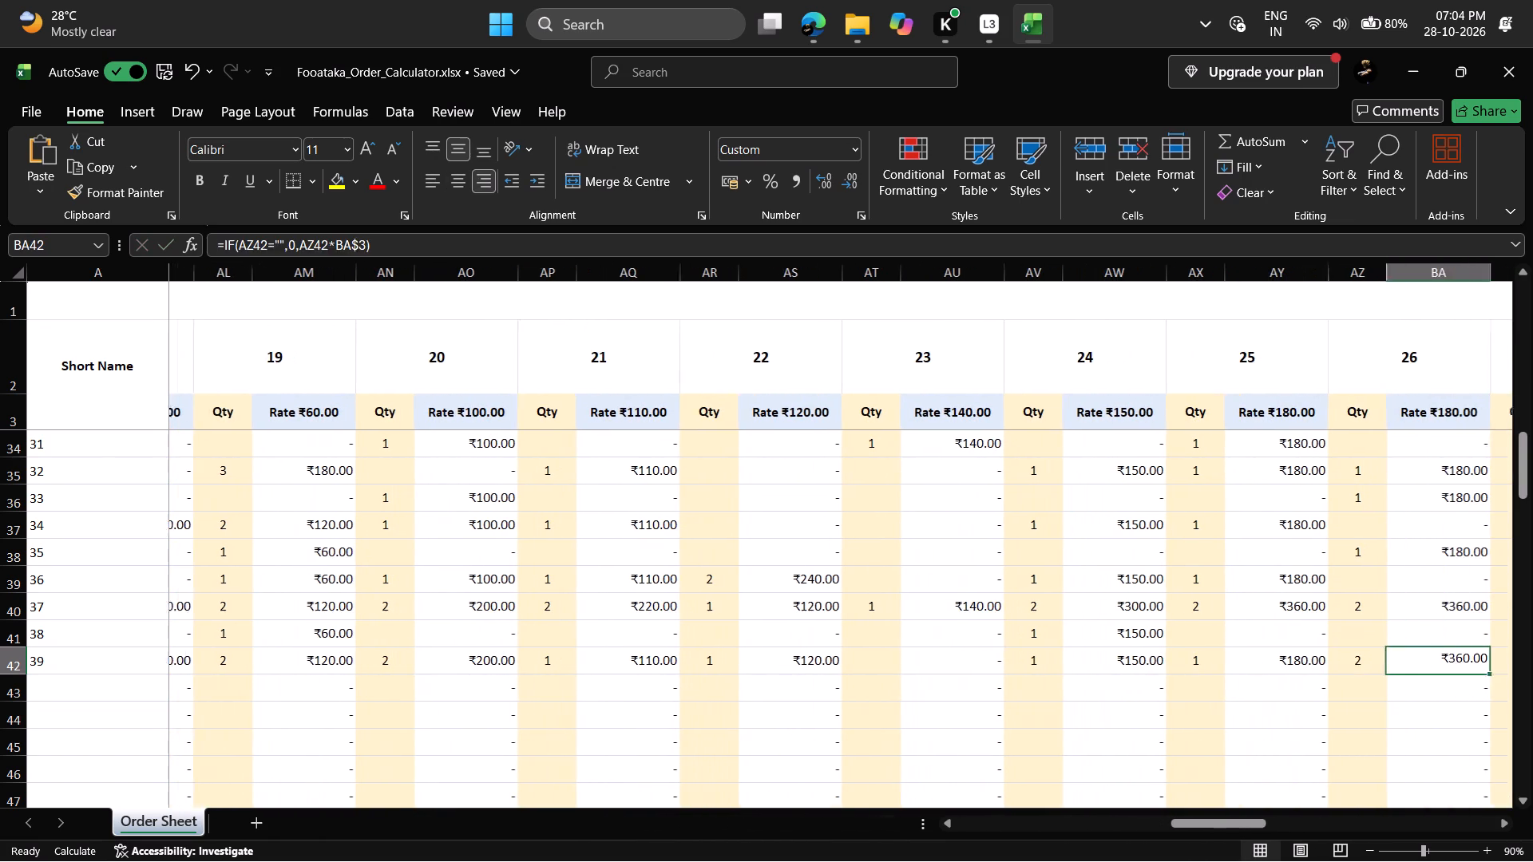
Enter a quantity of 5 for item 34 in customer 39's row.
key("Right")
key("Right")
key("Right")
key("Right")
key("Right")
key("Right")
key("Right")
key("Right")
key("Right")
key("Right")
key("Right")
key("Right")
key("Right")
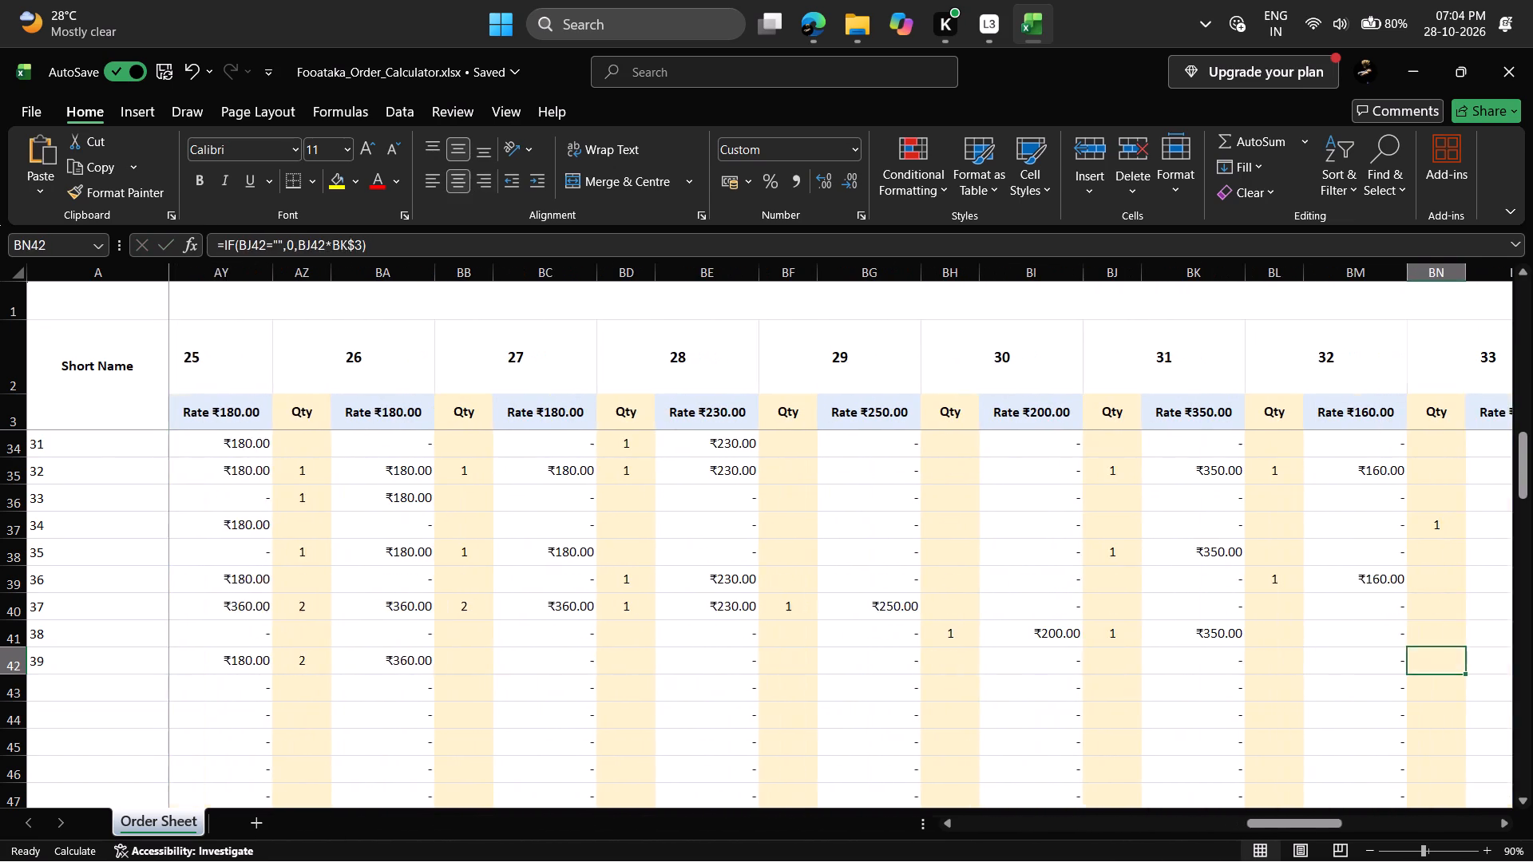
key("Right")
key("Right")
key("5")
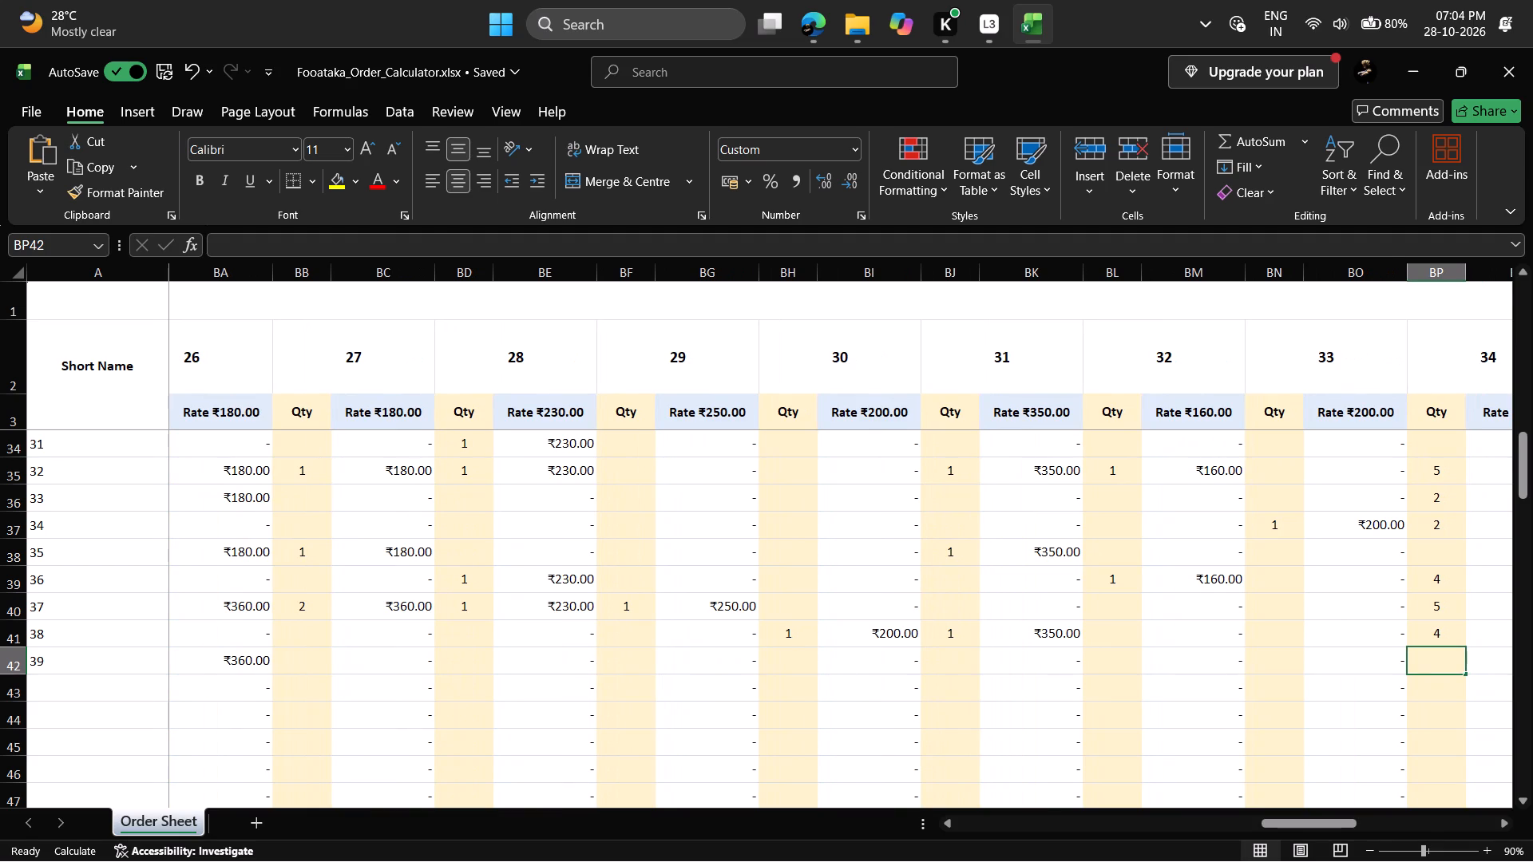
key("Right")
Enter a quantity of 2 for item 41 in customer 39's row.
key("Right")
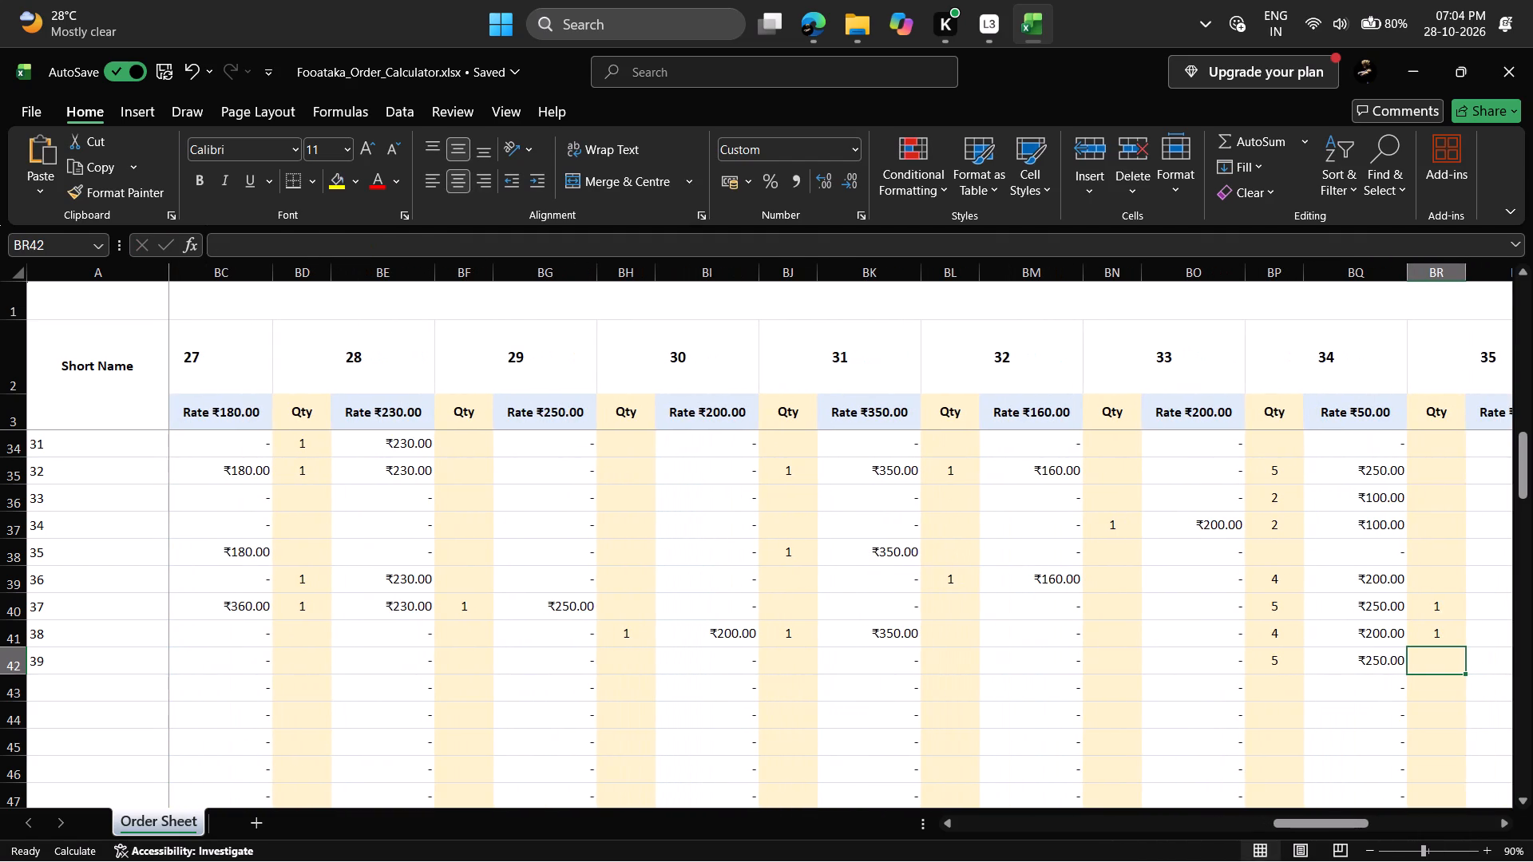
key("Right")
key("Right")
key("Right")
key("Right")
key("Right")
key("Right")
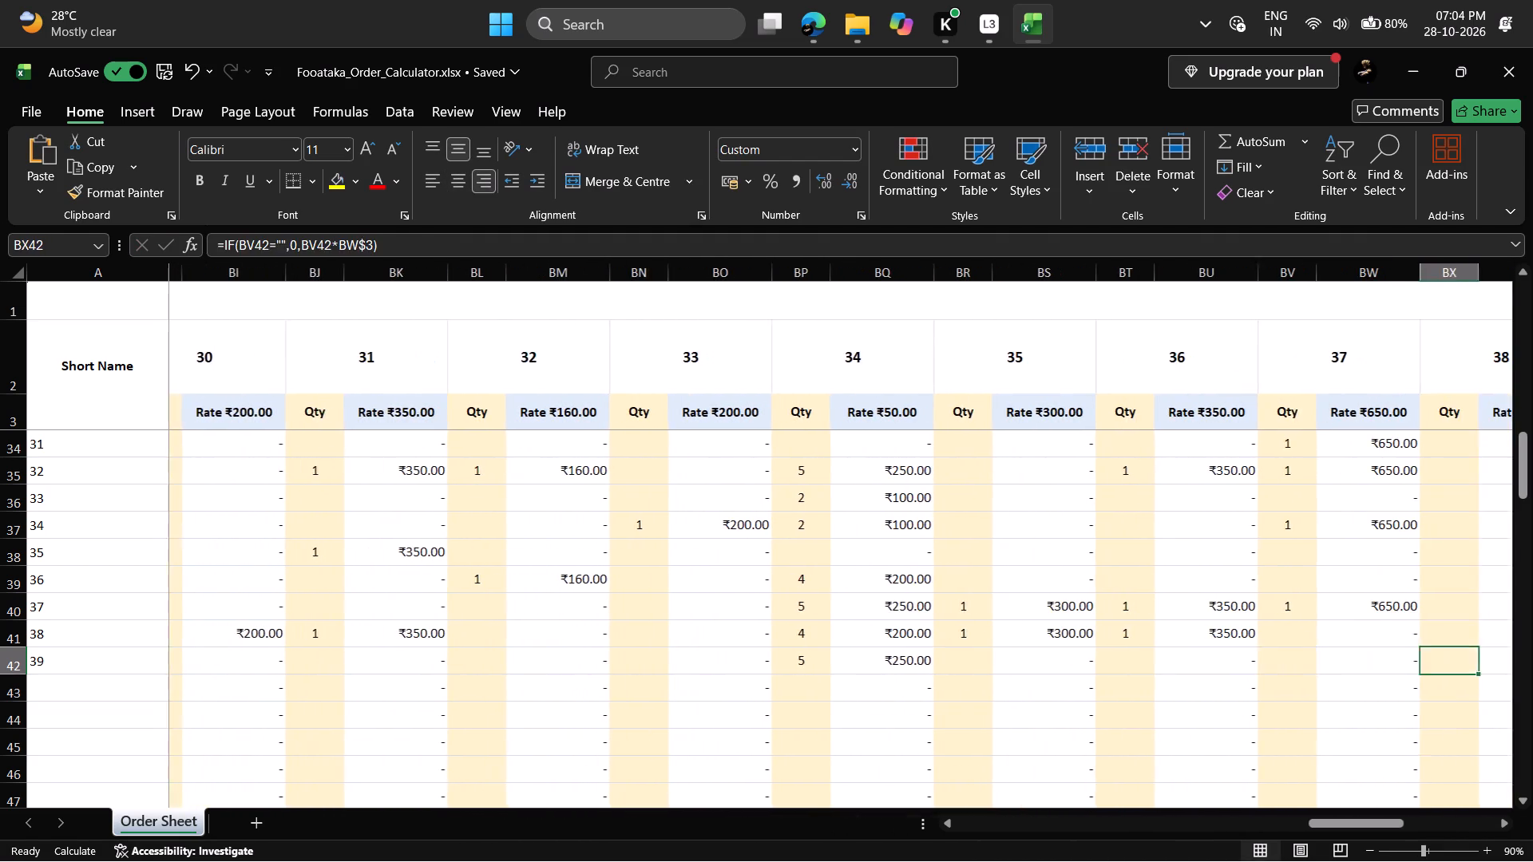
key("Right")
key("Right")
key("Right")
key("Right")
key("Right")
key("Right")
key("Right")
key("Left")
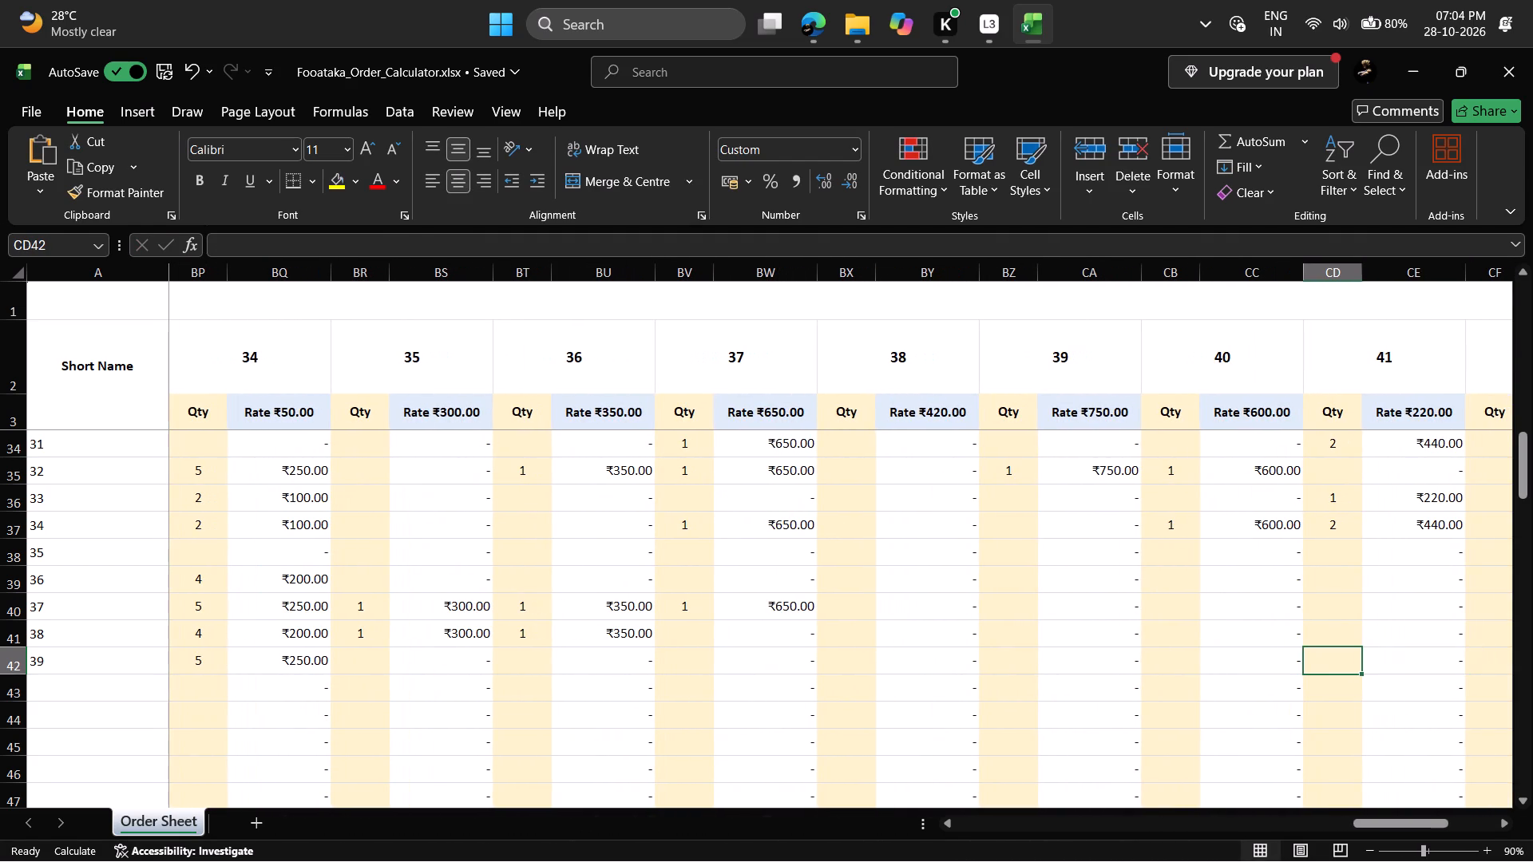
key("2")
key("Right")
Check customer 39's order total in the Customer Total column.
key("Right")
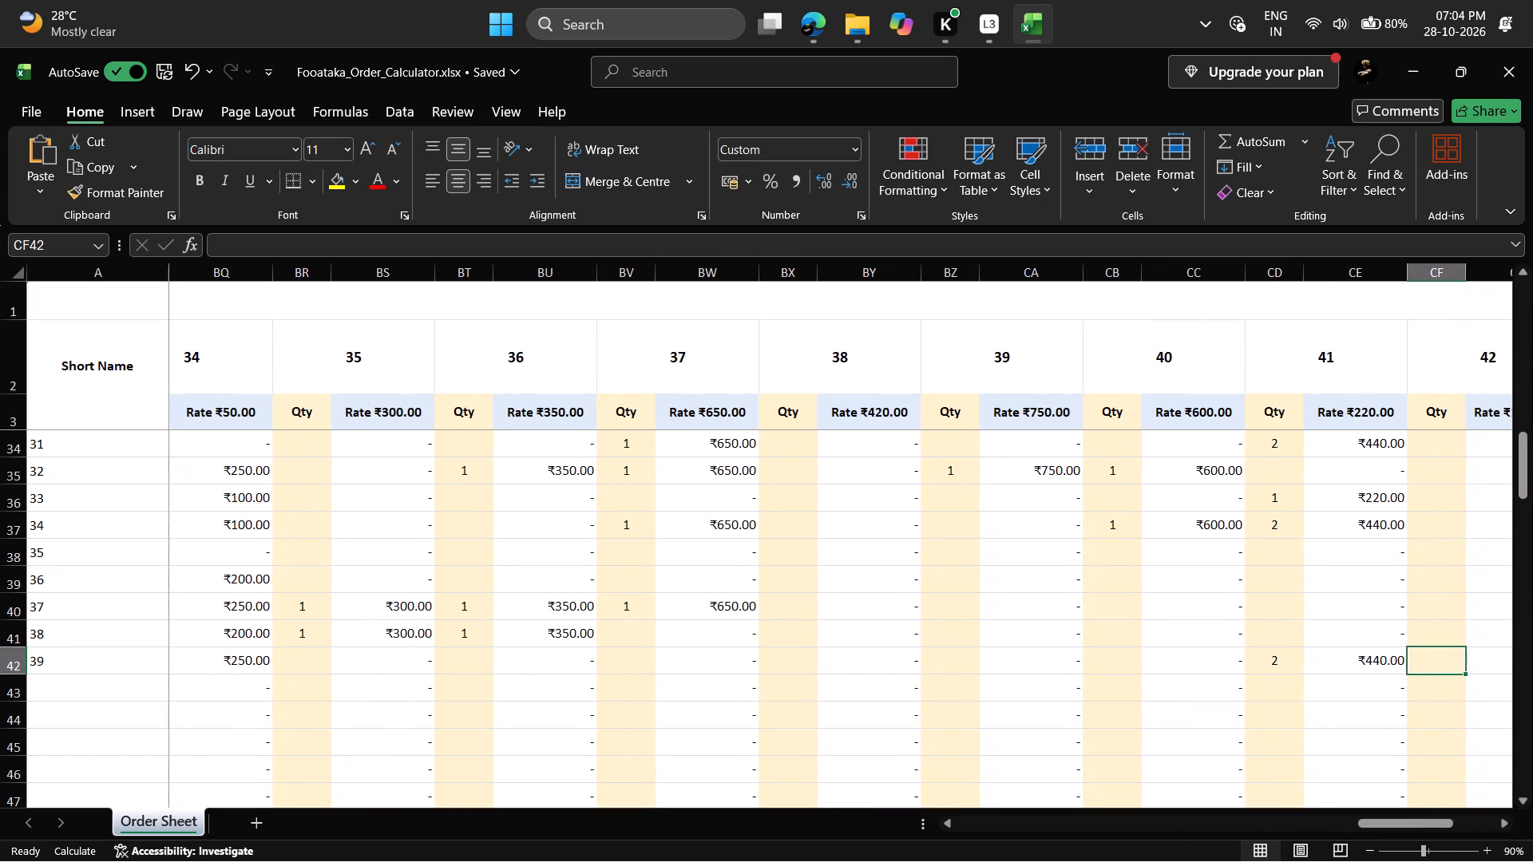
key("Right")
key("Right")
key("Right")
key("Right")
key("Right")
key("Right")
key("Right")
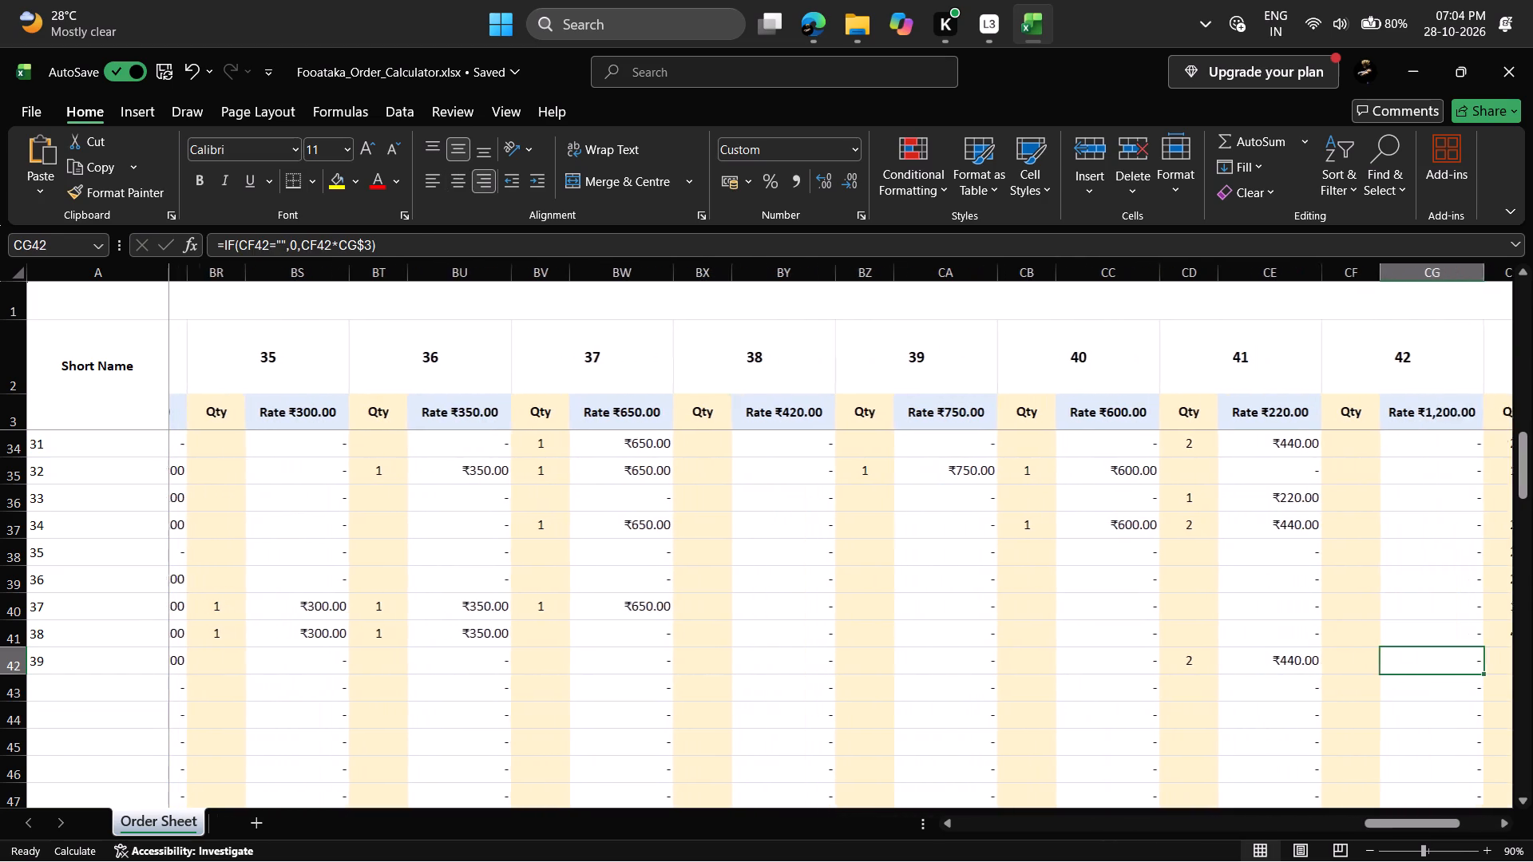
key("Left")
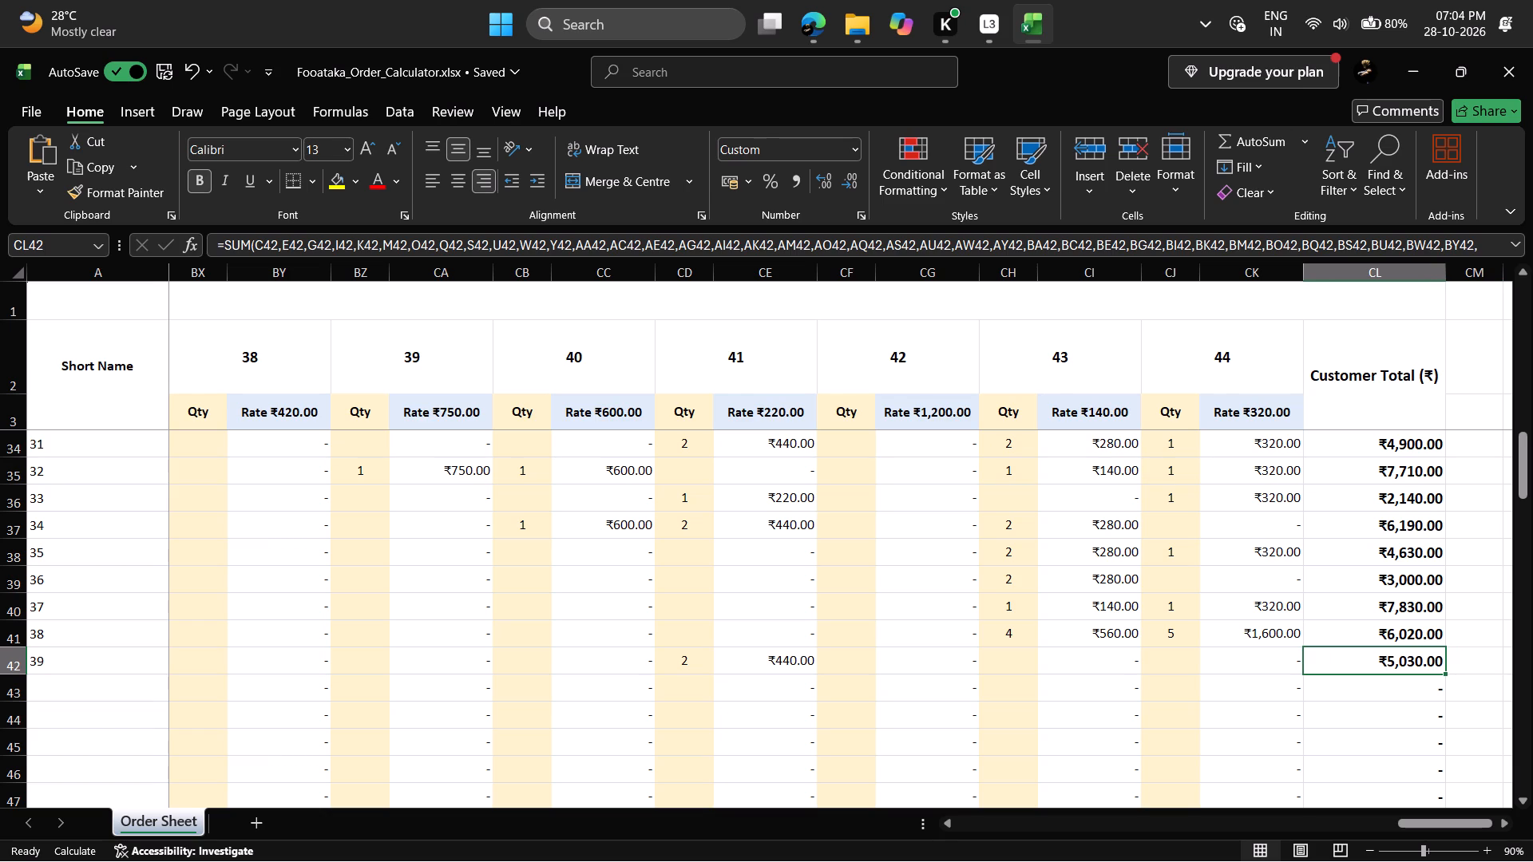
Add customer 40 to the Short Name column in the row below customer 39.
key("Left")
key("Left")
key("Left")
key("Left")
key("Left")
key("Left")
key("Left")
key("Left")
key("Left")
key("Left")
key("Left")
key("Left")
key("Left")
key("Left")
key("Left")
key("Left")
key("Left")
key("Left")
key("Left")
key("Left")
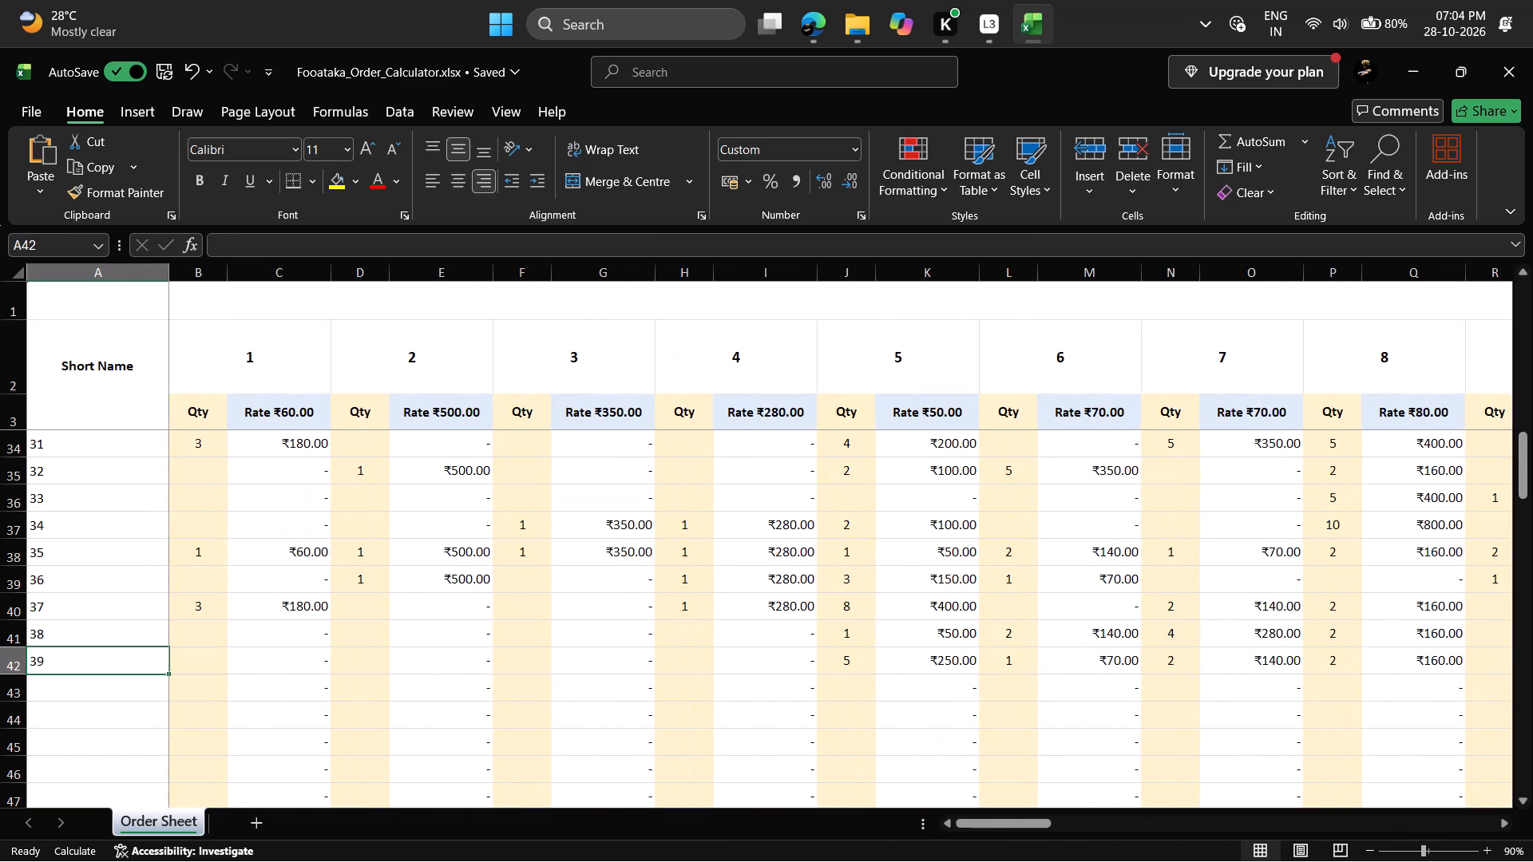
key("Down")
type("40")
key("Right")
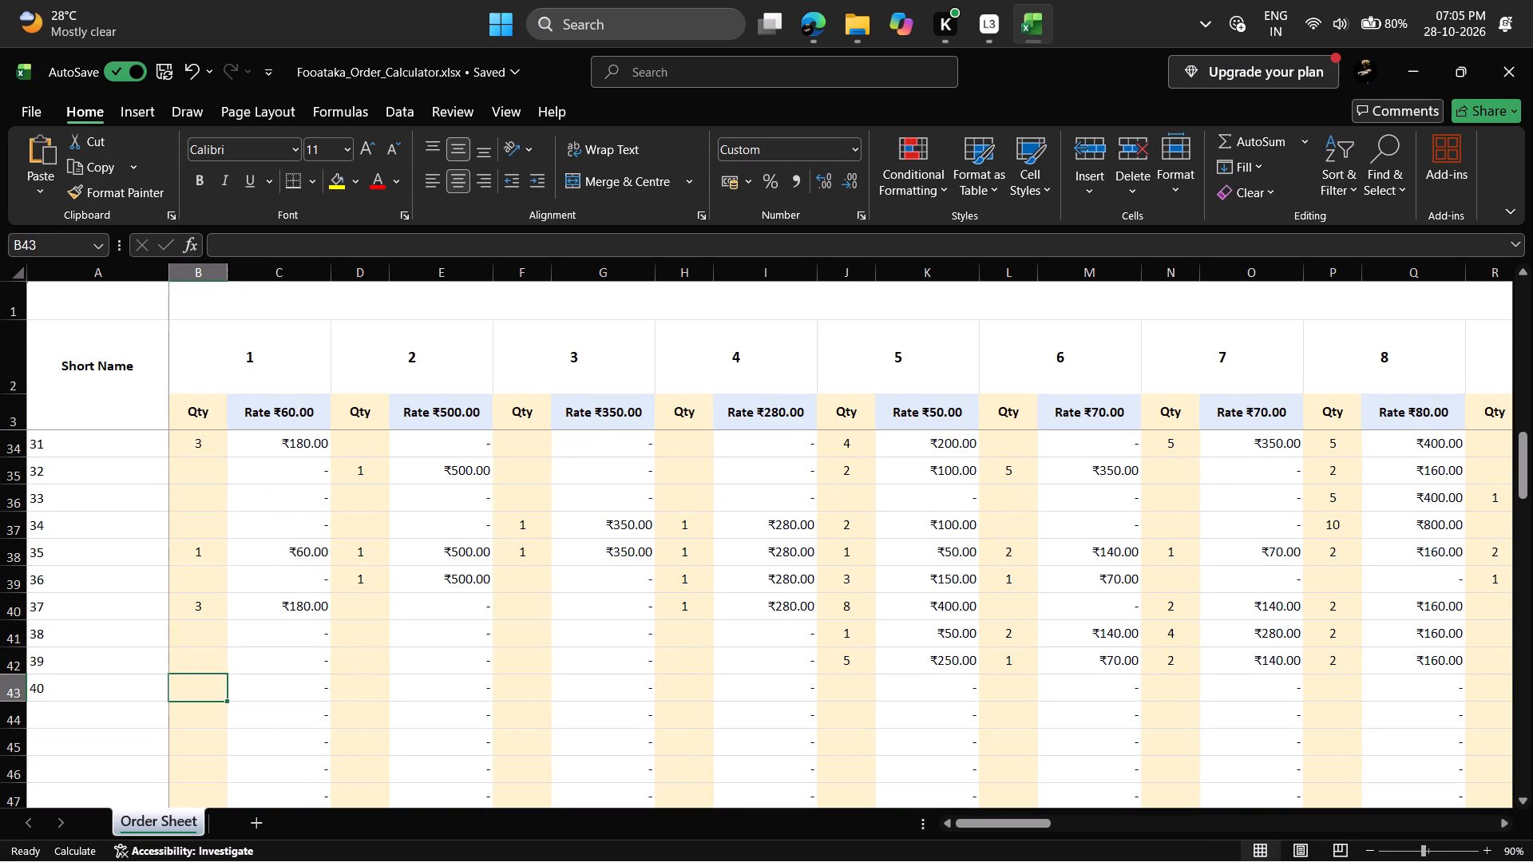
key("Left")
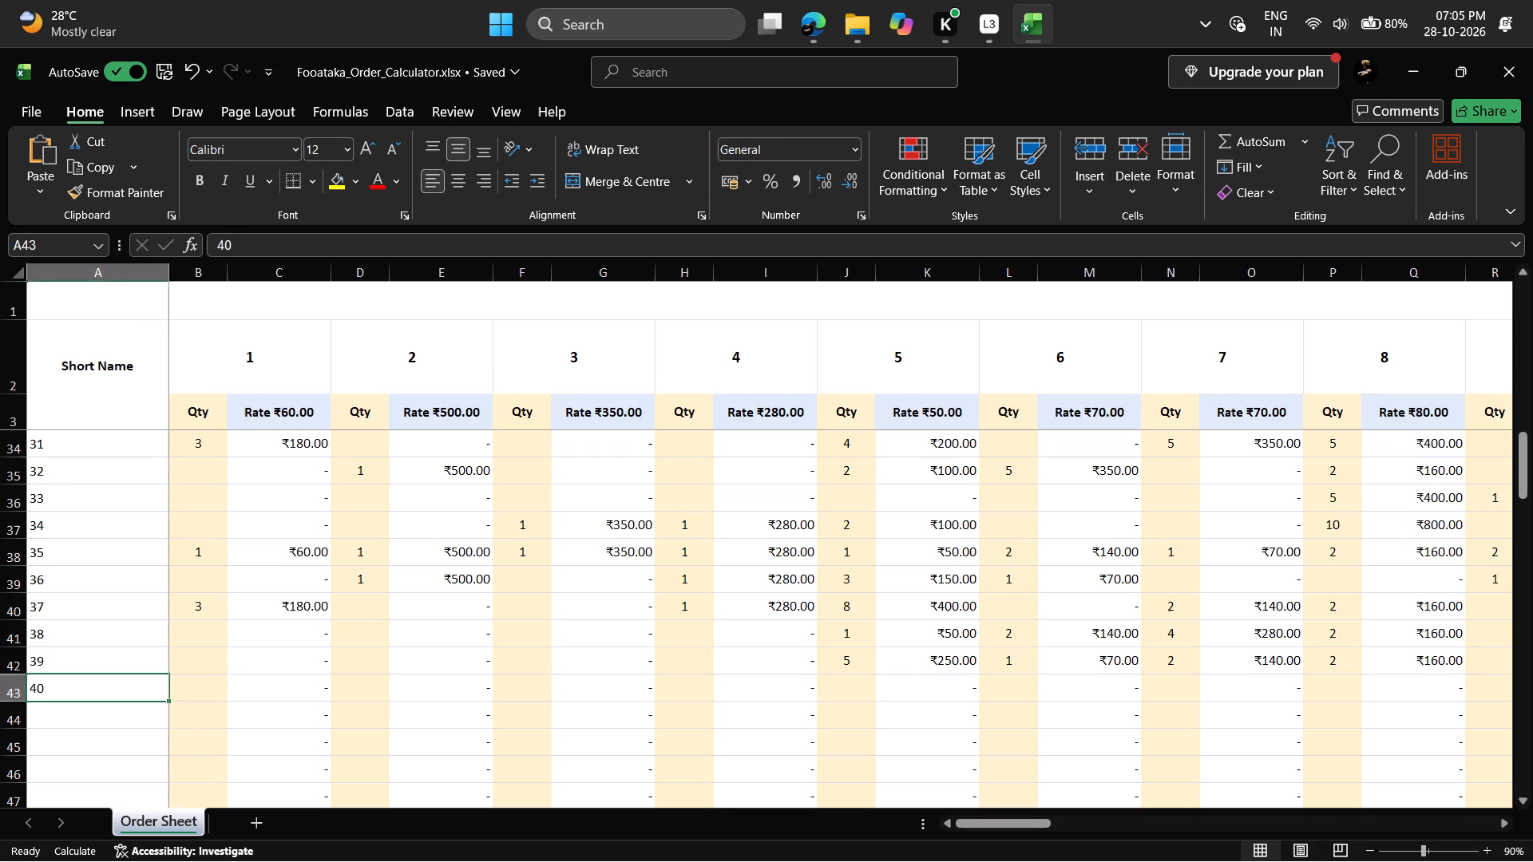
Enter a quantity of 1 for each of items 1 to 4 in customer 40's row.
key("Right")
key("1")
key("Right")
key("Right")
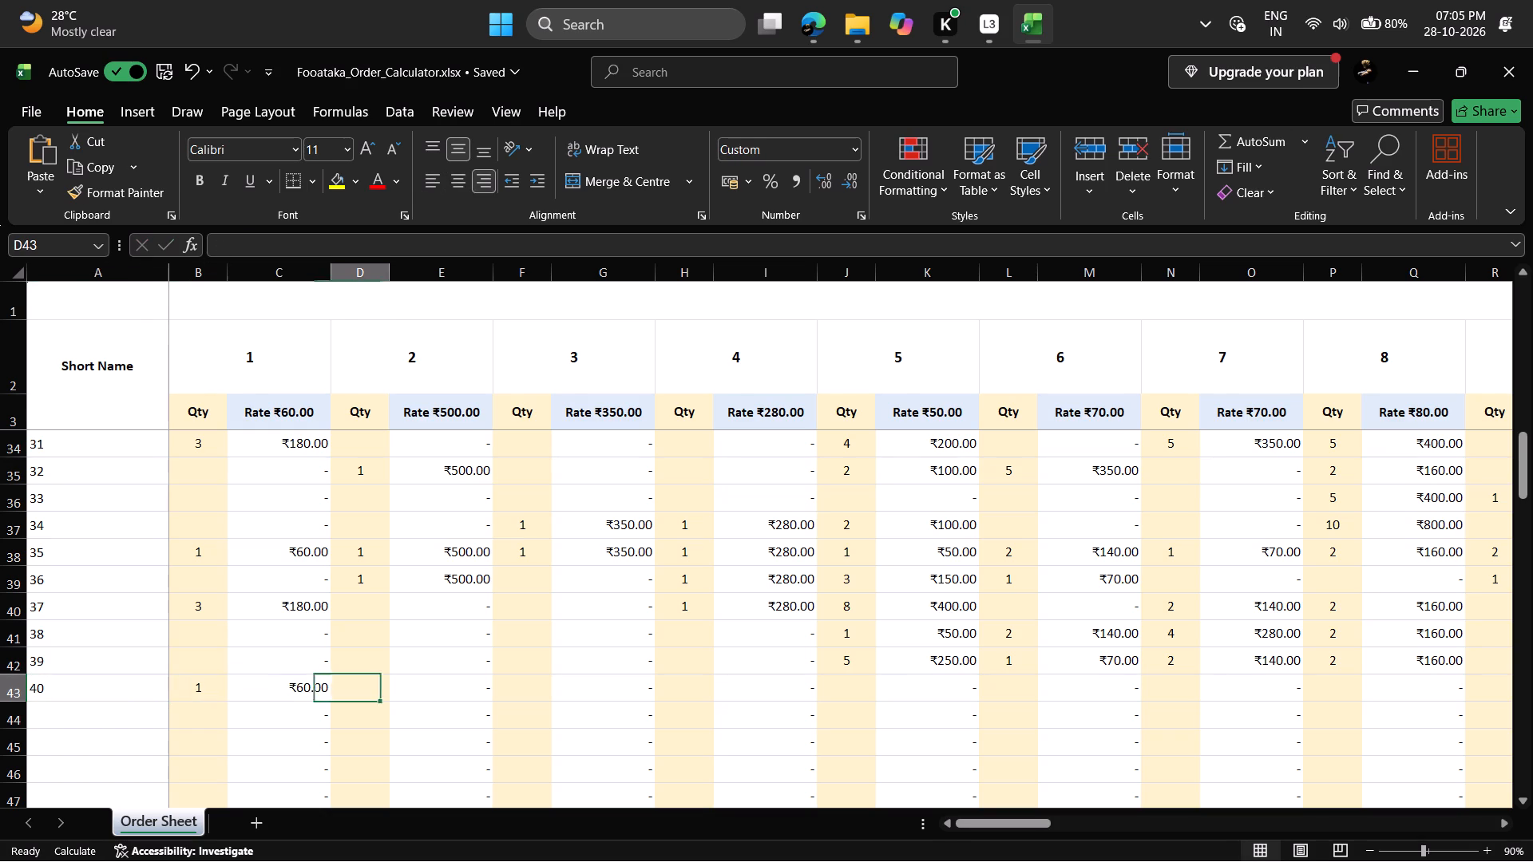
key("1")
key("Right")
key("Right")
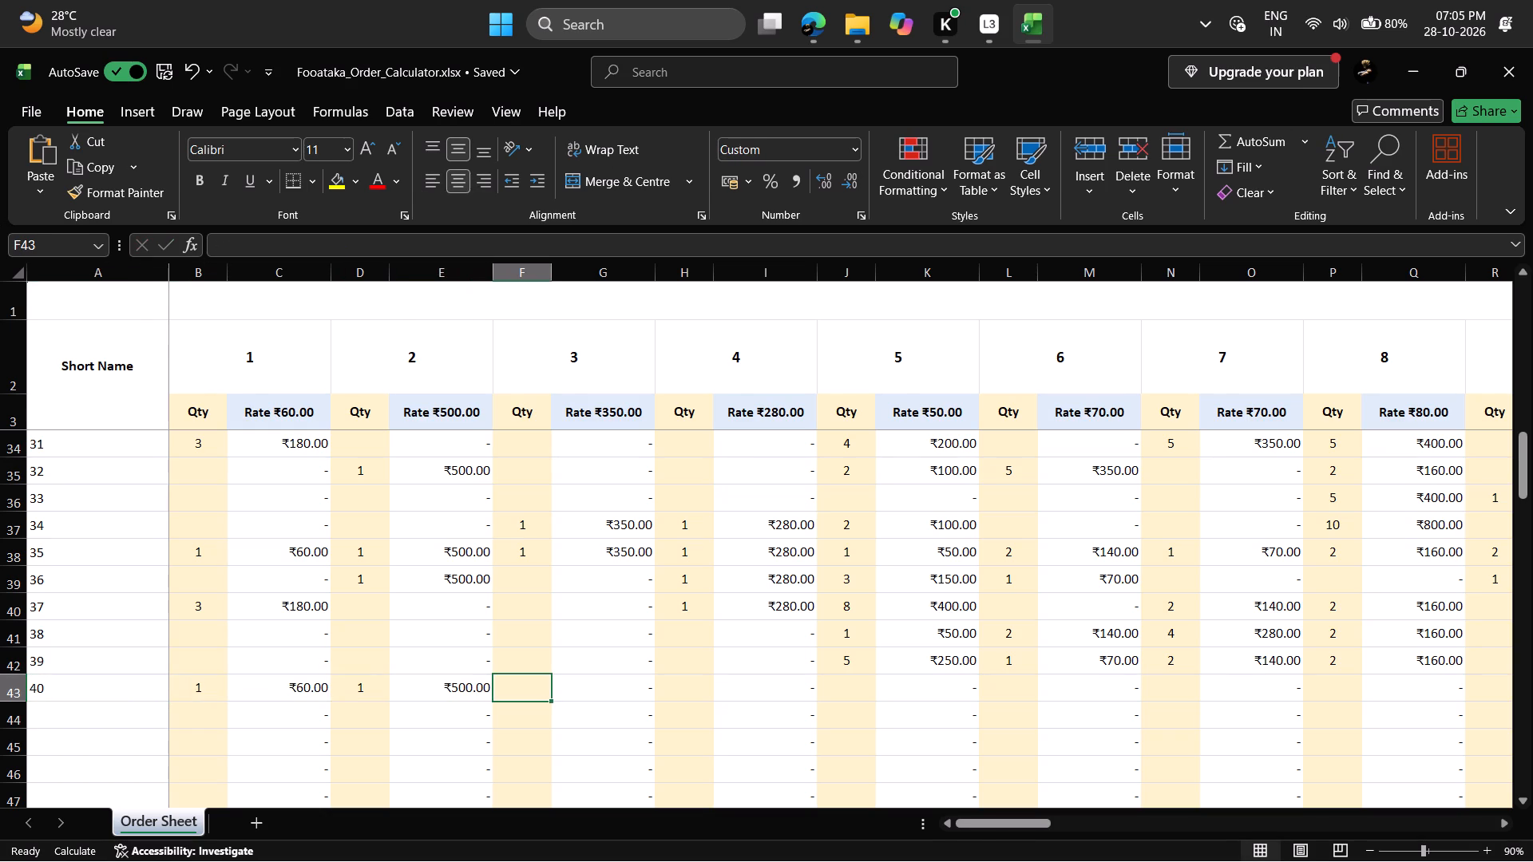
key("1")
key("Right")
key("Right")
key("1")
key("Right")
key("Right")
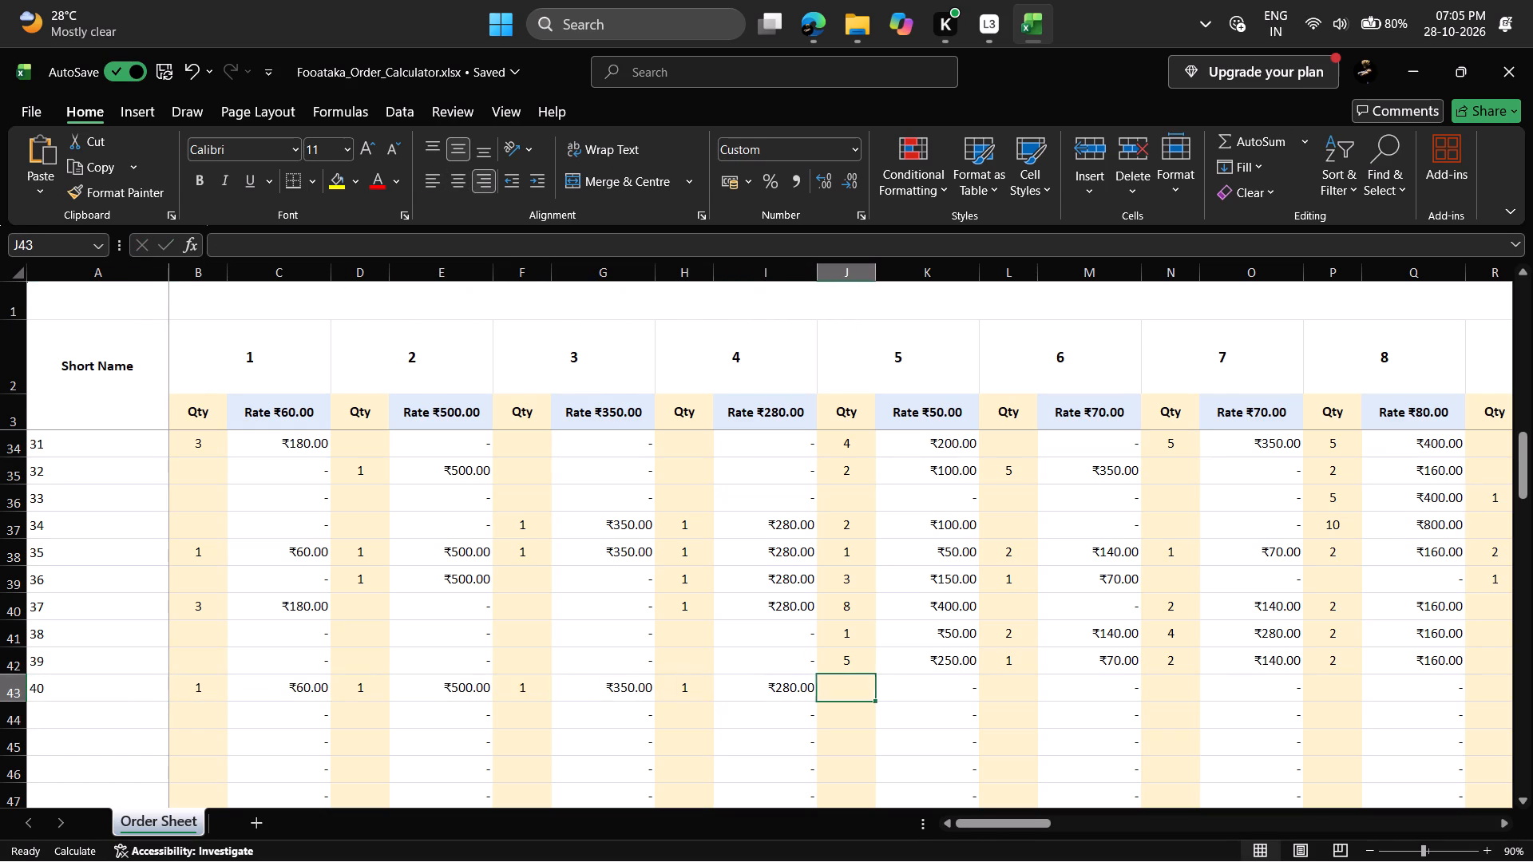
Enter a quantity of 1 for each of items 5 to 8 in customer 40's row.
key("1")
key("Right")
key("Right")
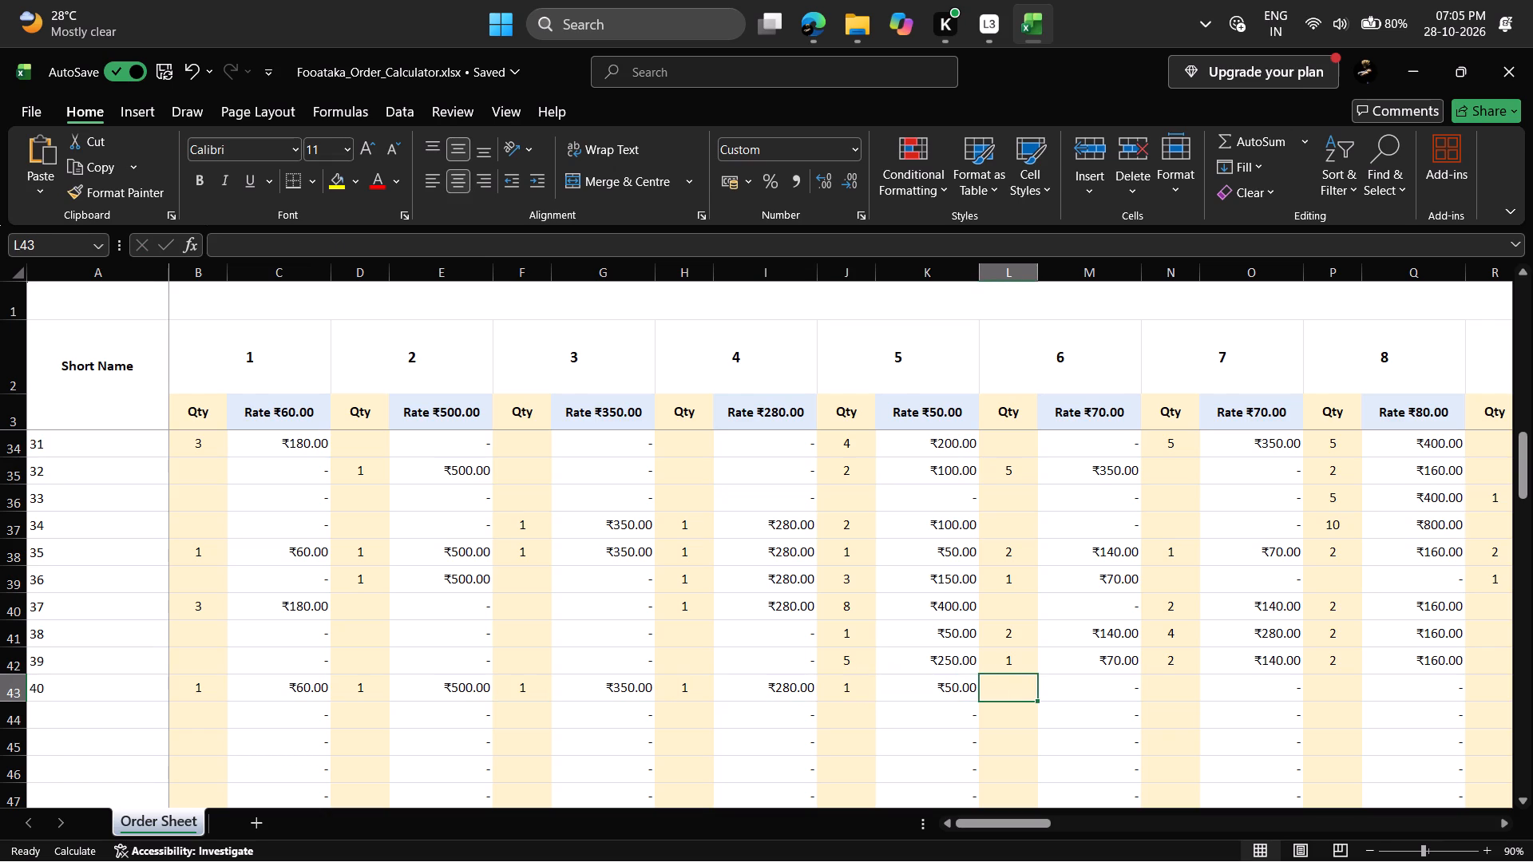
key("1")
key("Right")
key("Right")
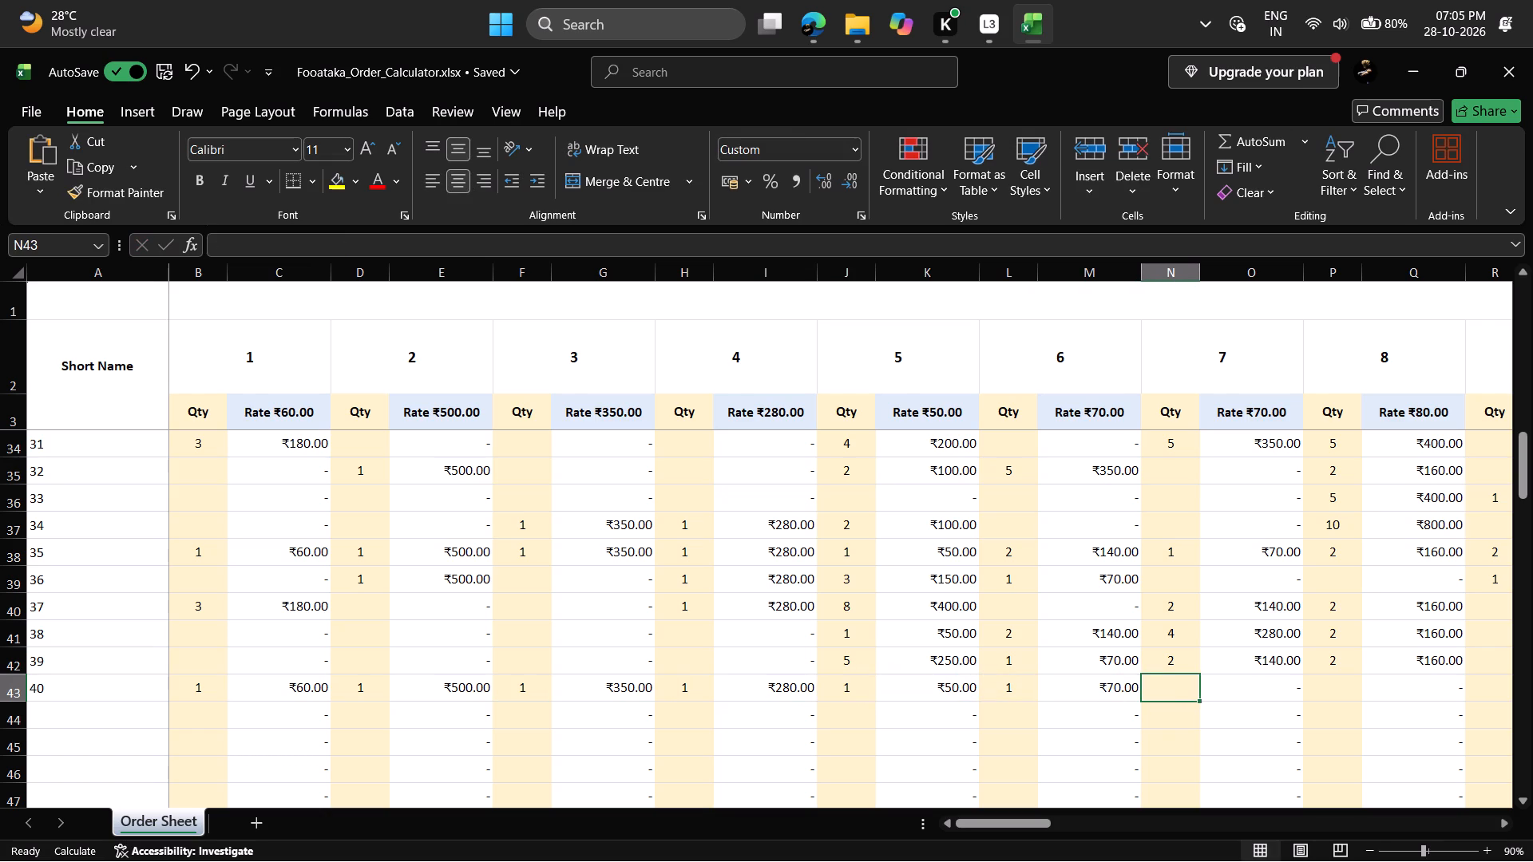
key("1")
key("Right")
key("Right")
key("1")
key("Right")
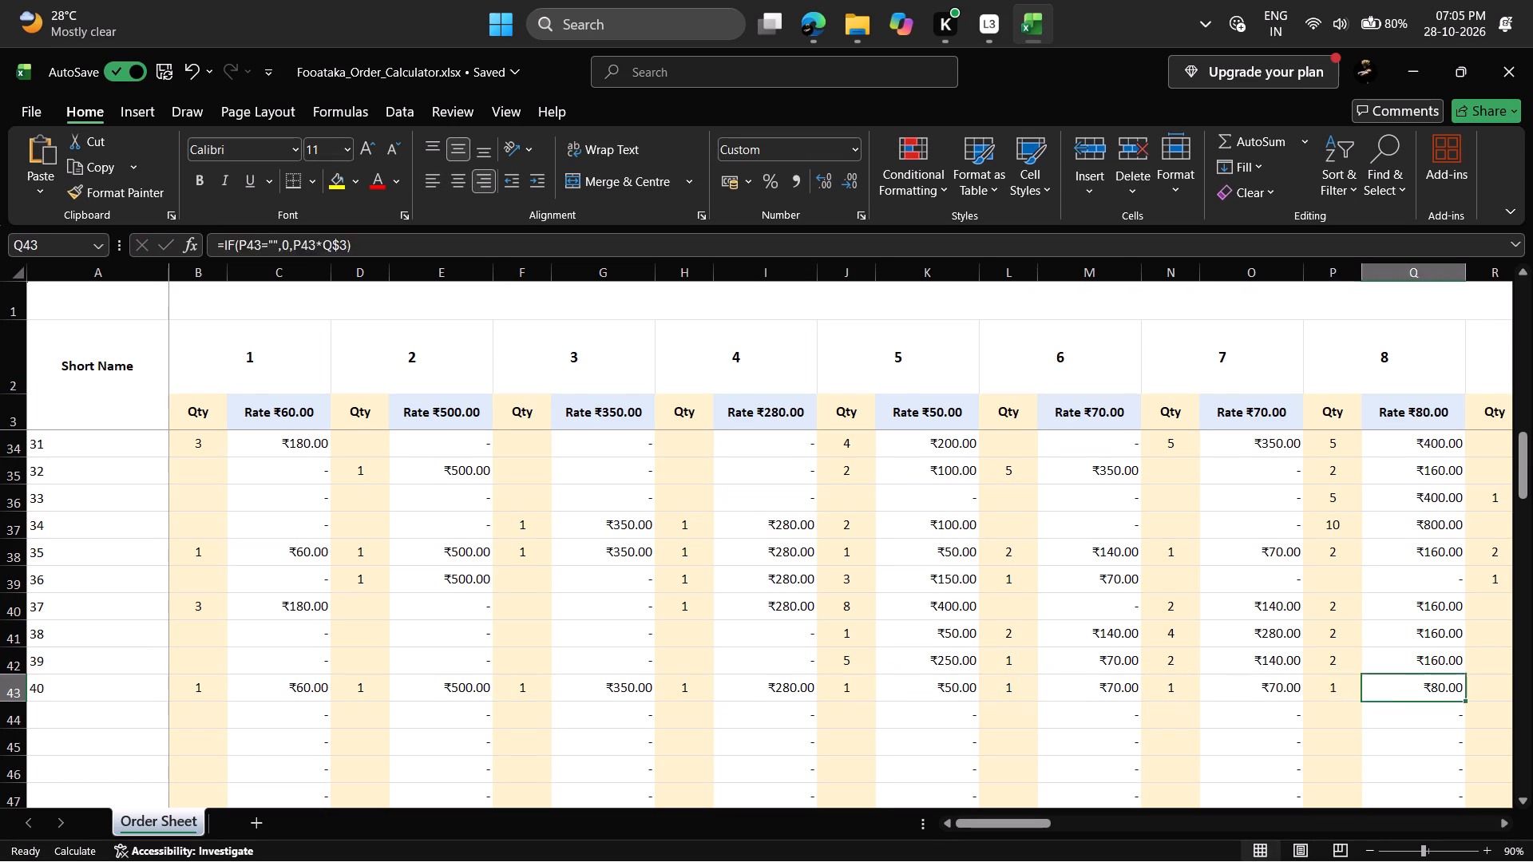
key("Right")
Enter a quantity of 1 for each of items 9 to 12 in customer 40's row.
key("1")
key("Right")
key("Right")
key("1")
key("Right")
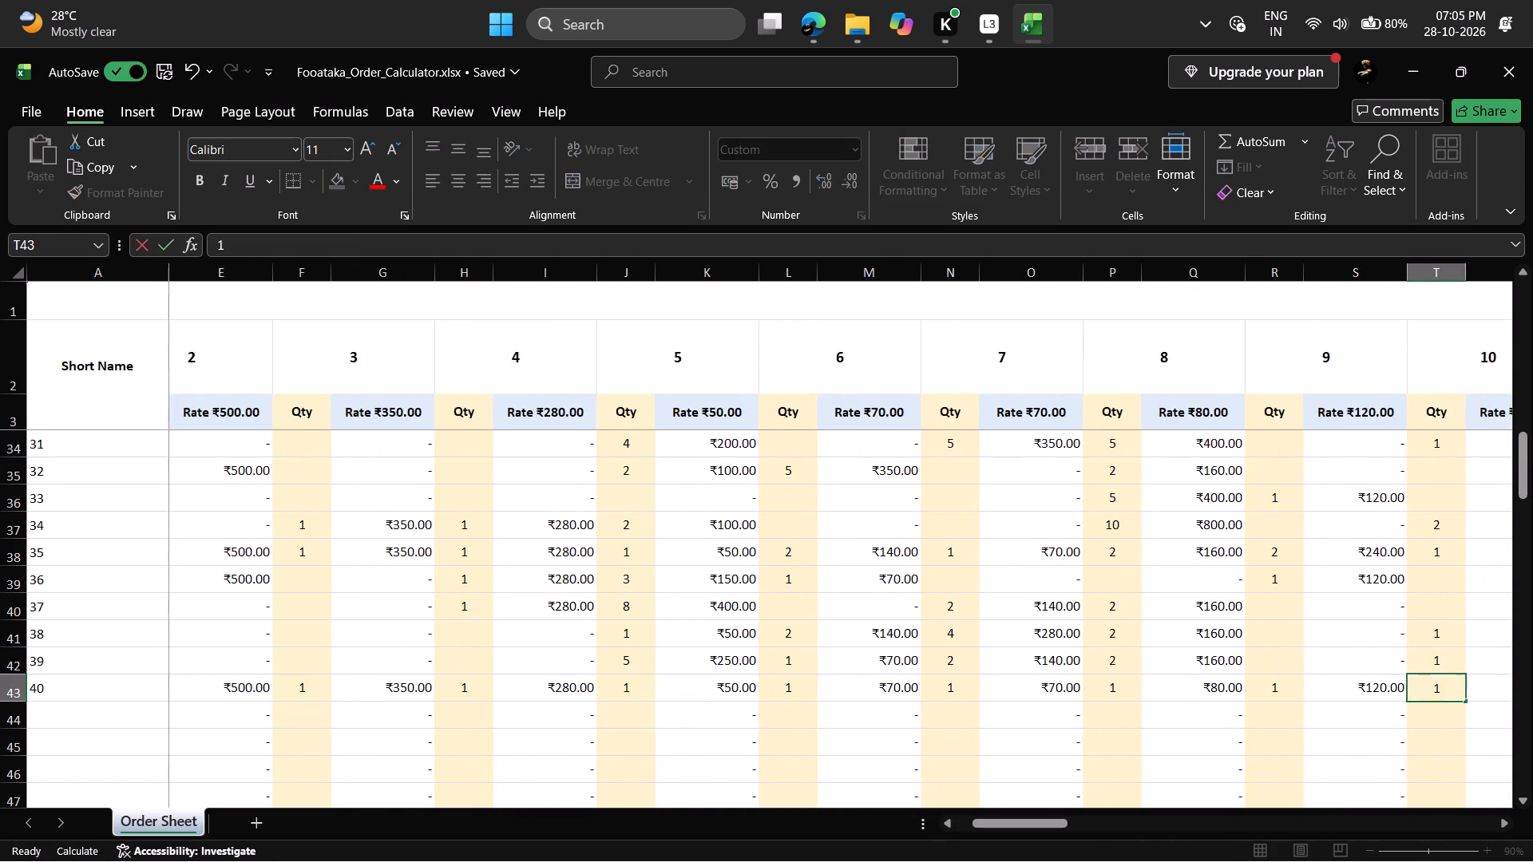
key("Right")
key("1")
key("Right")
key("Right")
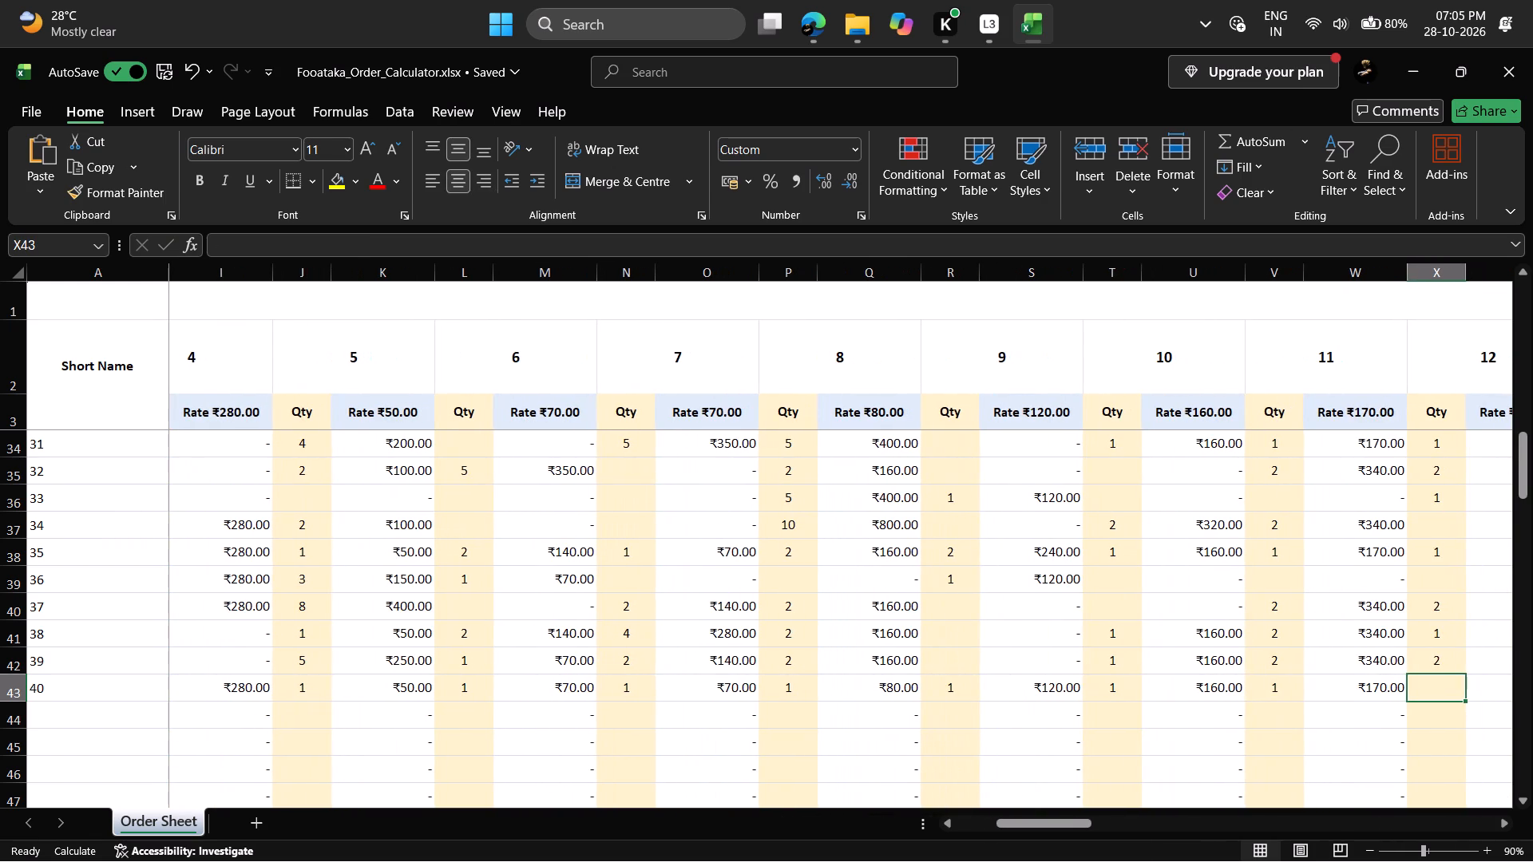
key("1")
key("Right")
key("Right")
Enter a quantity of 1 for each of items 13, 14 and 15 in customer 40's row.
key("1")
key("Right")
key("Right")
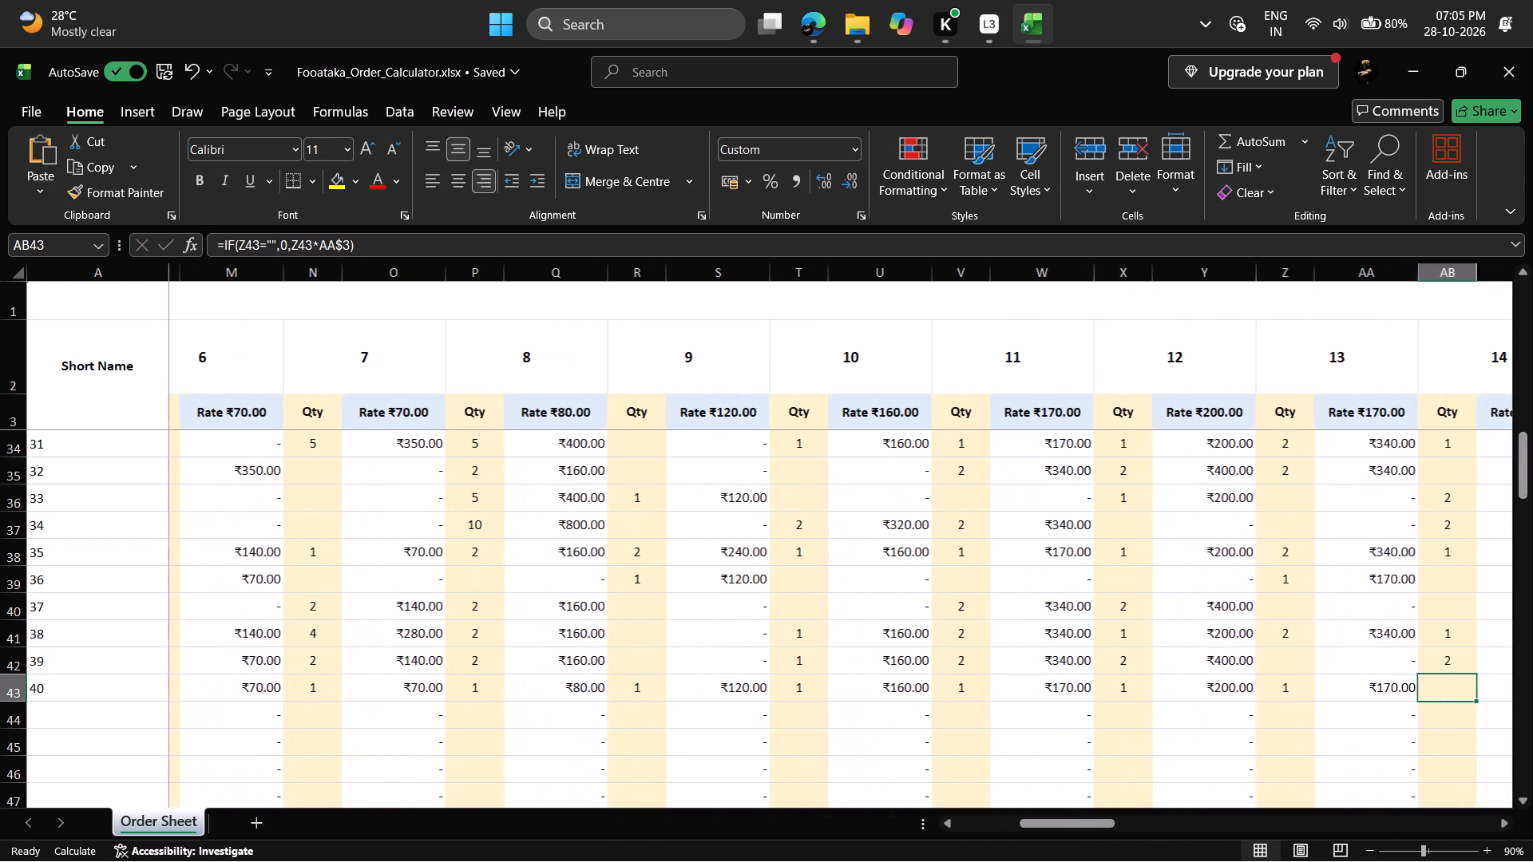
key("1")
key("Right")
key("Right")
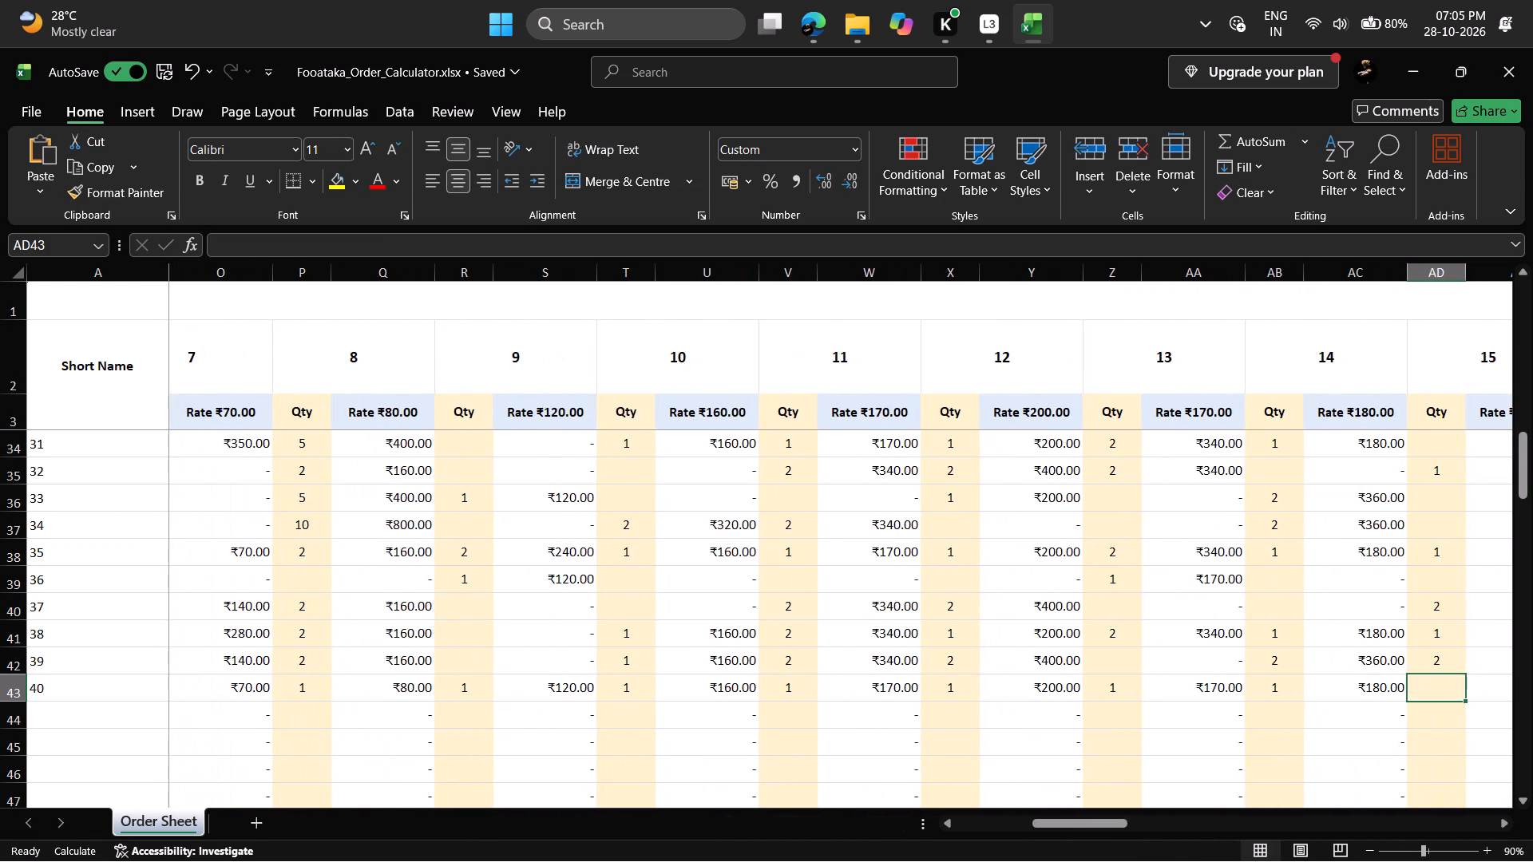
key("1")
key("Right")
key("Right")
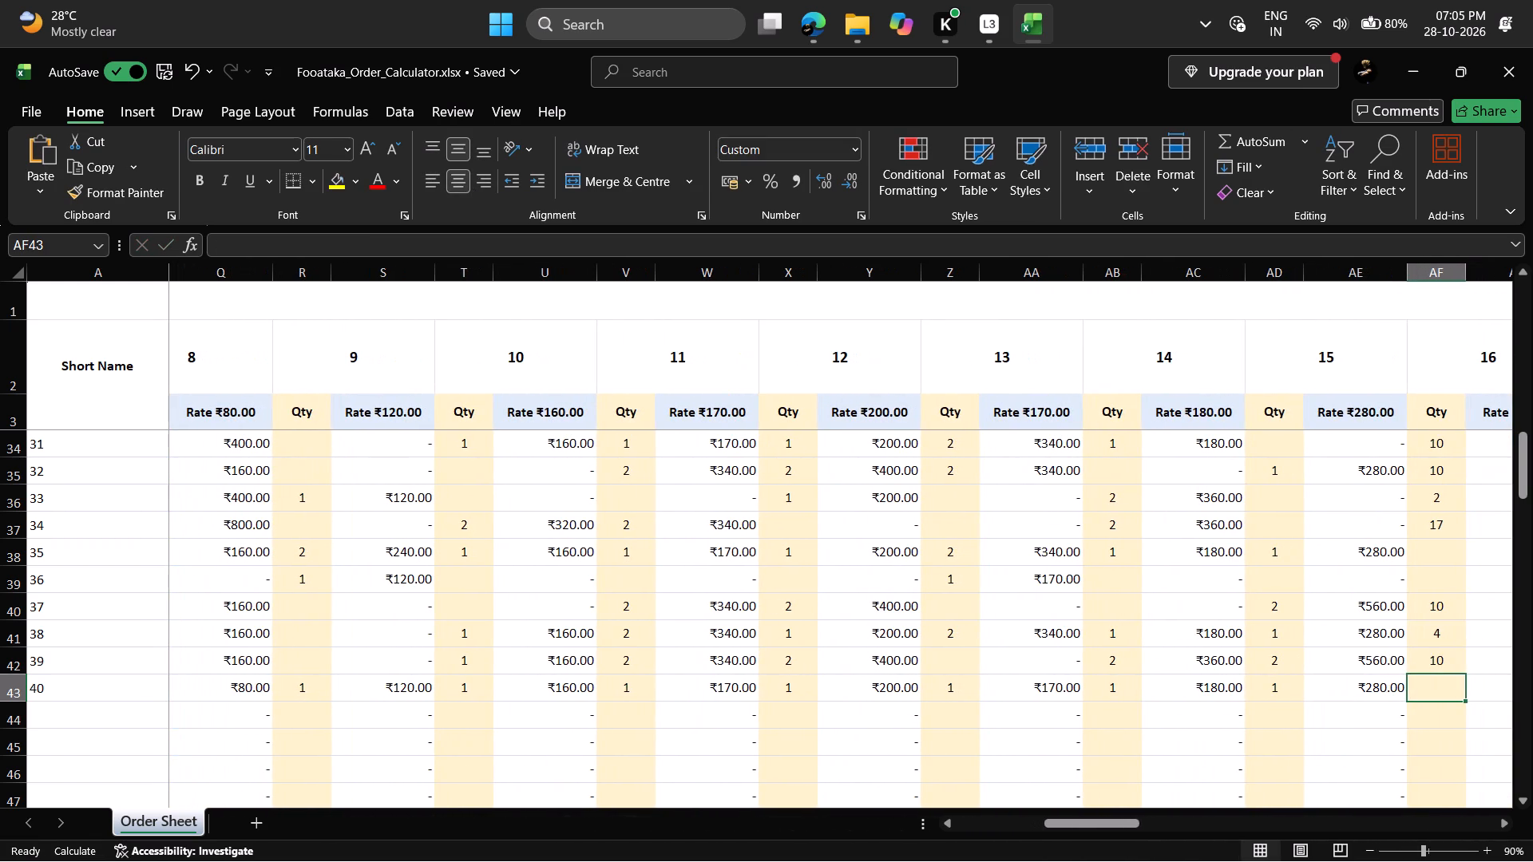
Enter a quantity of 5 for item 16 in customer 40's row.
key("1")
key("BackSpace")
key("5")
key("Right")
key("Right")
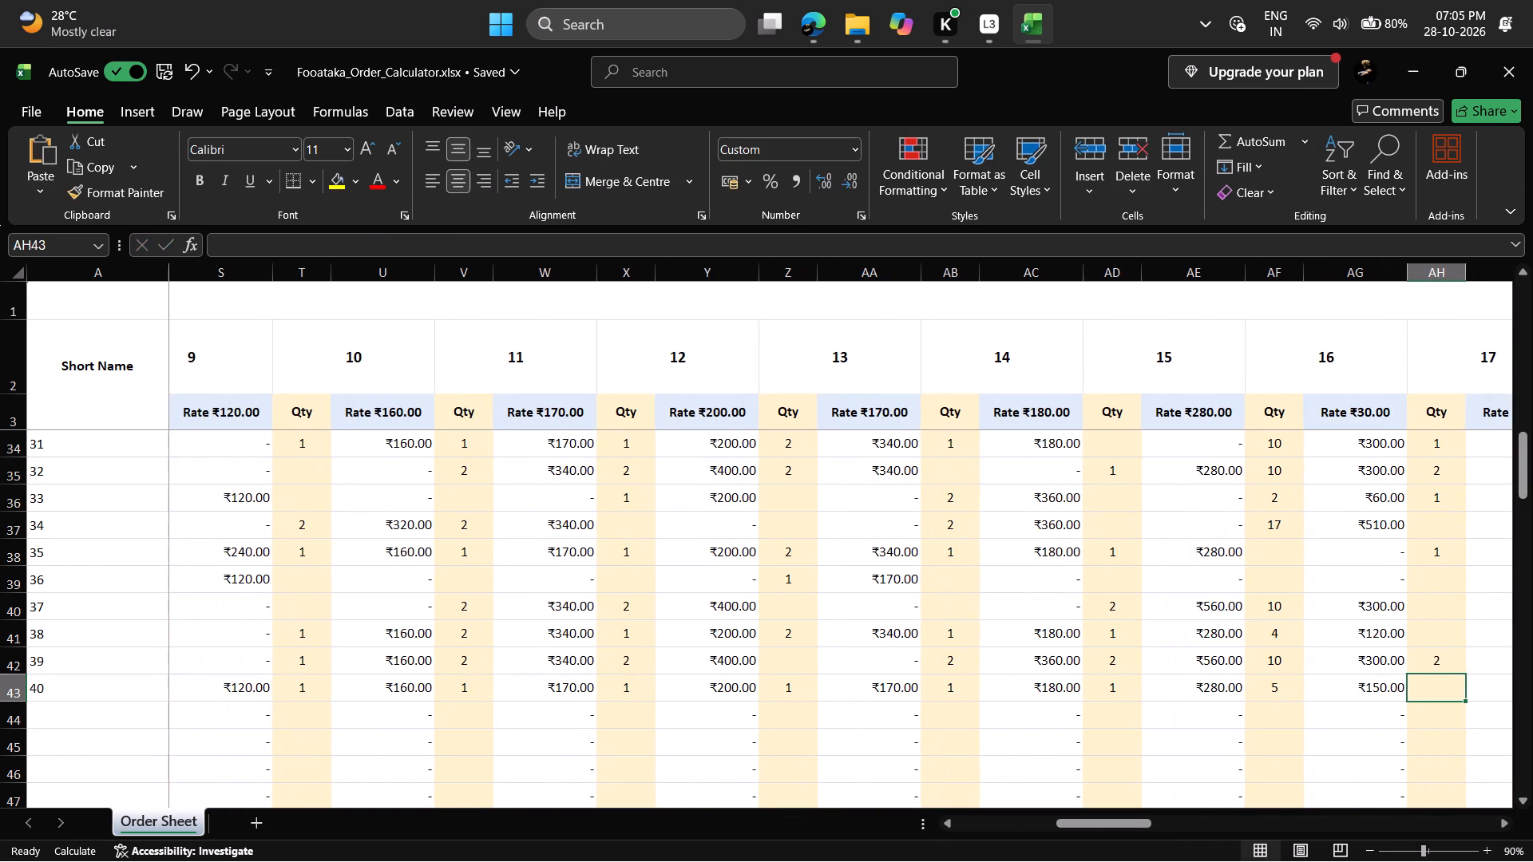
Leave items 17 and 18 blank and enter a quantity of 1 for each of items 19, 20 and 21 in customer 40's row.
key("Right")
key("Right")
key("Right")
key("Right")
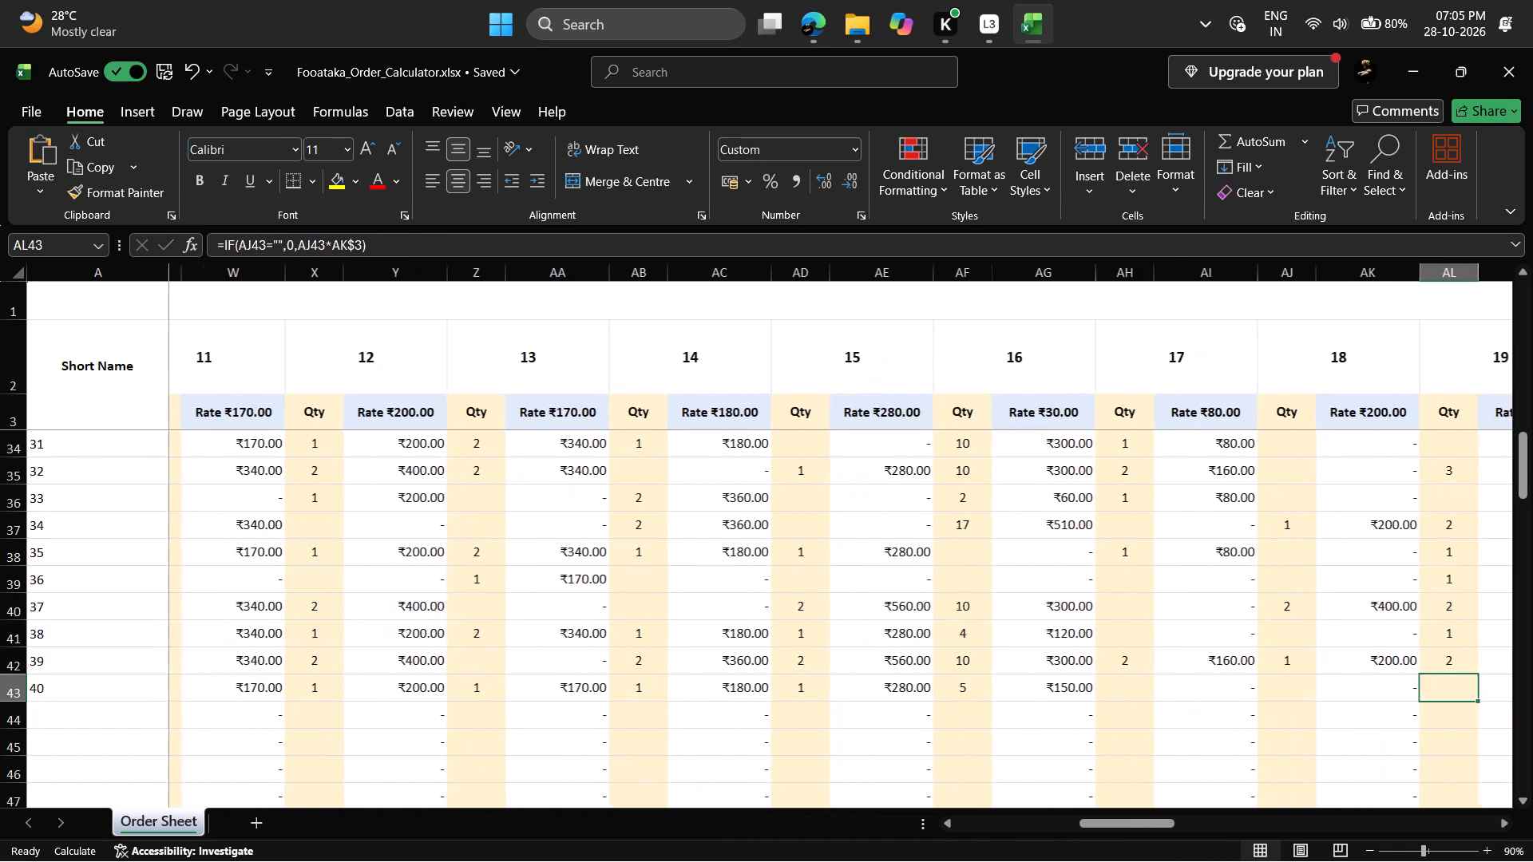
key("1")
key("Right")
key("Right")
key("1")
key("Right")
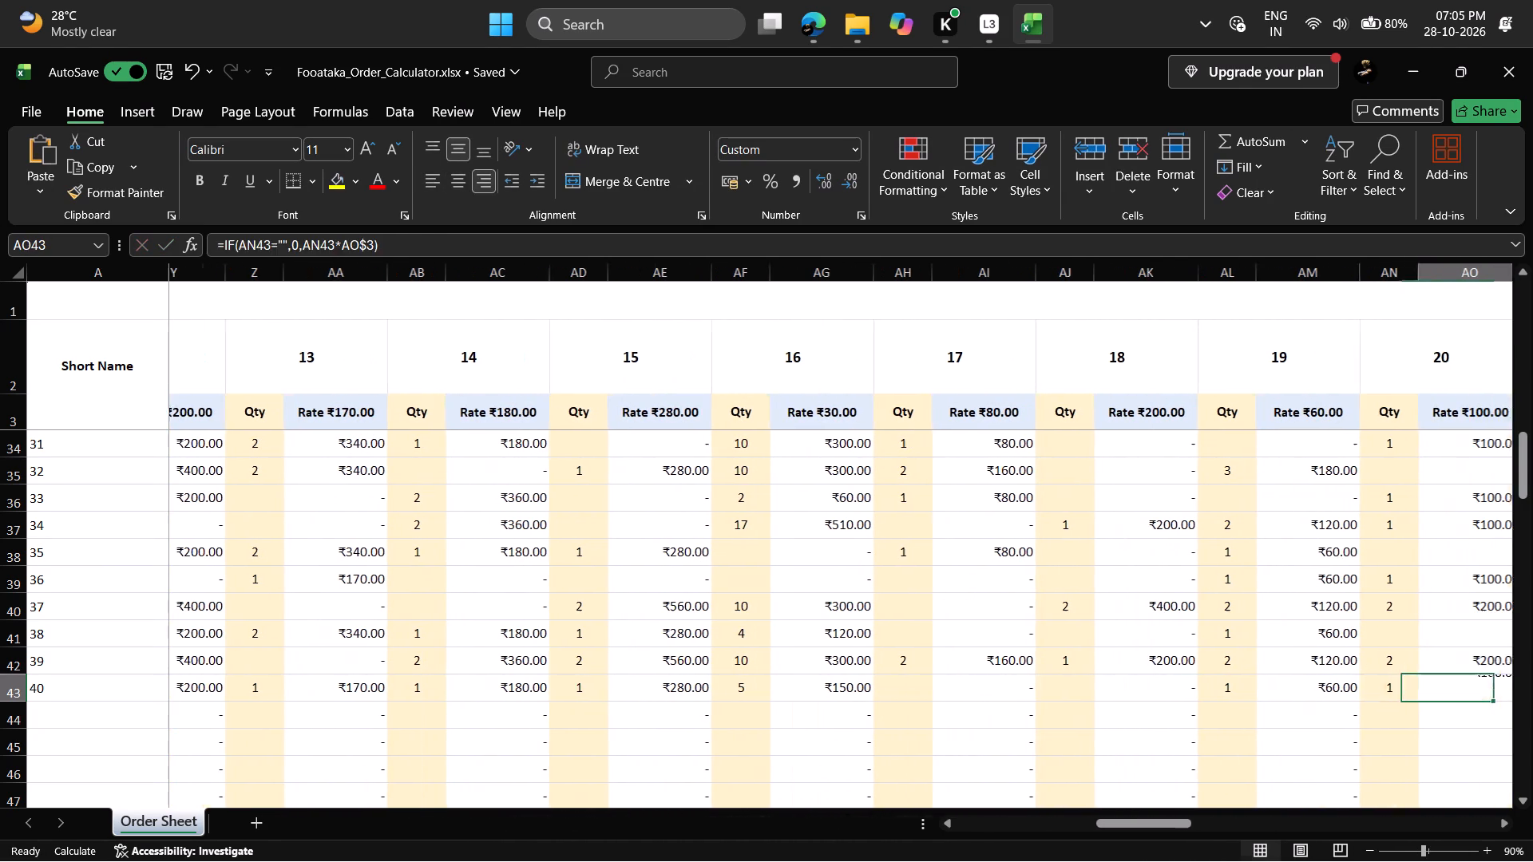
key("Right")
key("Right")
key("Left")
key("1")
key("Right")
key("Right")
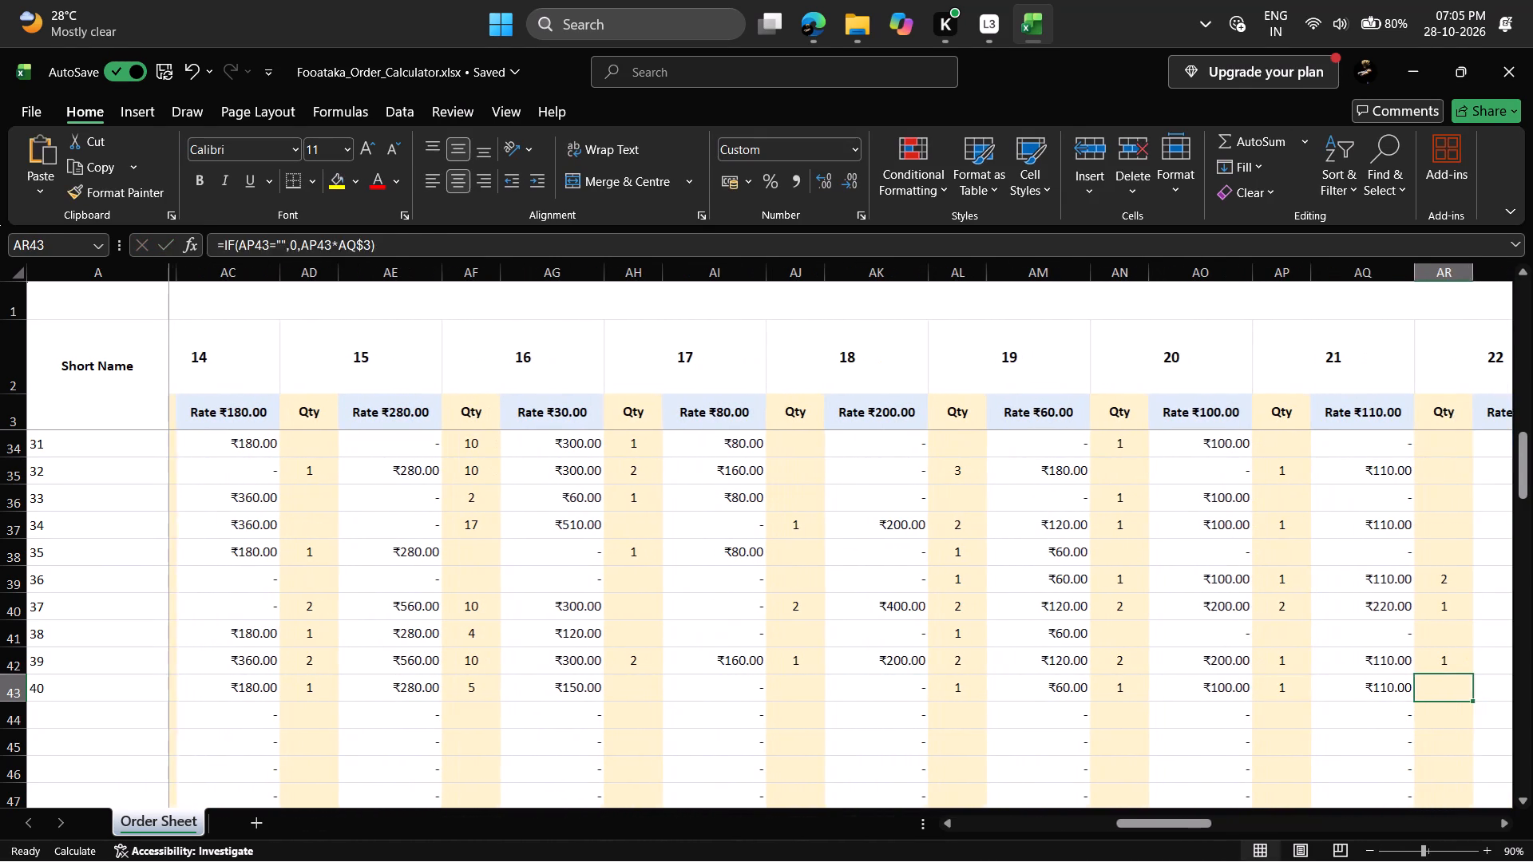
Enter a quantity of 1 for each of items 22 to 25 in customer 40's row.
key("1")
key("Right")
key("Right")
key("1")
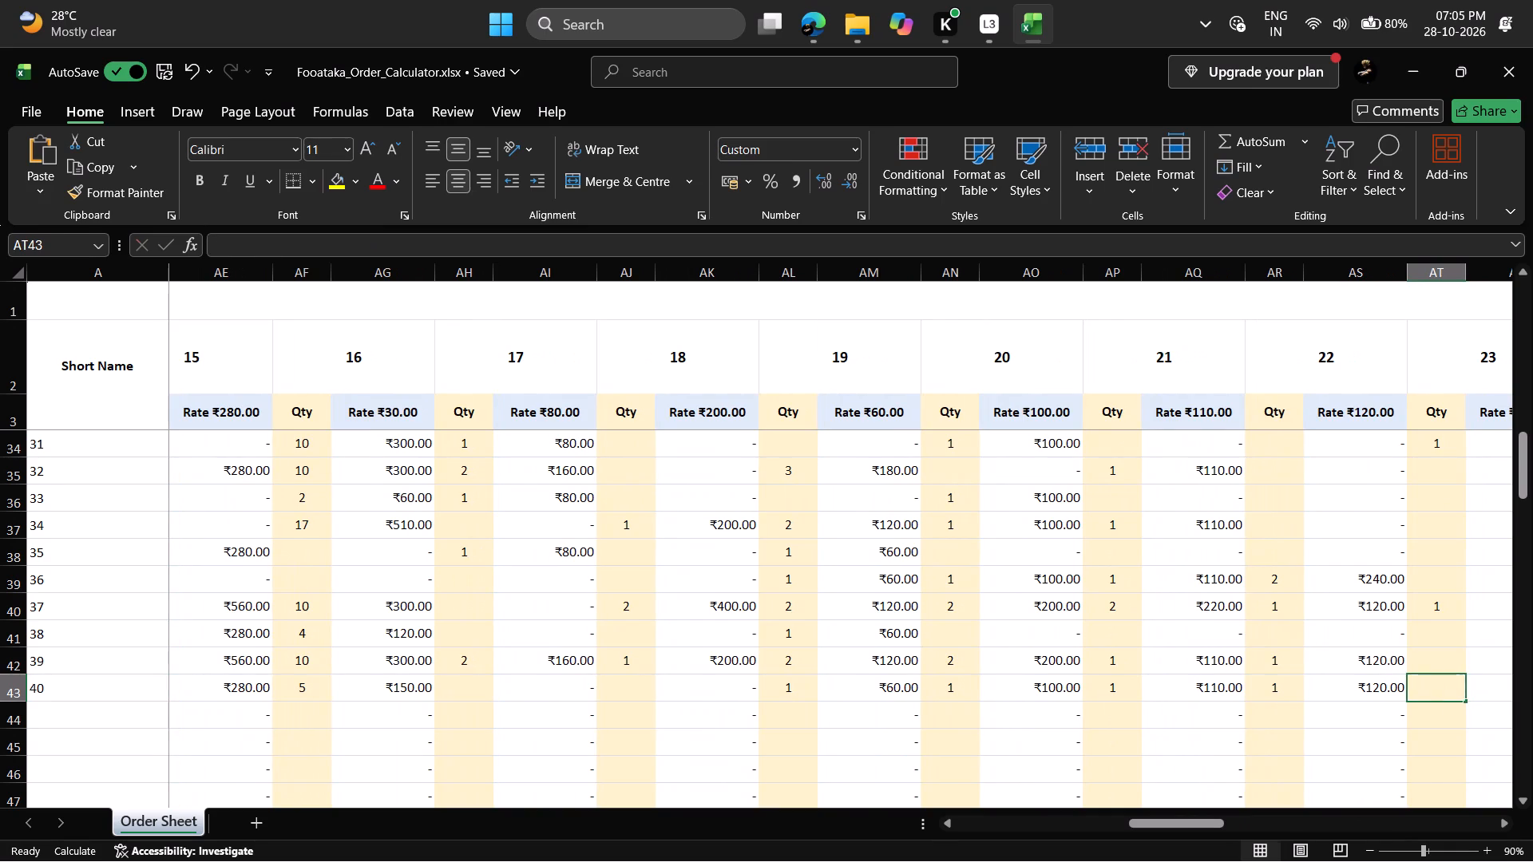
key("Right")
key("Right")
key("1")
key("Right")
key("Right")
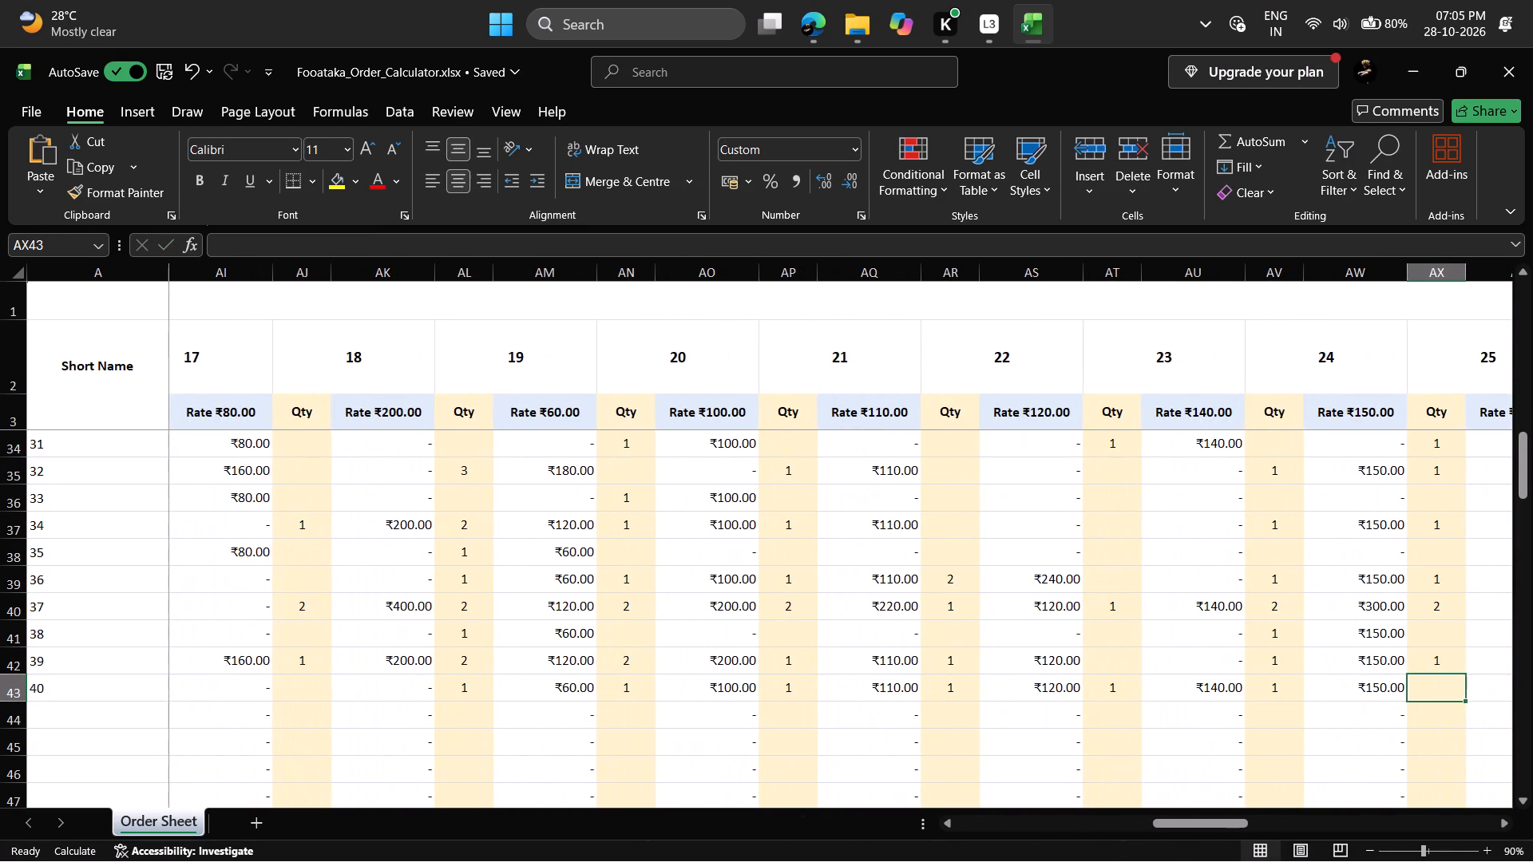
key("1")
key("Right")
key("Right")
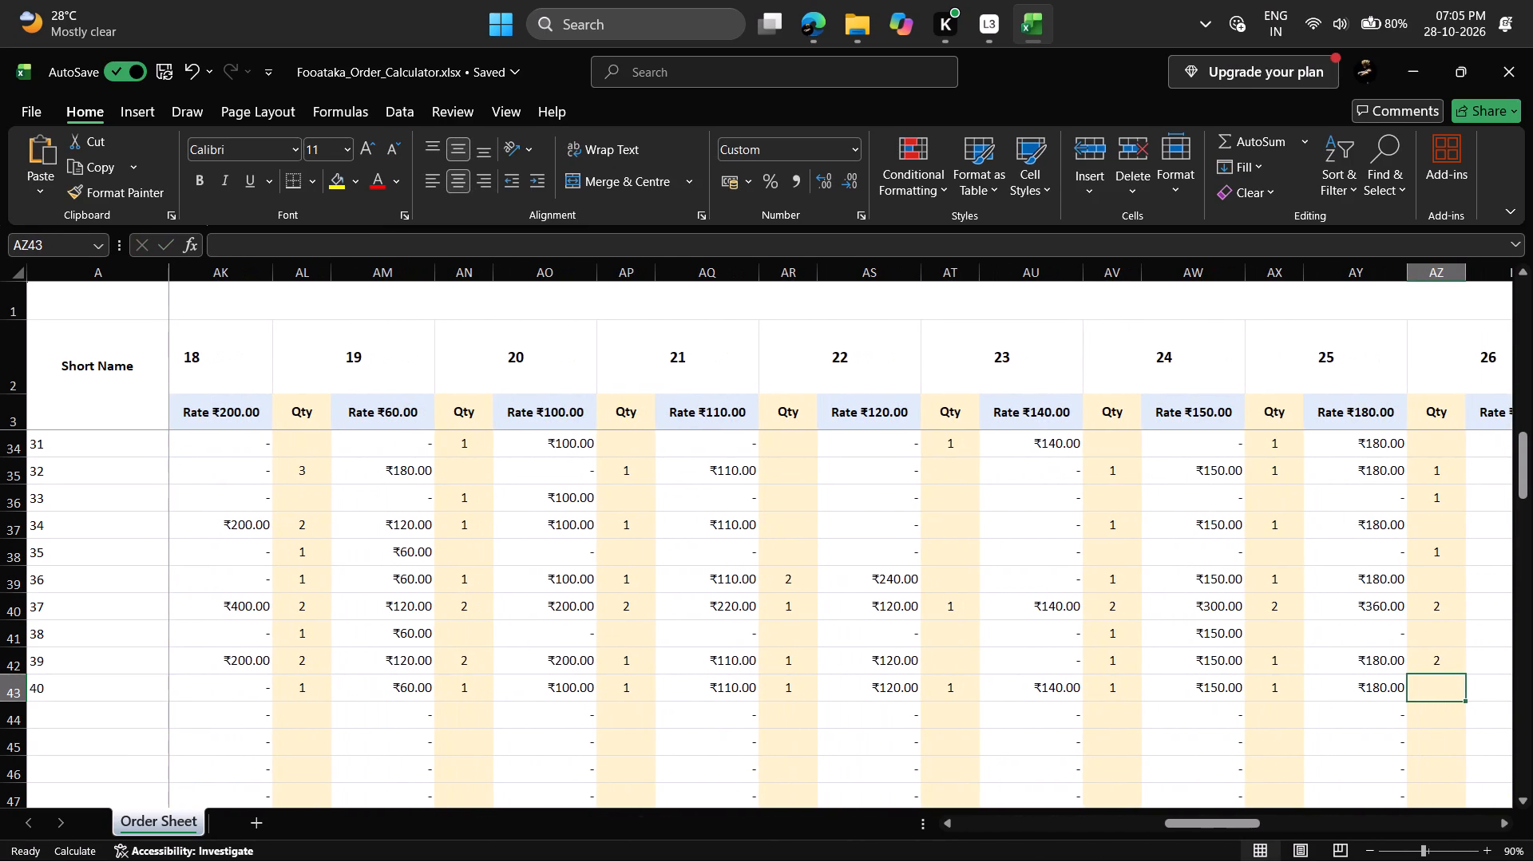
Enter a quantity of 1 for each of items 26, 27 and 28 in customer 40's row.
key("Right")
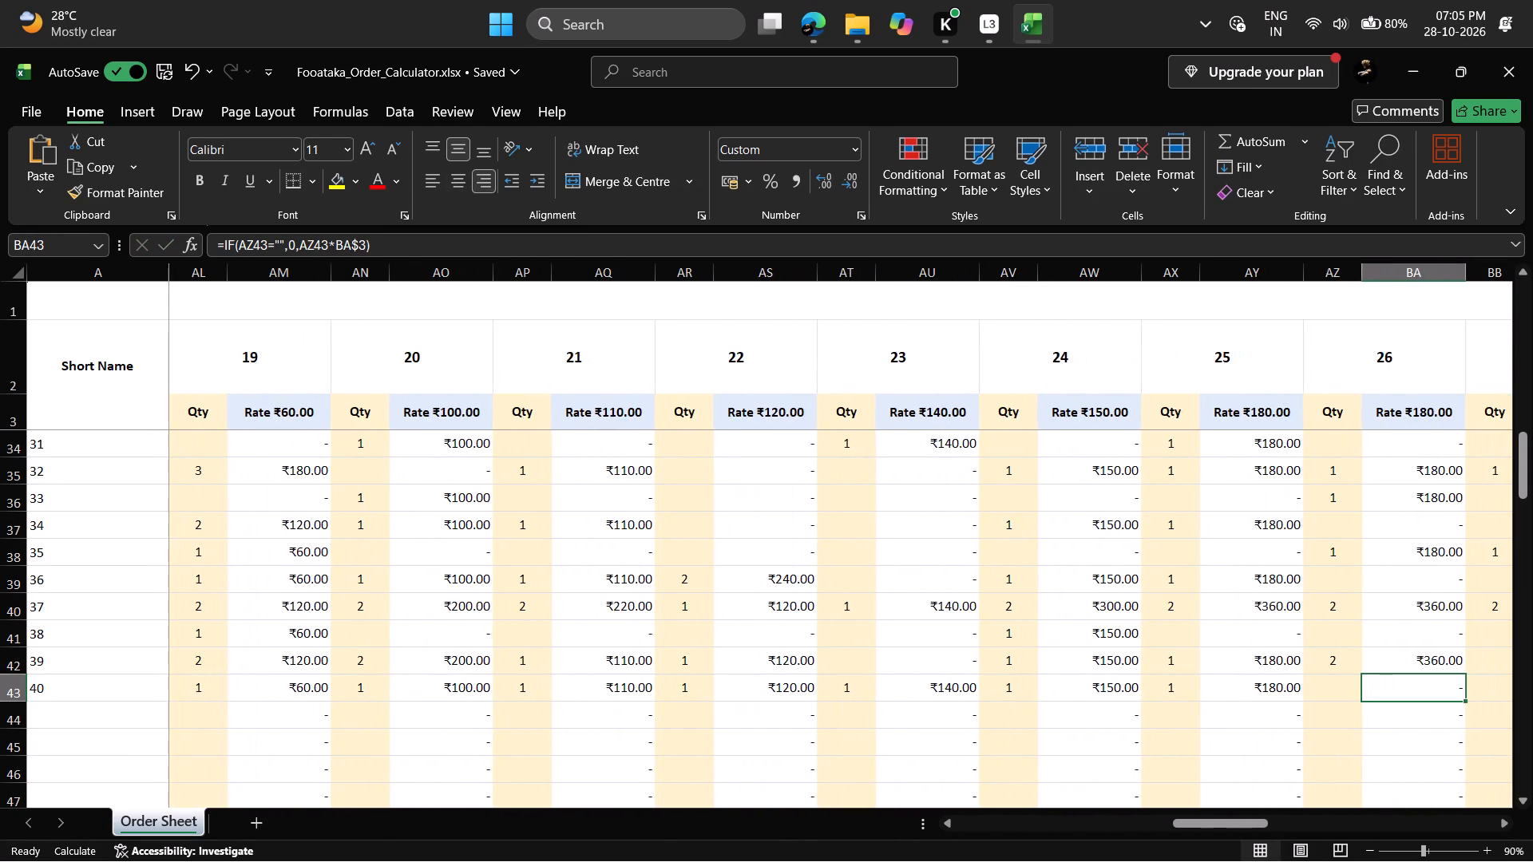
key("Left")
key("1")
key("Right")
key("Right")
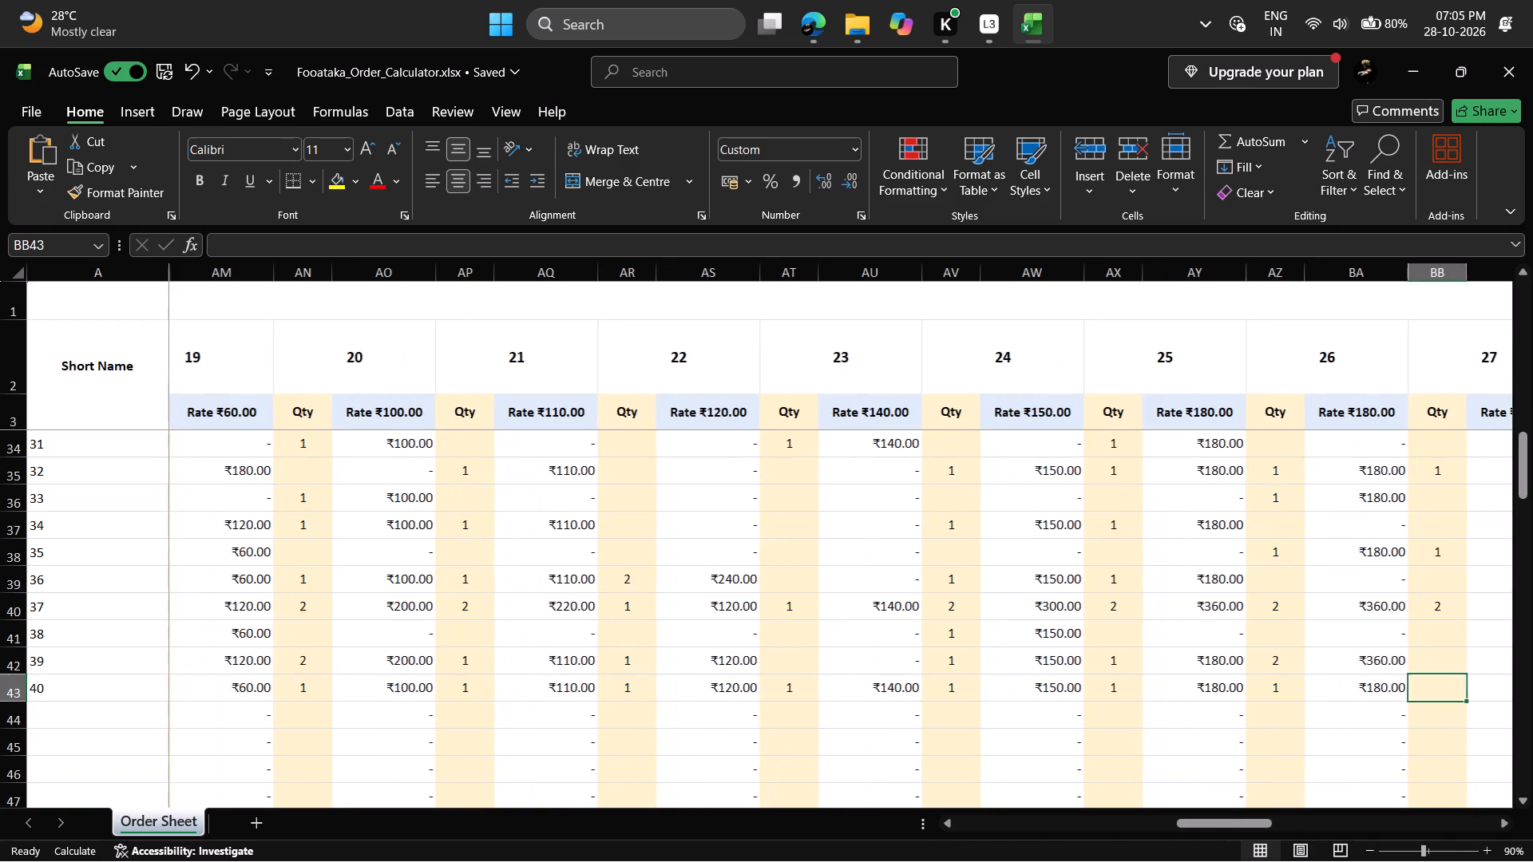
key("1")
key("Right")
key("Right")
key("1")
key("Right")
key("Right")
Enter a quantity of 1 for each of items 29 to 32 in customer 40's row.
key("1")
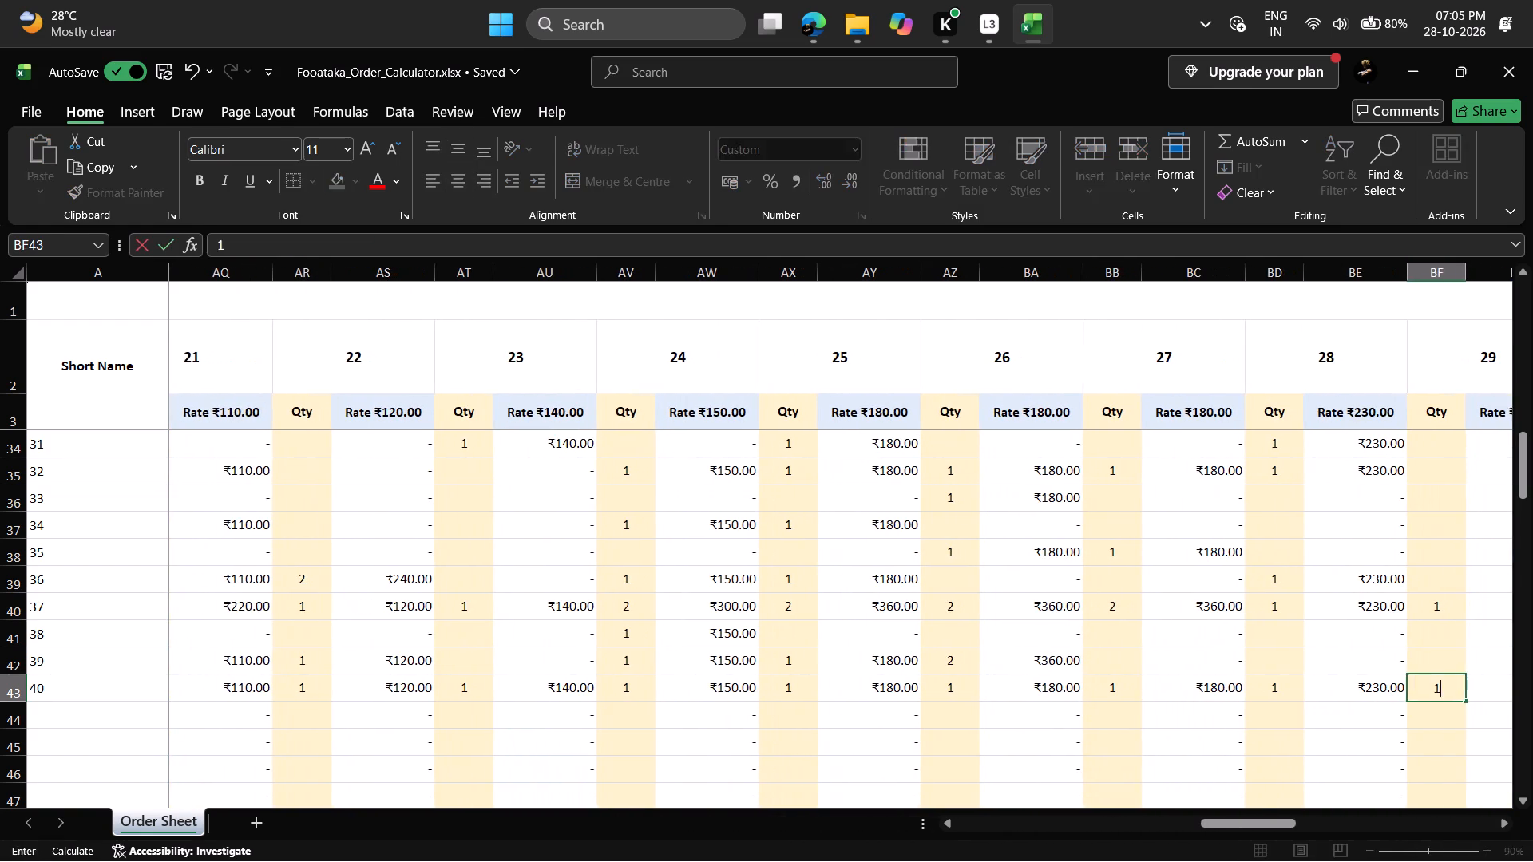
key("Right")
key("Right")
key("1")
key("Right")
key("Right")
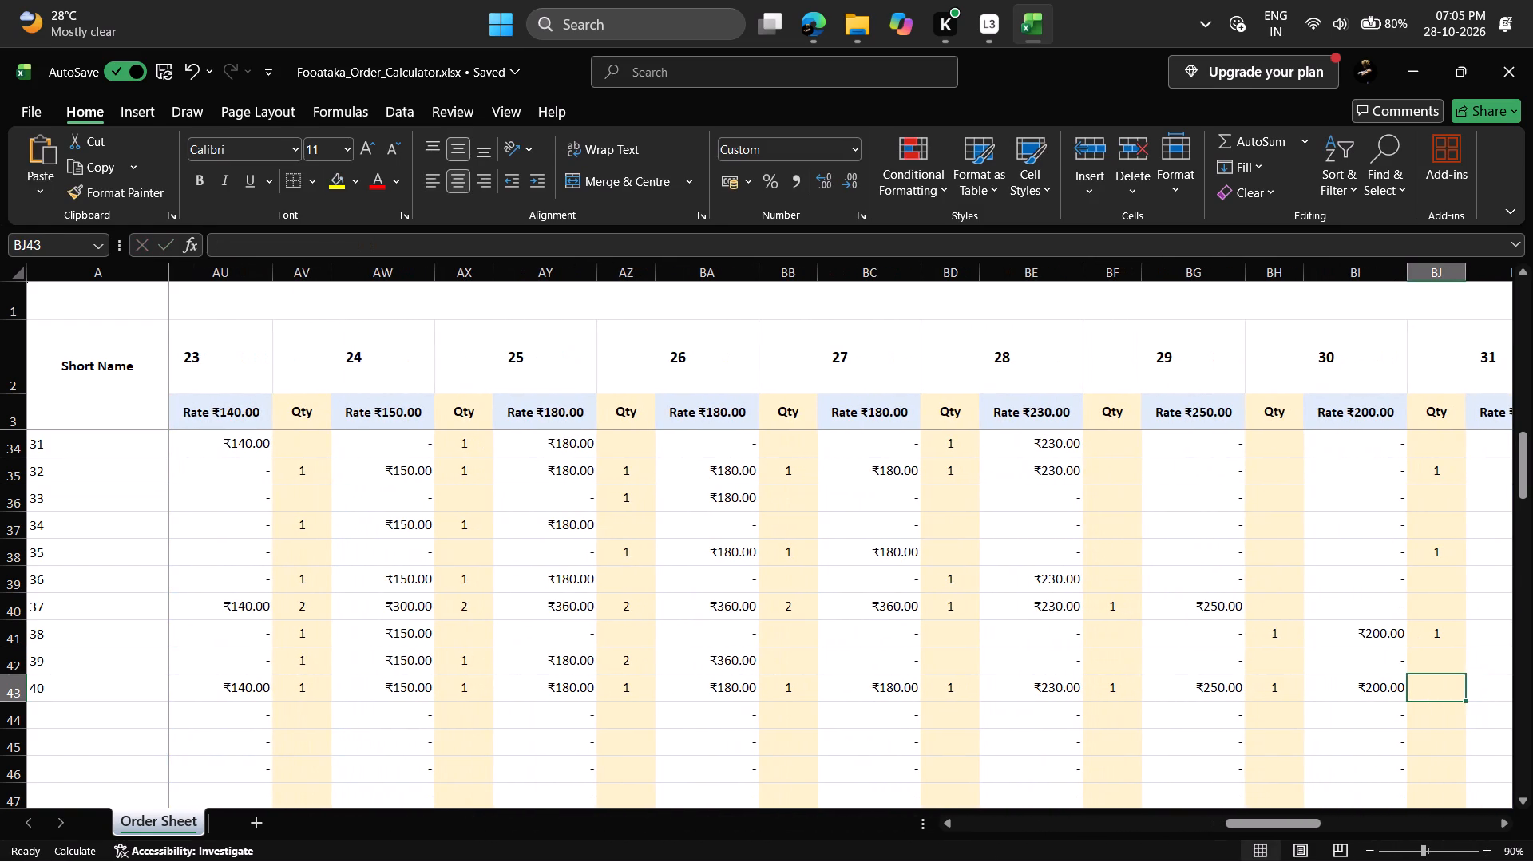
key("1")
key("Right")
key("Right")
key("1")
key("Right")
key("Right")
Enter a quantity of 1 for each of items 33 to 36 in customer 40's row.
key("1")
key("Right")
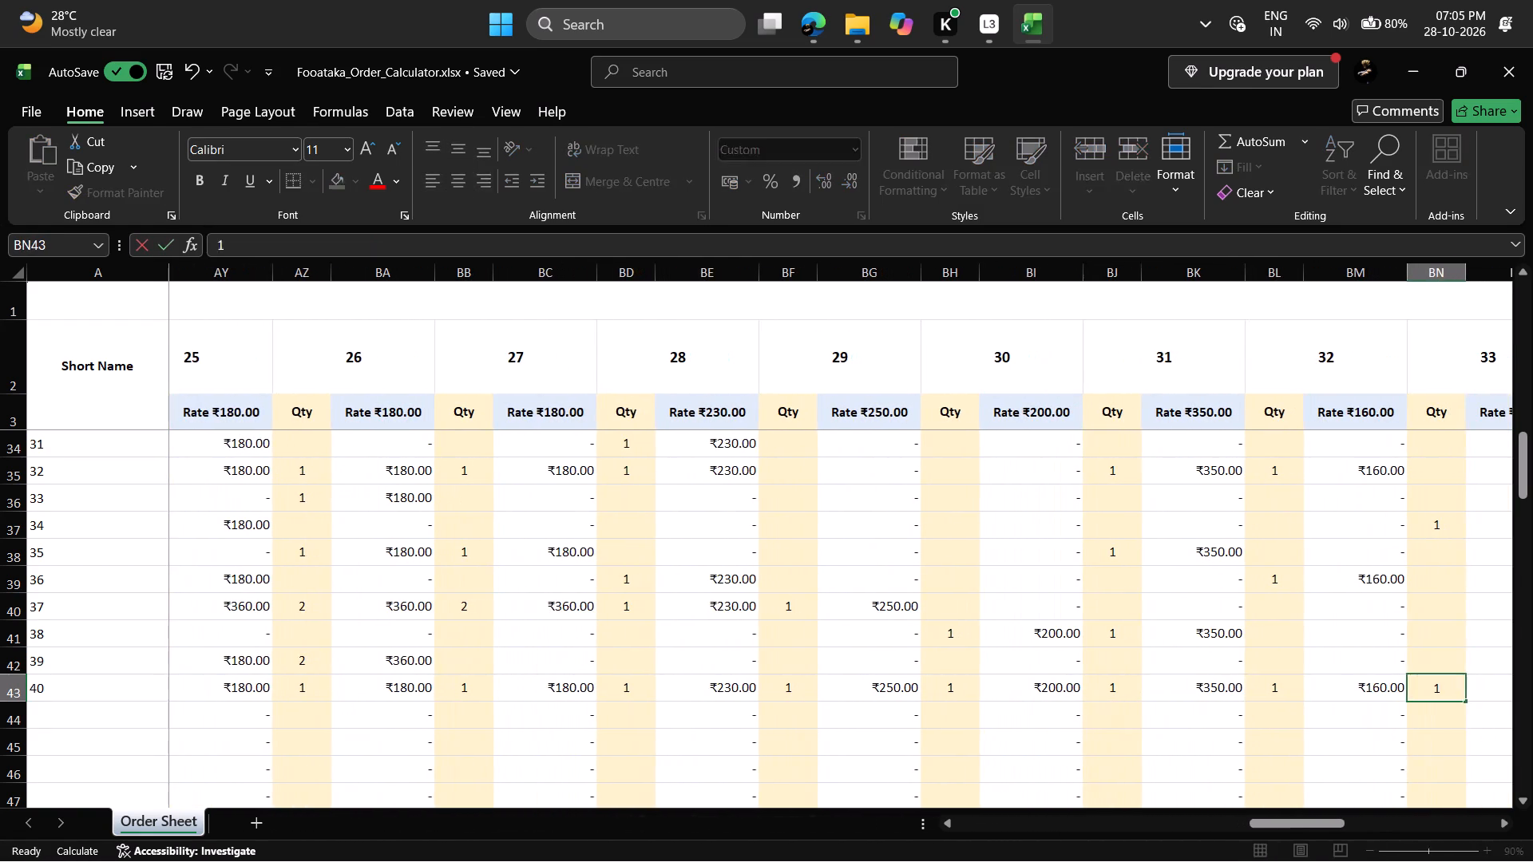
key("Right")
key("1")
key("Right")
key("Right")
key("1")
key("Right")
key("Right")
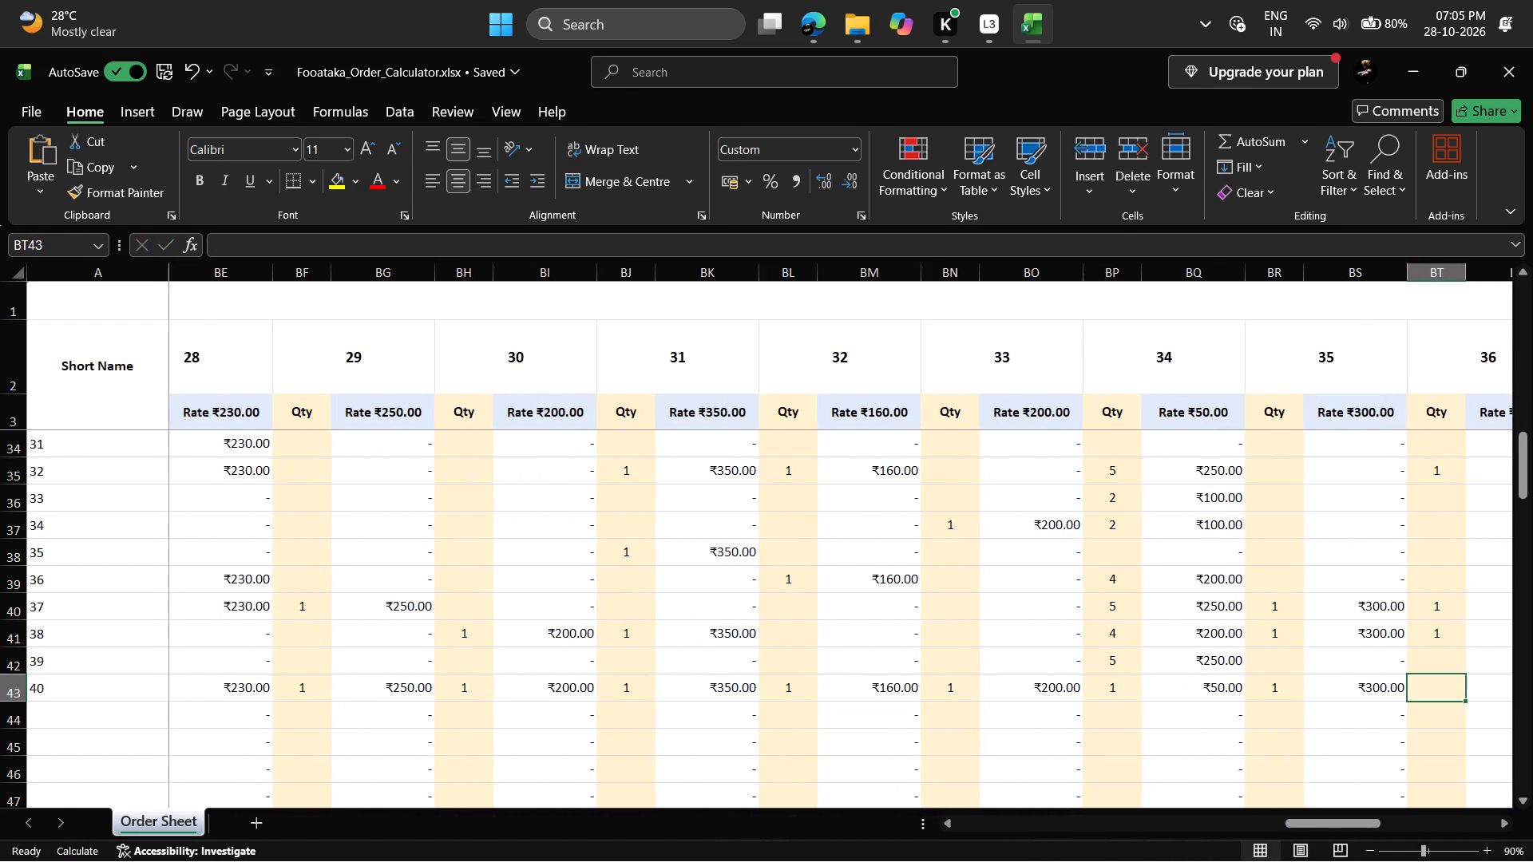
key("1")
key("Right")
key("Right")
Enter a quantity of 1 for each of items 37 to 40 in customer 40's row.
key("1")
key("Right")
key("Right")
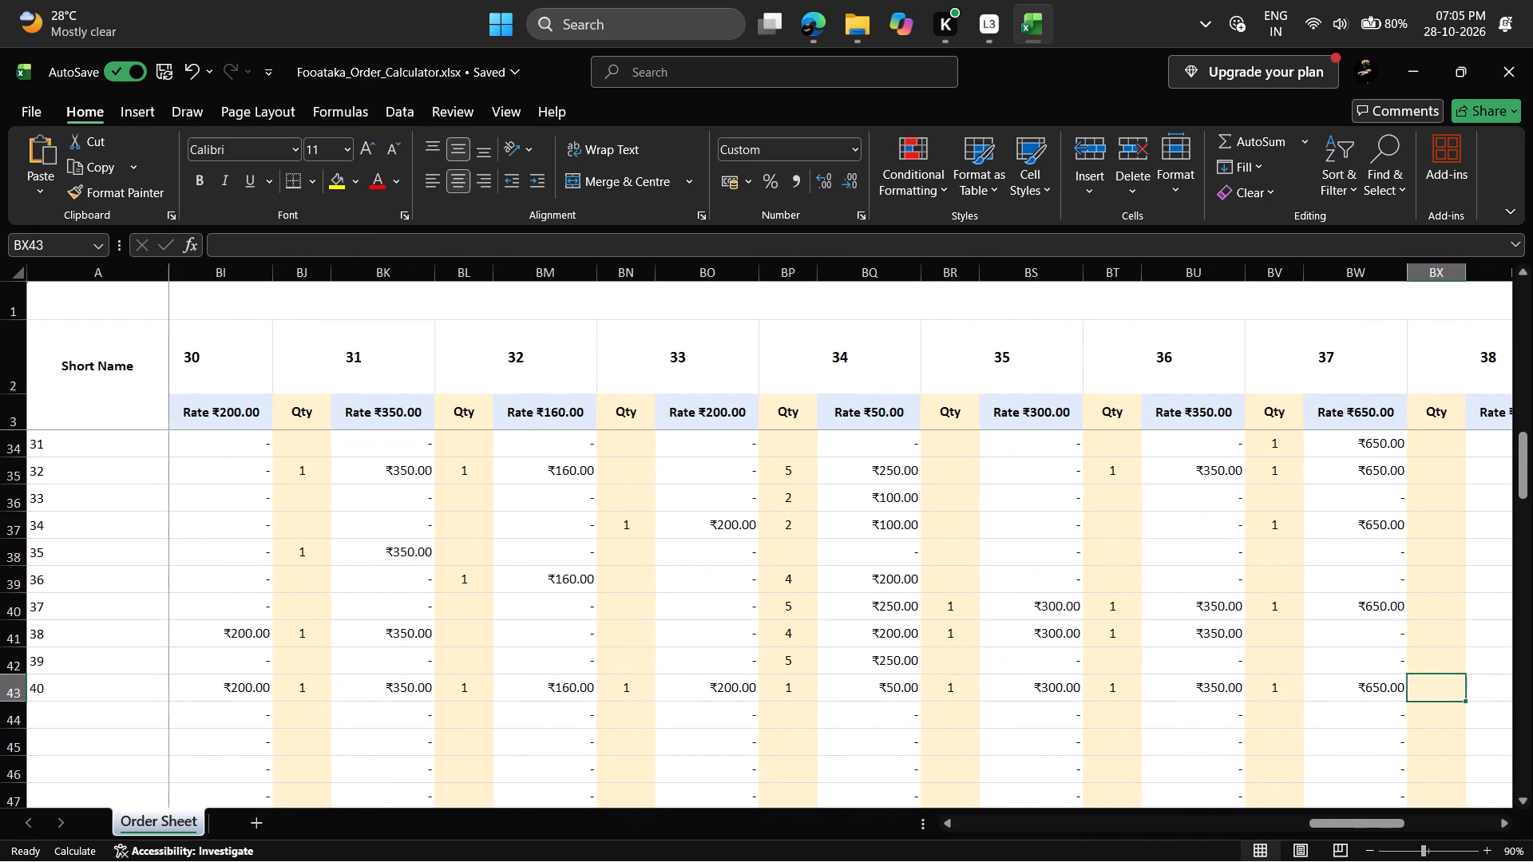
key("1")
key("Right")
key("Right")
key("1")
key("Right")
key("Right")
key("1")
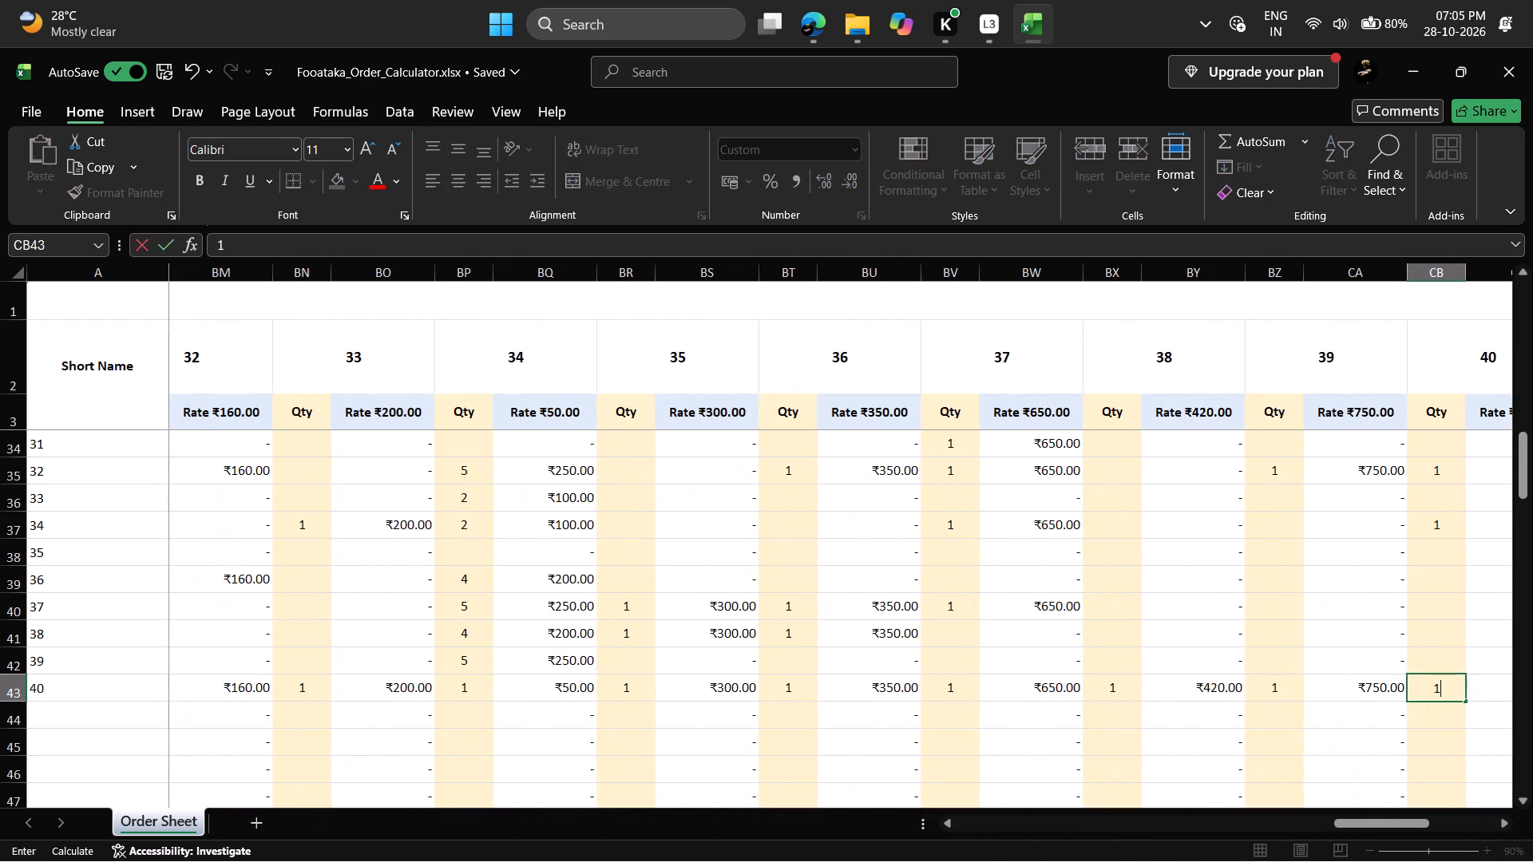
key("Right")
key("Right")
Enter a quantity of 1 for each of items 41 to 44 in customer 40's row.
key("1")
key("Right")
key("Right")
key("1")
key("Right")
key("Right")
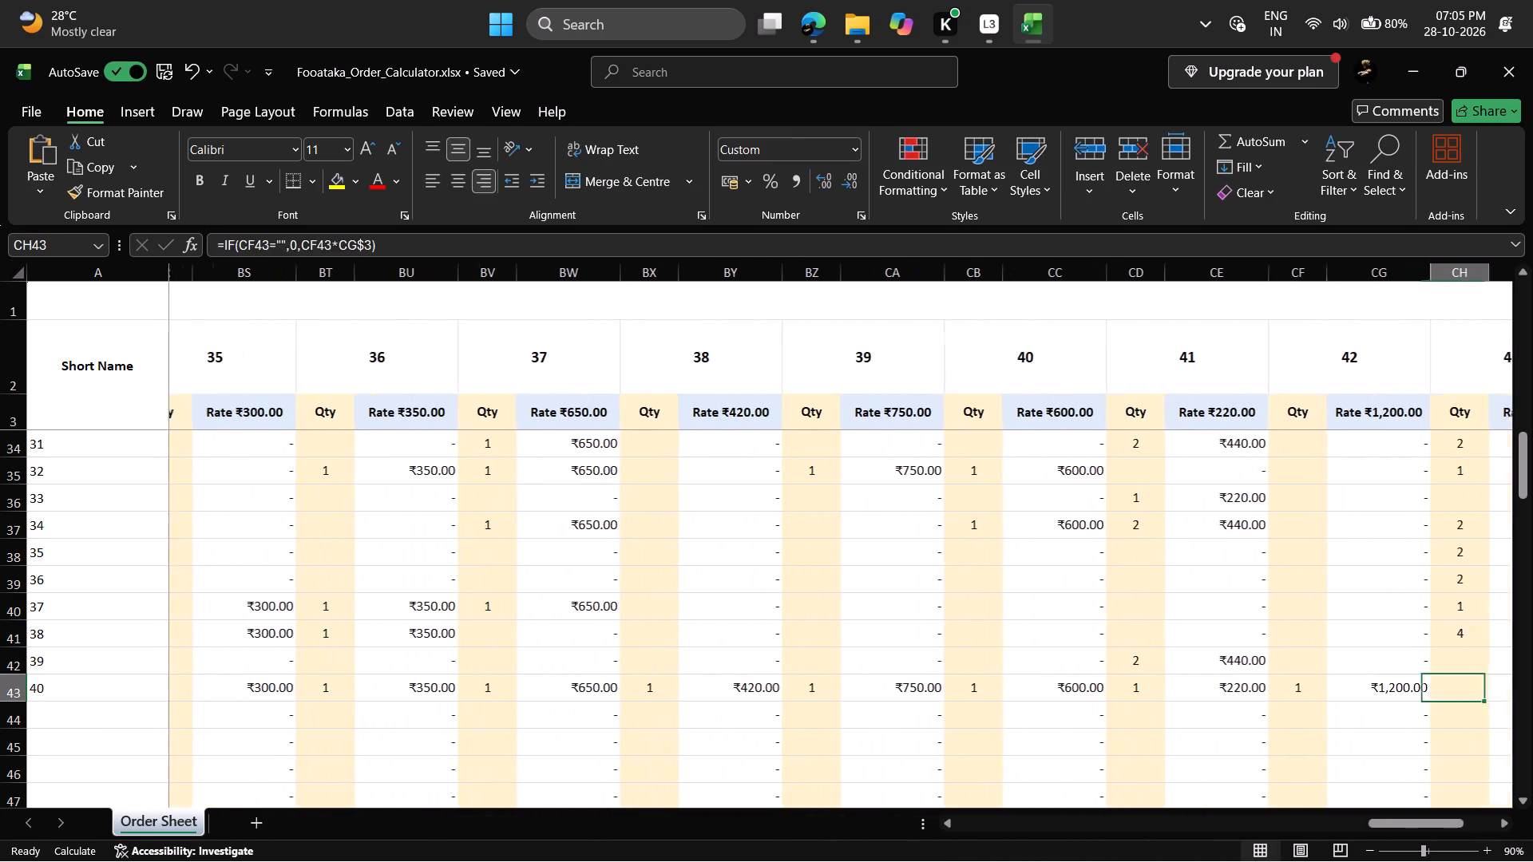
key("1")
key("Right")
key("Right")
key("1")
key("Right")
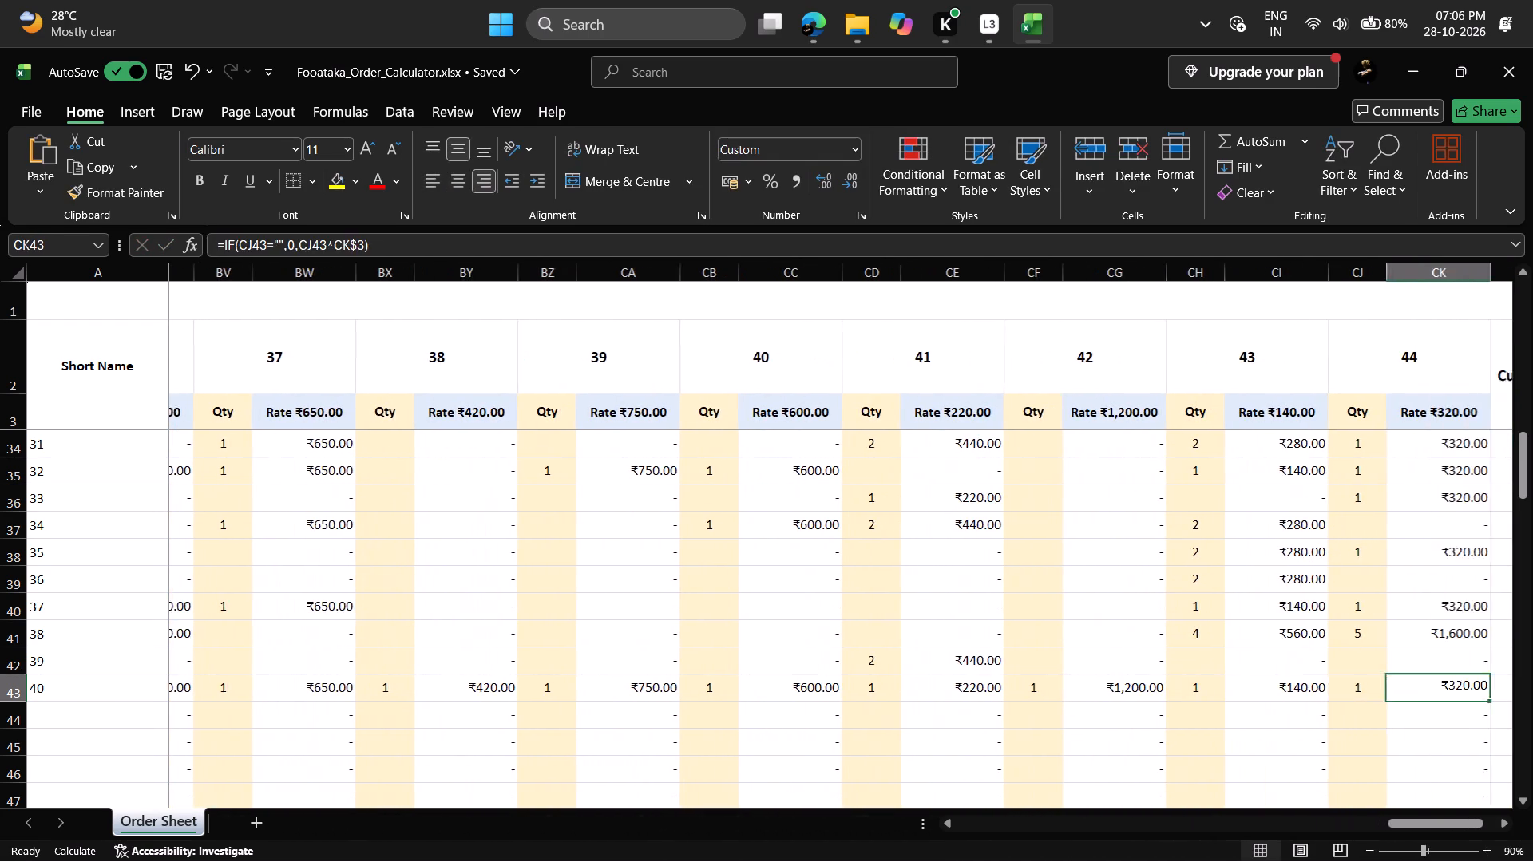